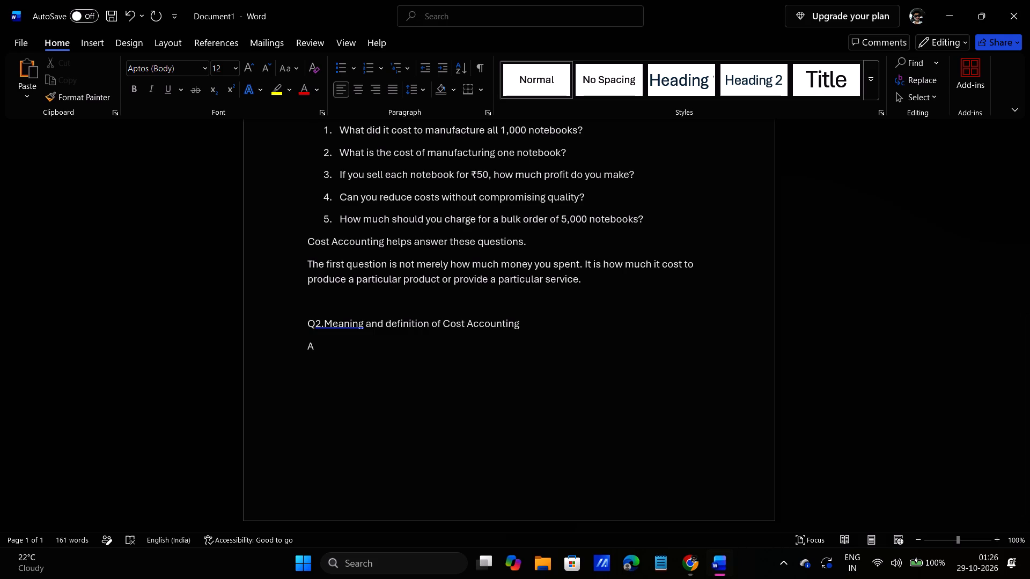
key("m")
key("BackSpace")
type("ns")
key("minus")
key("ctrl+v")
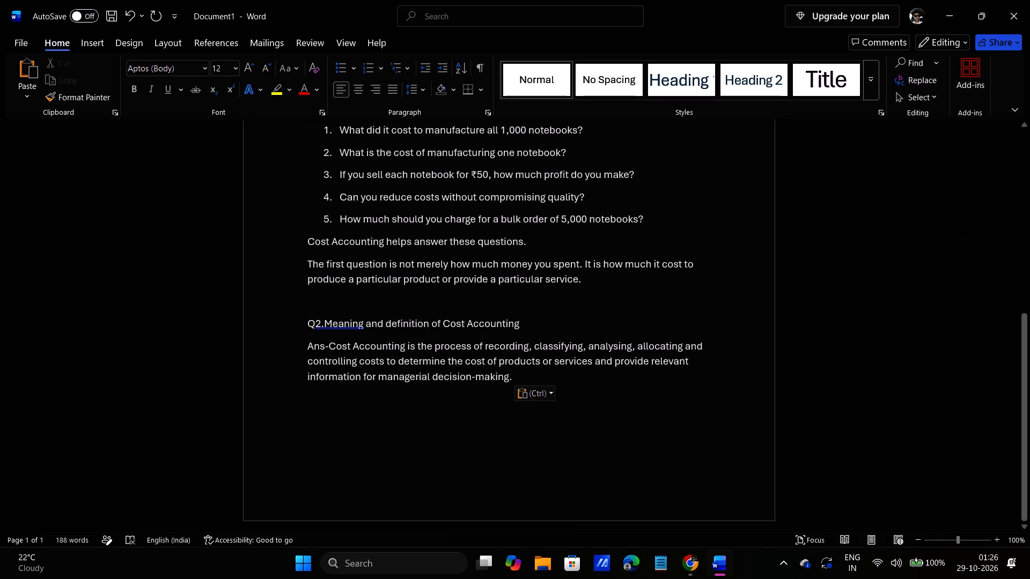
Switch to ChatGPT in Chrome and copy the key-terms line from "Recording" through "Decision-making".
scroll(676, 324, "down", 3)
left_click(698, 562)
left_click(661, 361)
scroll(661, 361, "down", 2)
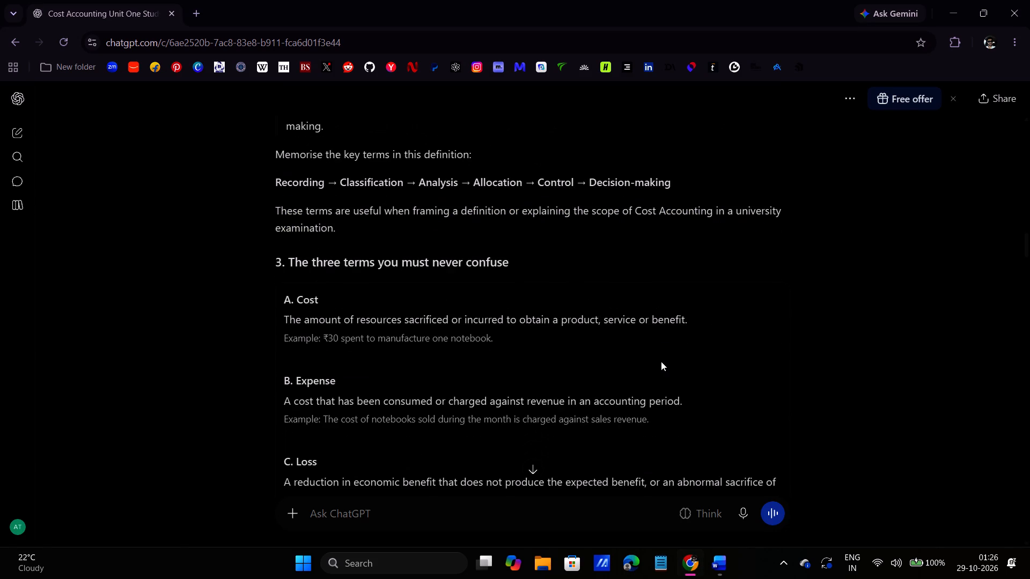
left_click_drag(262, 187, 626, 168)
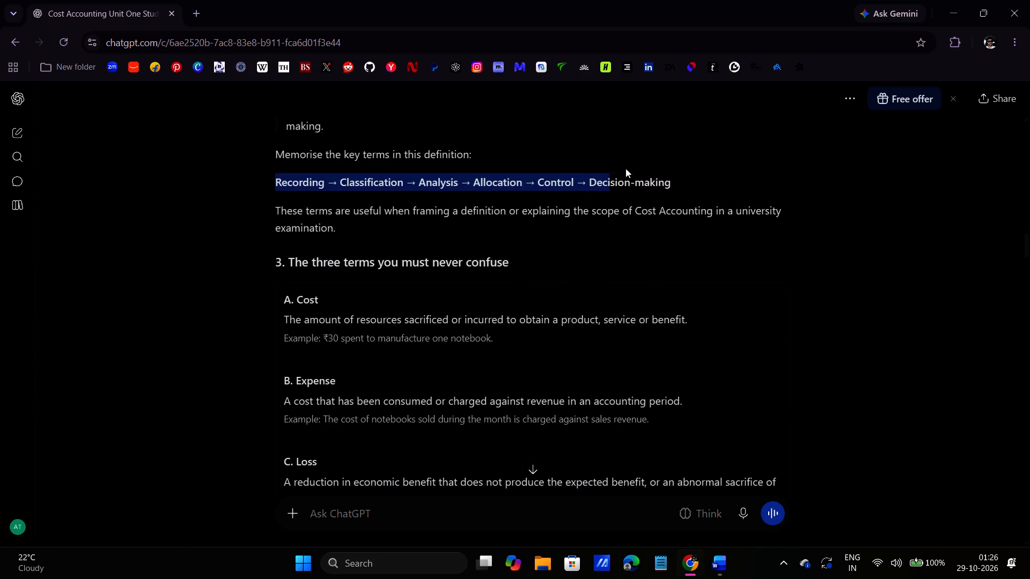
left_click_drag(626, 168, 685, 169)
key("ctrl+c")
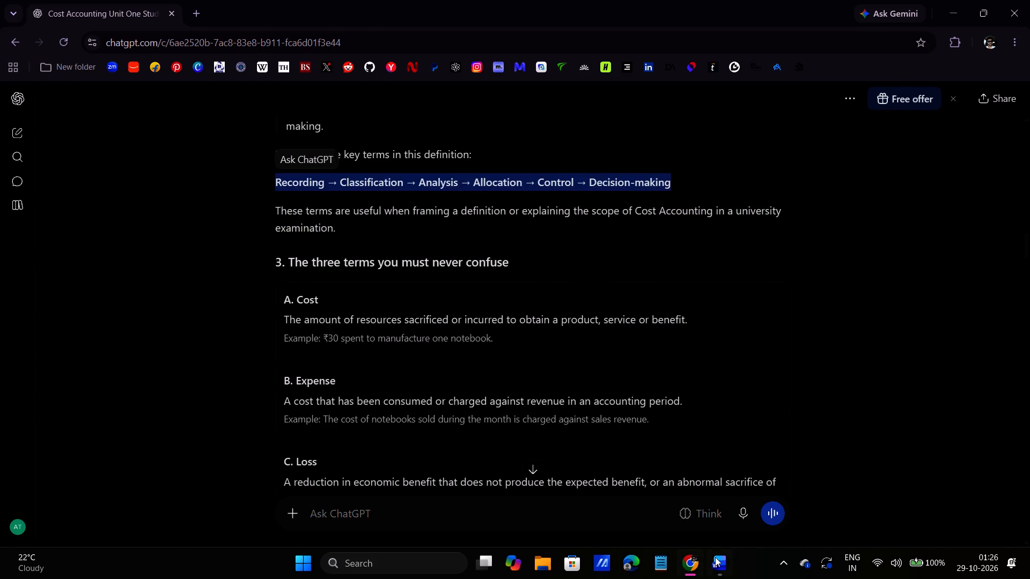
Back in Word, add the line "Flow of Cost Accounting:" below the Q2 definition and paste the copied key-terms sequence on its own line beneath.
left_click(715, 557)
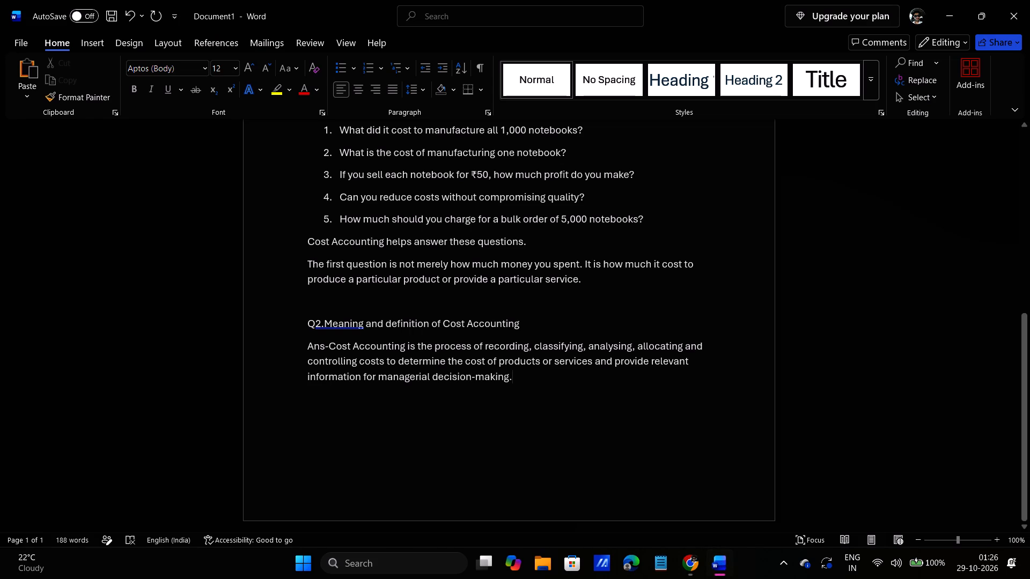
key("Return")
key("Return")
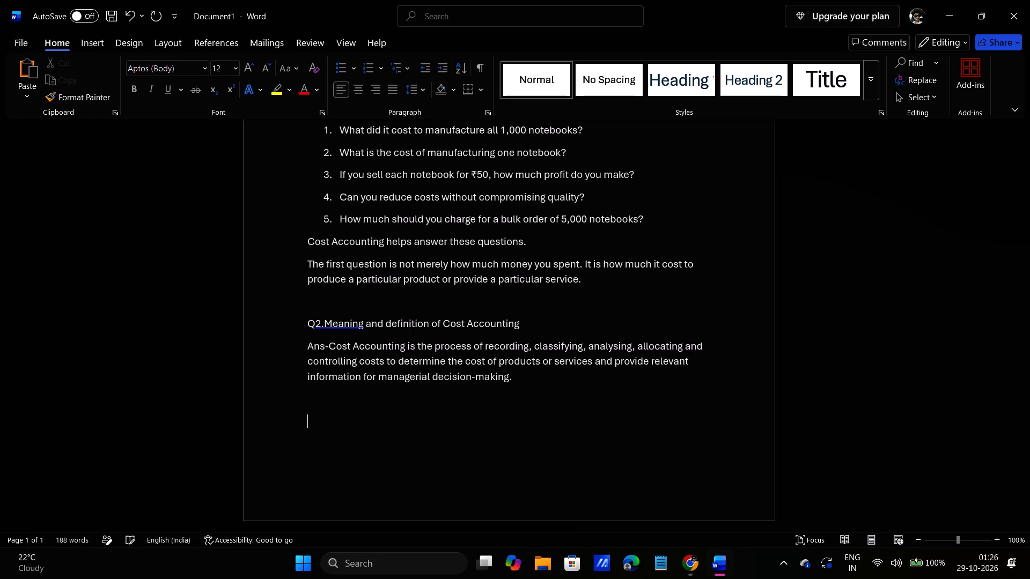
key("BackSpace")
type("low of")
key("space")
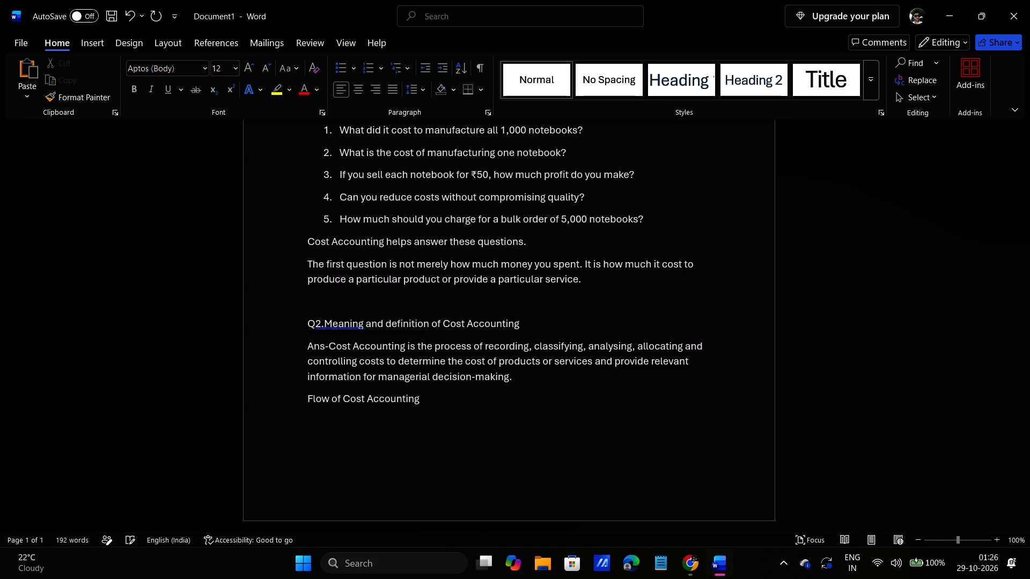
key("Return")
key("BackSpace")
type(":")
key("space")
key("ctrl+v")
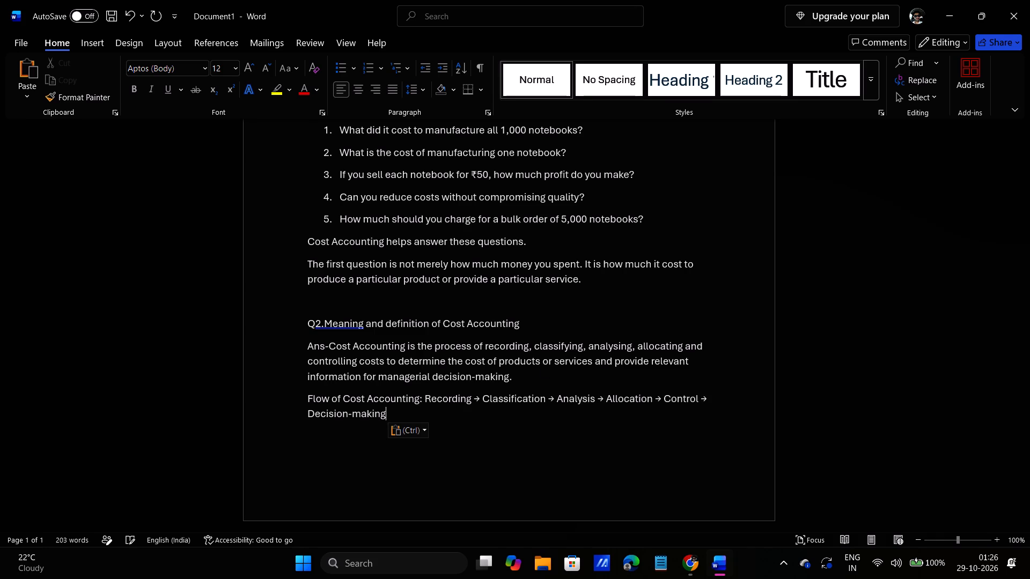
left_click(425, 398)
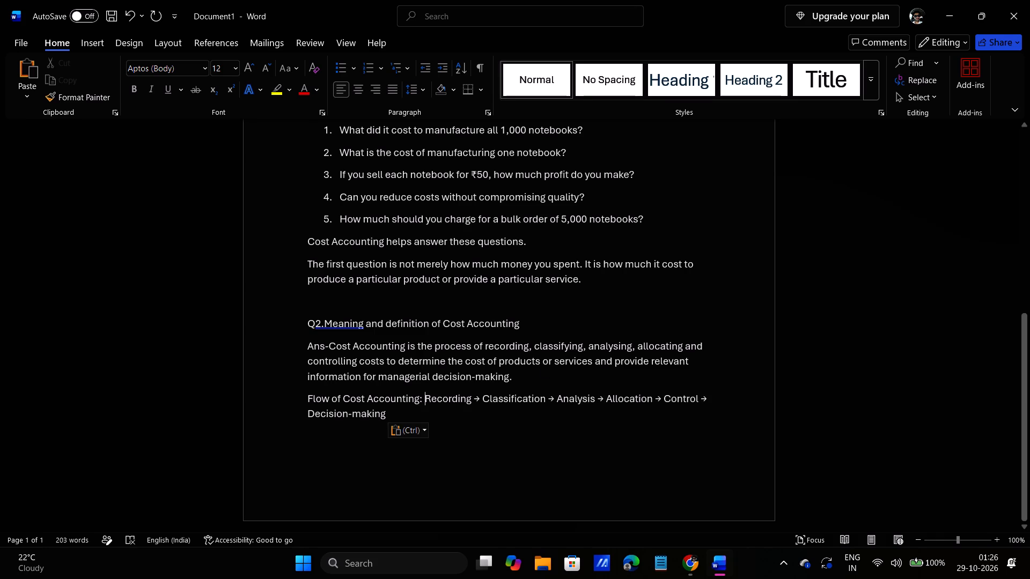
key("Return")
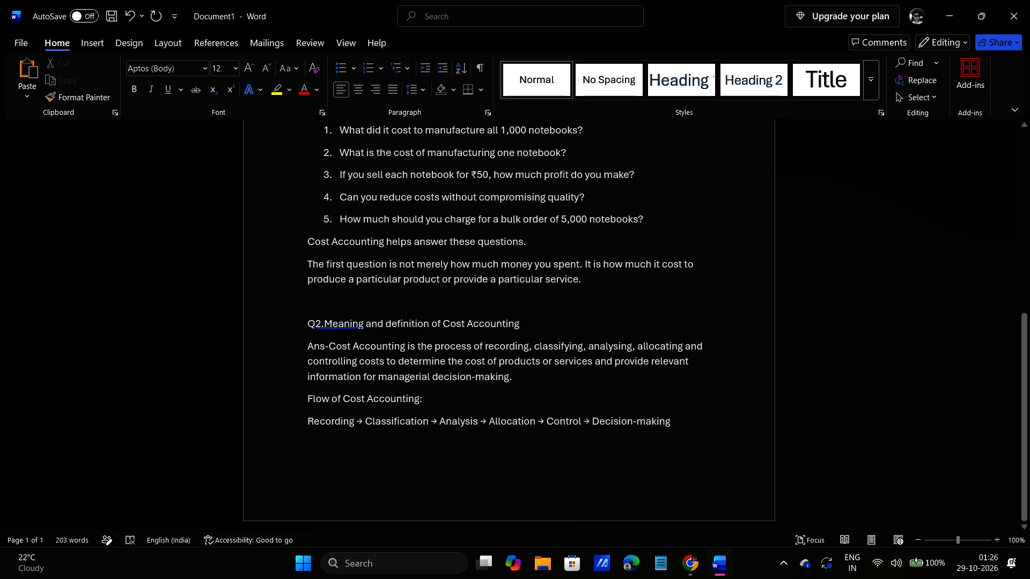
scroll(584, 401, "down", 2)
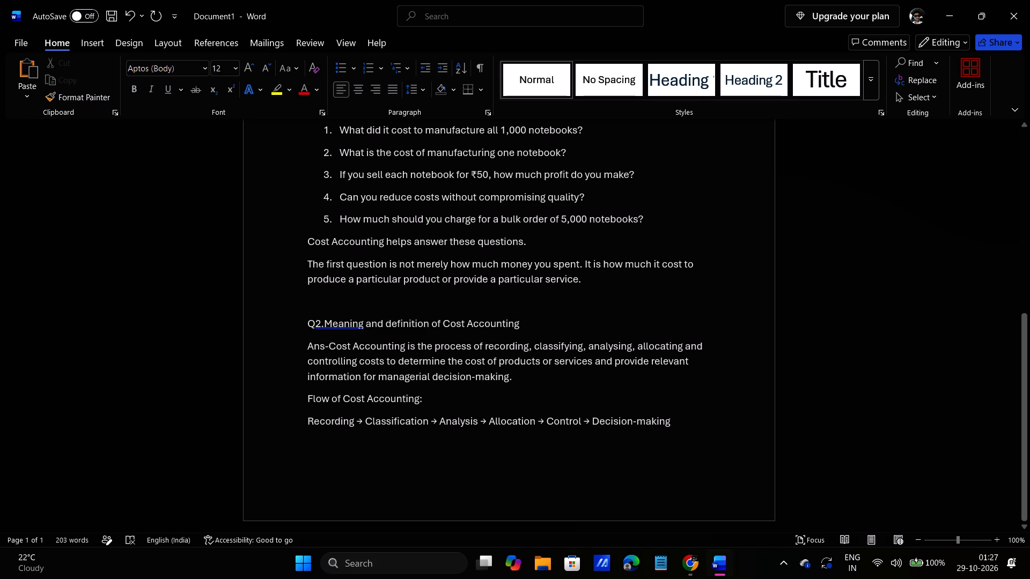
Enclose the Recording-to-Decision-making sequence in square brackets, with a space inside each bracket.
left_click(699, 425)
left_click_drag(276, 419, 634, 432)
left_click(685, 429)
key("shift+braceright")
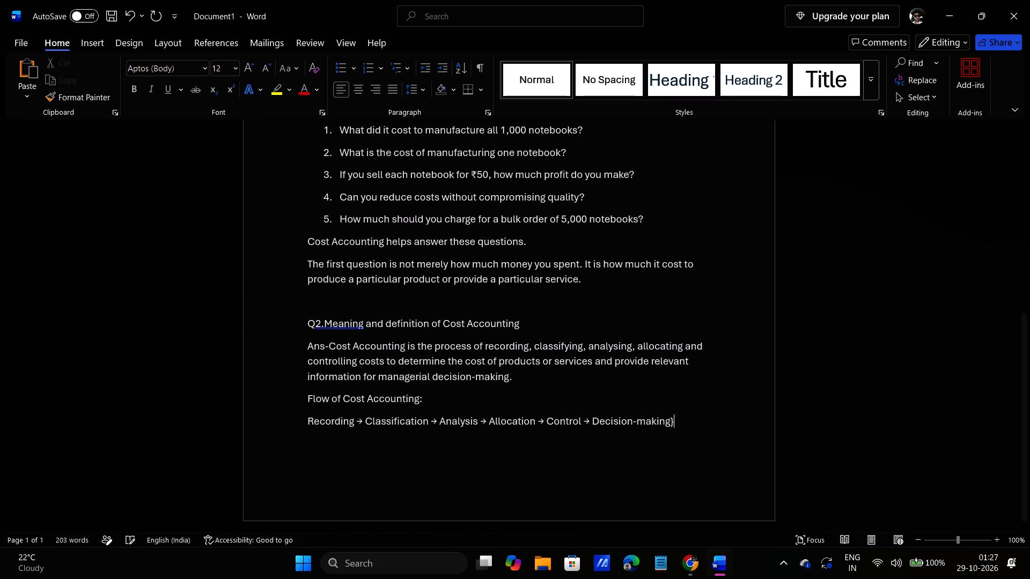
key("BackSpace")
key("bracketright")
left_click(307, 426)
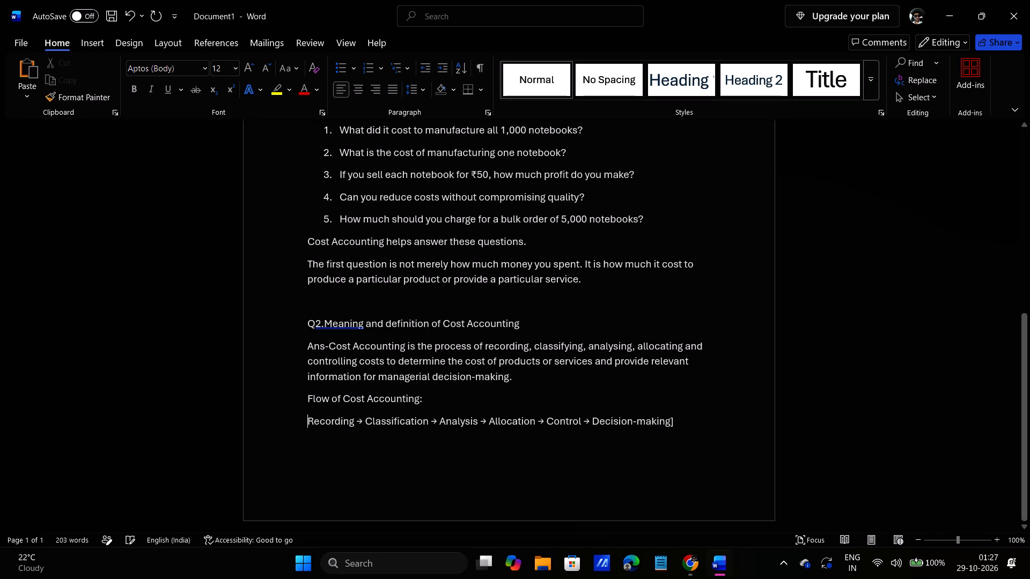
key("bracketleft")
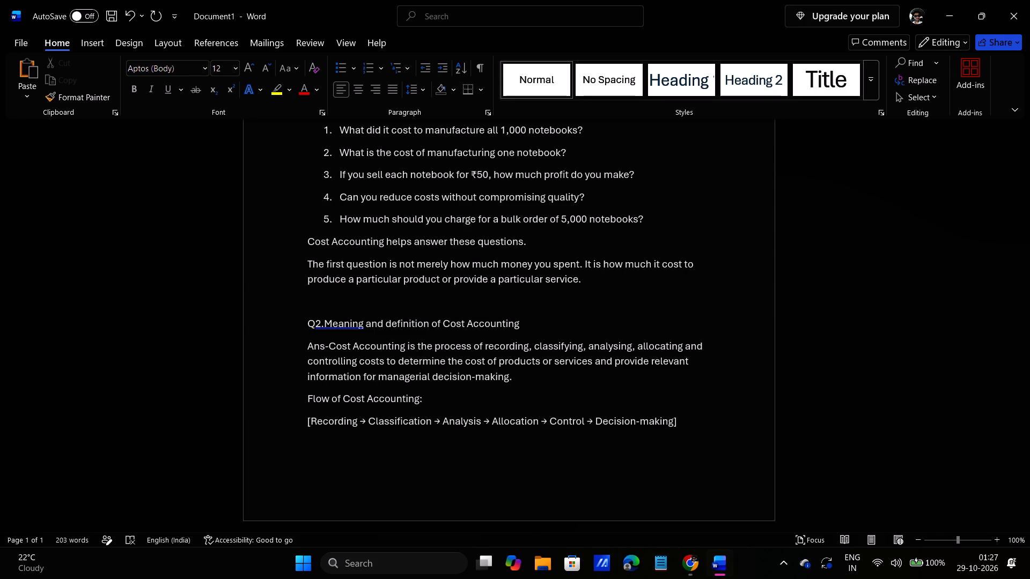
key("space")
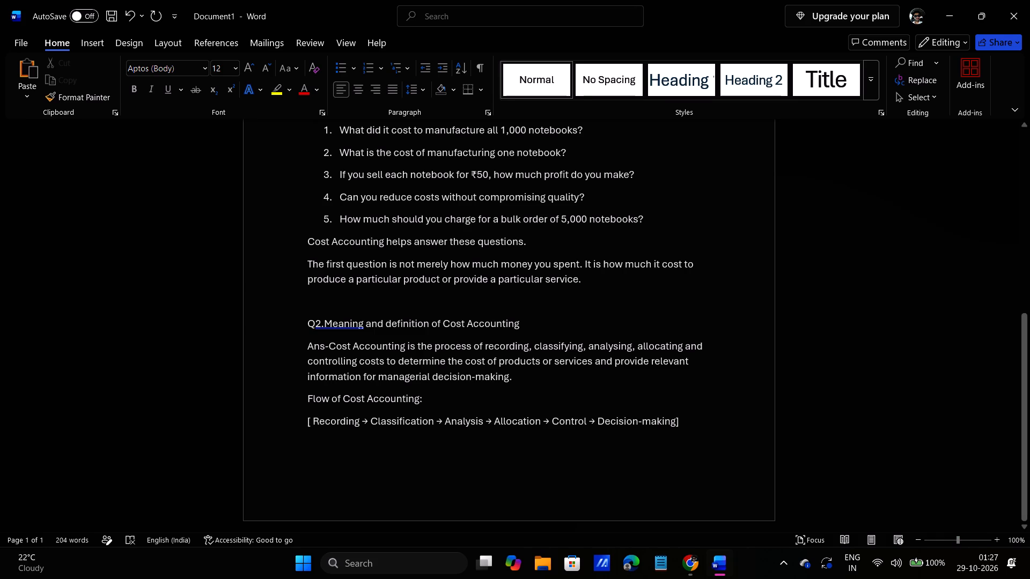
left_click(675, 422)
key("space")
Make the whole bracketed flow sequence bold.
left_click_drag(700, 424, 290, 426)
left_click(304, 397)
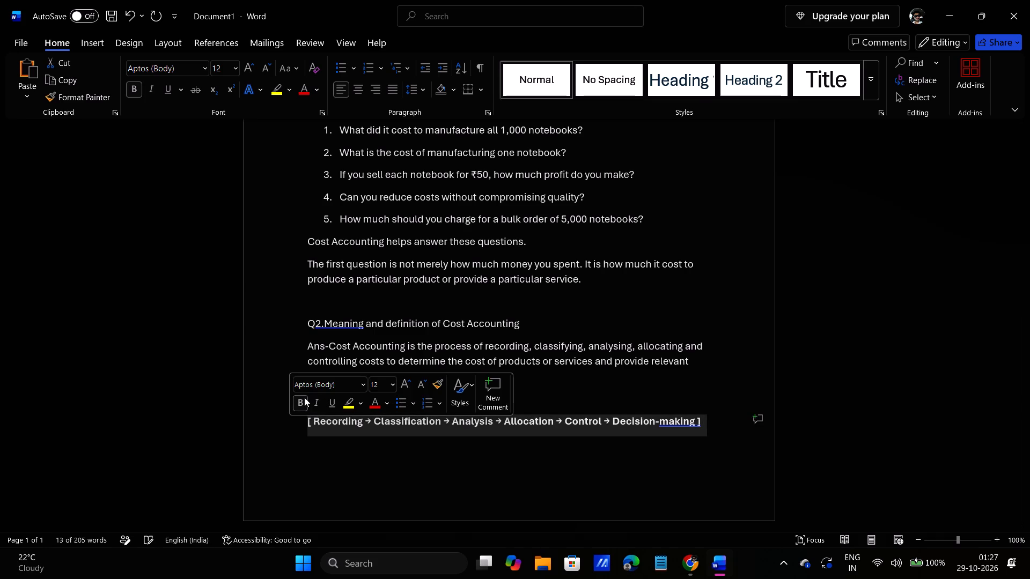
left_click(682, 389)
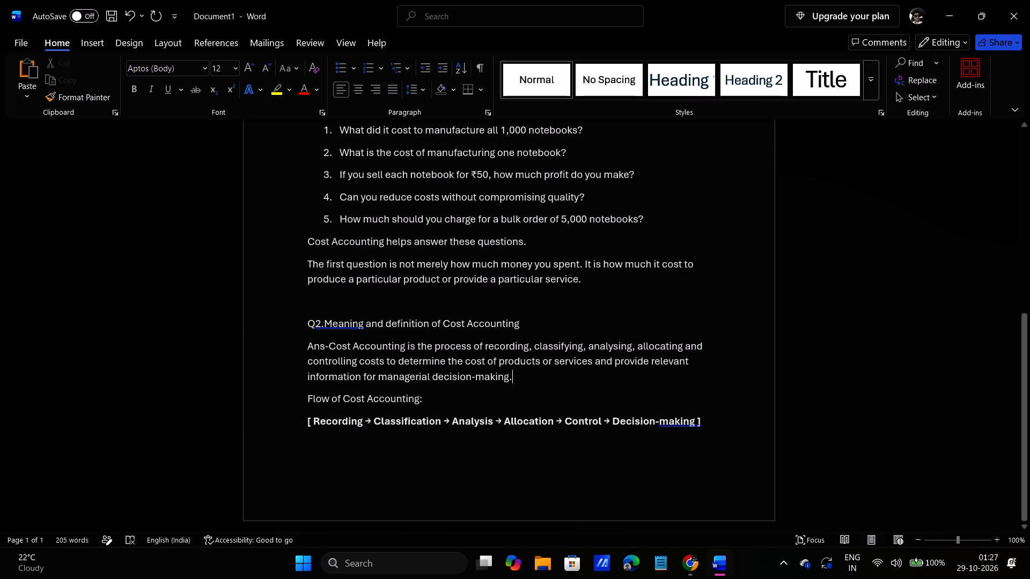
Add two new paragraphs below the bracketed sequence to continue the notes on a second page.
scroll(681, 389, "down", 4)
left_click(714, 433)
key("Return")
key("Return")
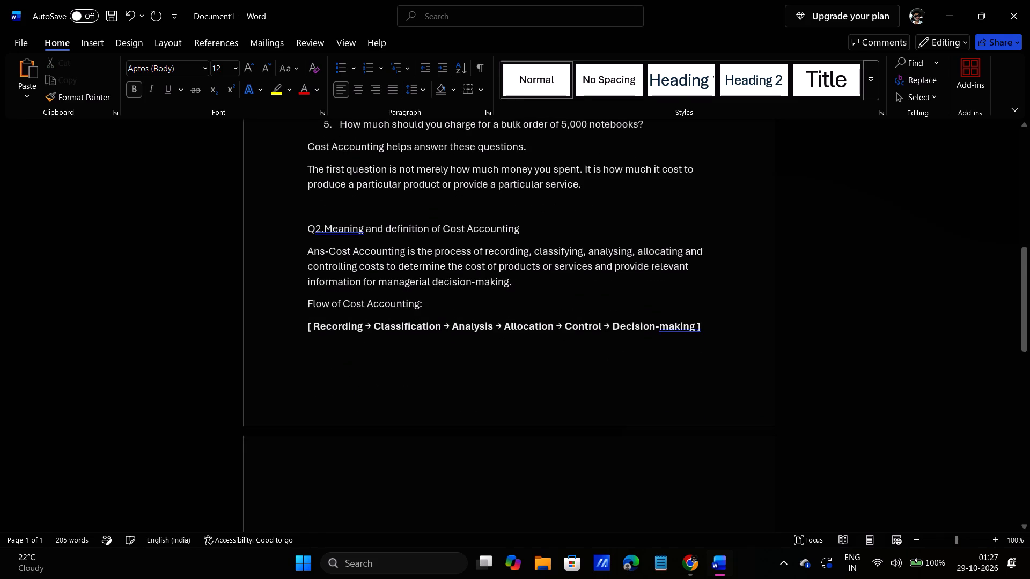
scroll(714, 458, "down", 10)
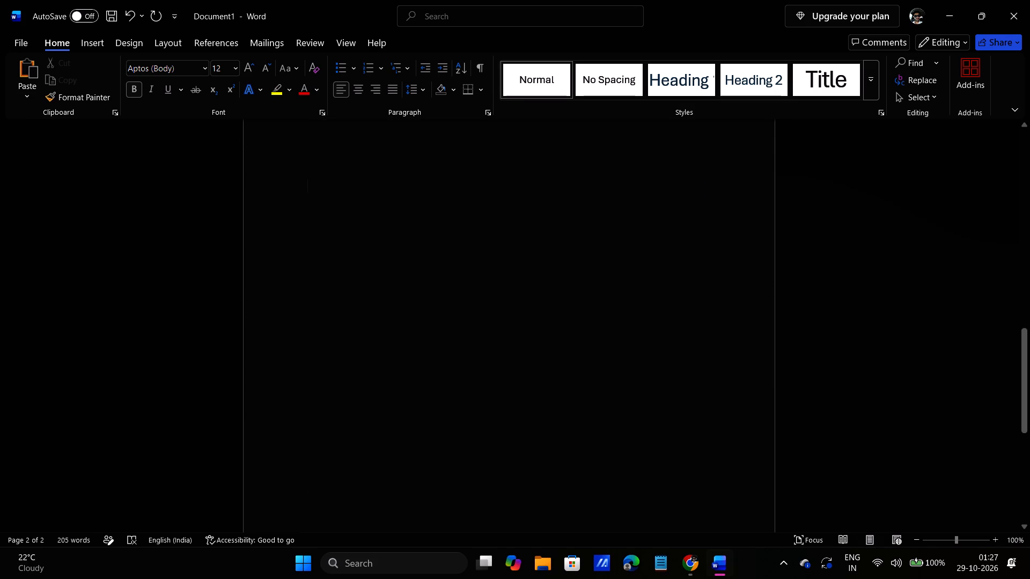
Consult section 3's terms in ChatGPT in Chrome, and in Word enter "What is cost in Cost Accounting ?" on the second page in non-bold text.
left_click(694, 560)
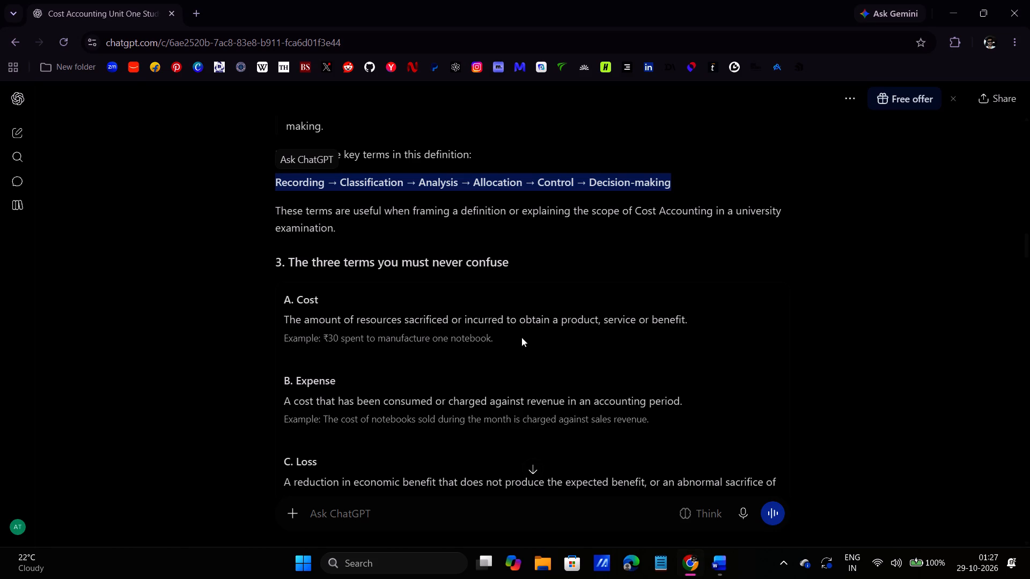
left_click(520, 324)
scroll(519, 326, "down", 1)
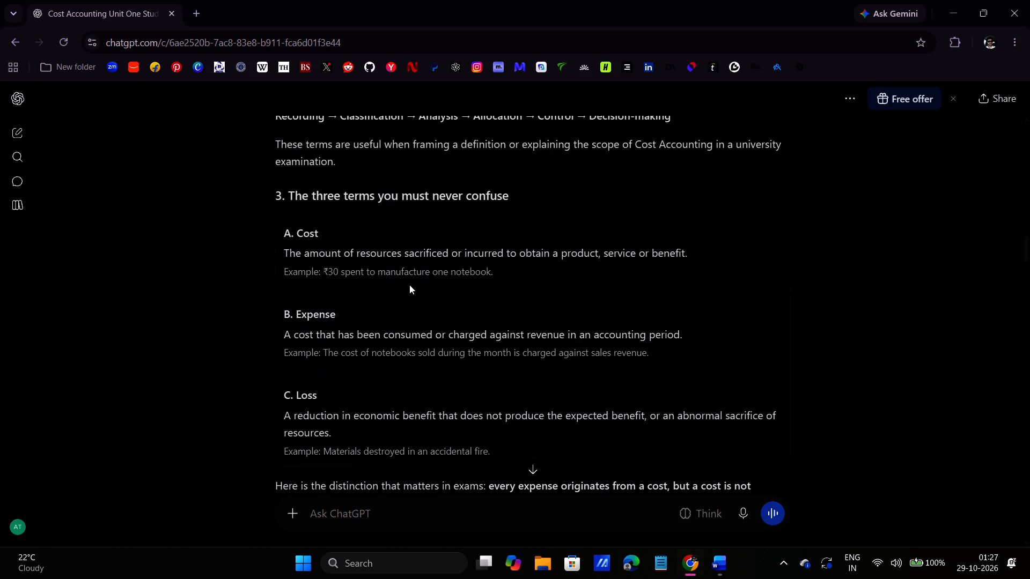
left_click(724, 562)
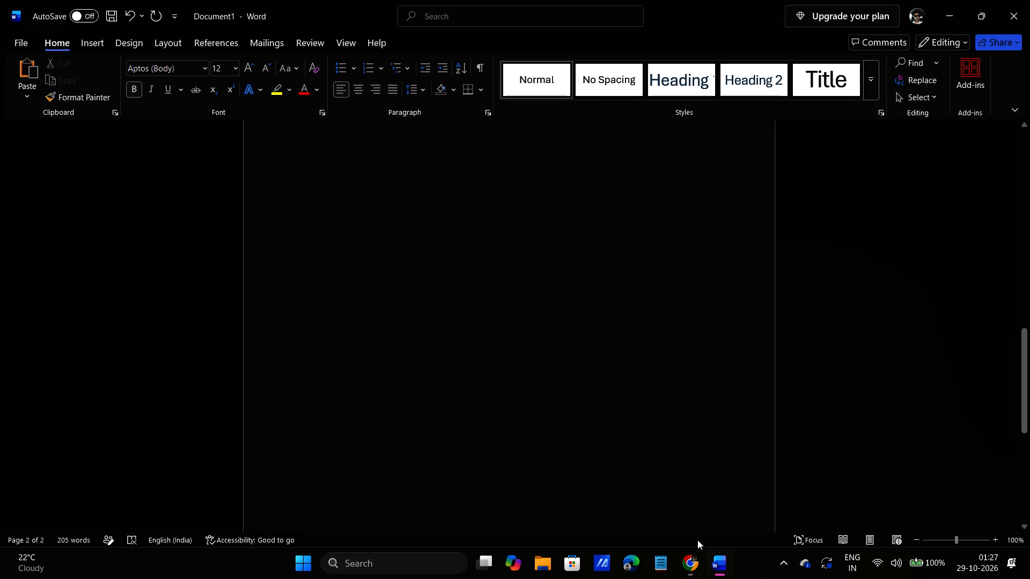
scroll(454, 294, "up", 2)
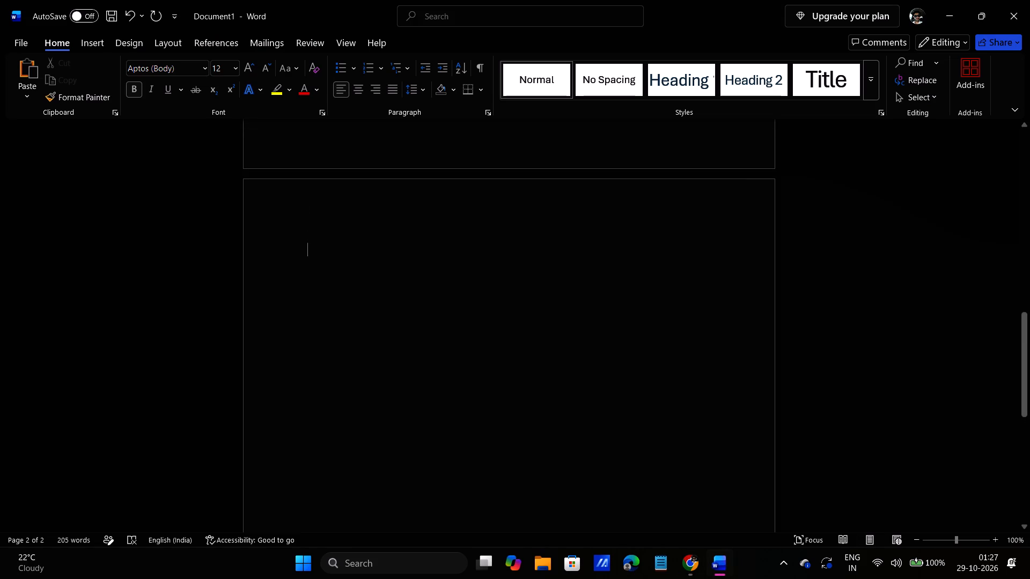
key("w")
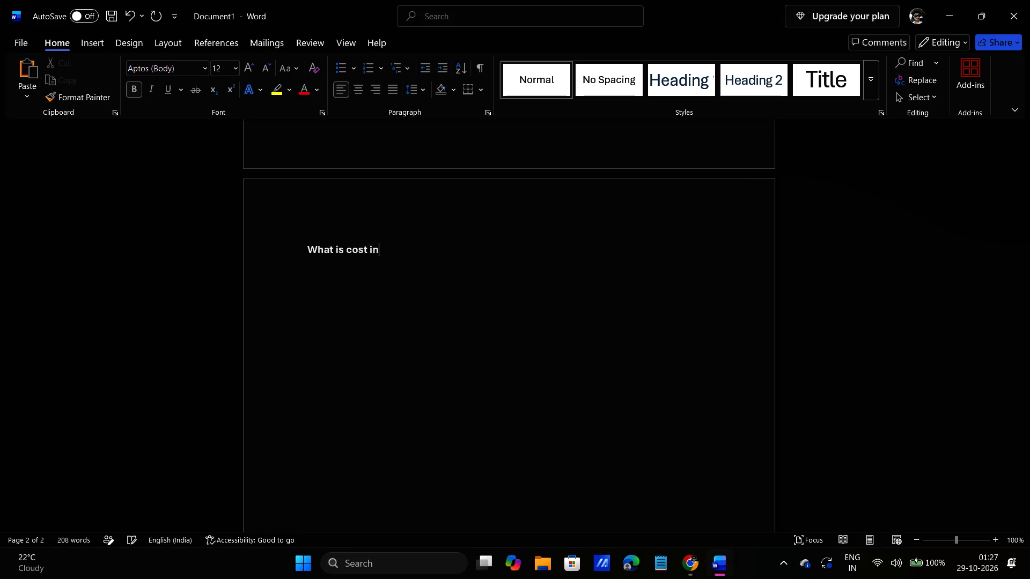
key("c")
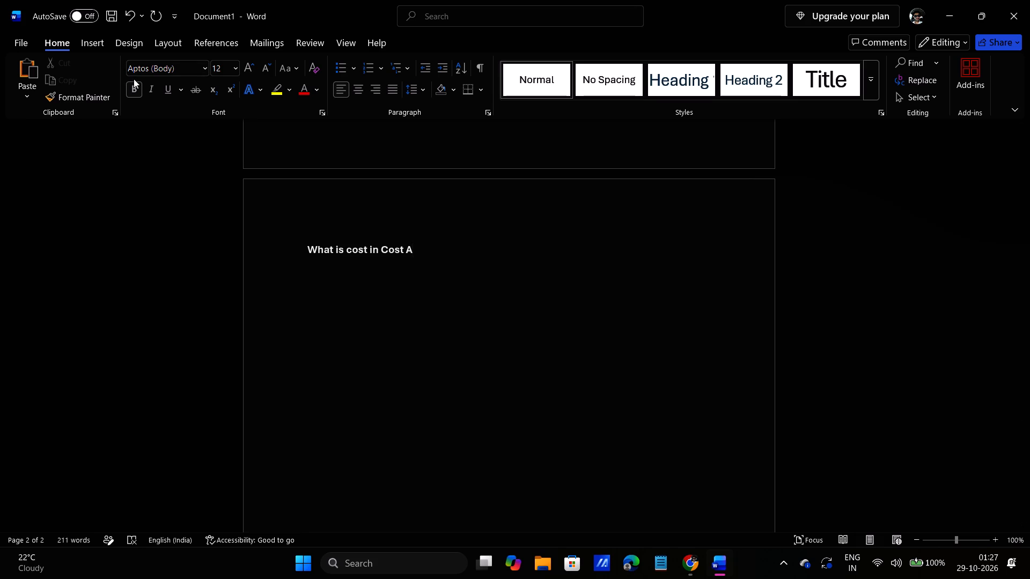
left_click(134, 79)
left_click(137, 84)
left_click_drag(437, 263, 213, 248)
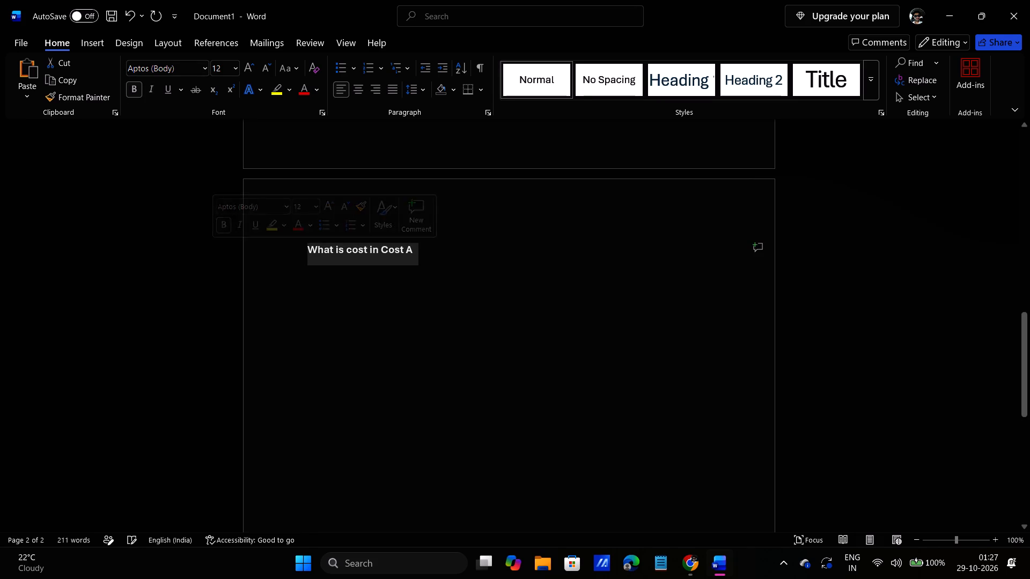
left_click(133, 93)
left_click(430, 251)
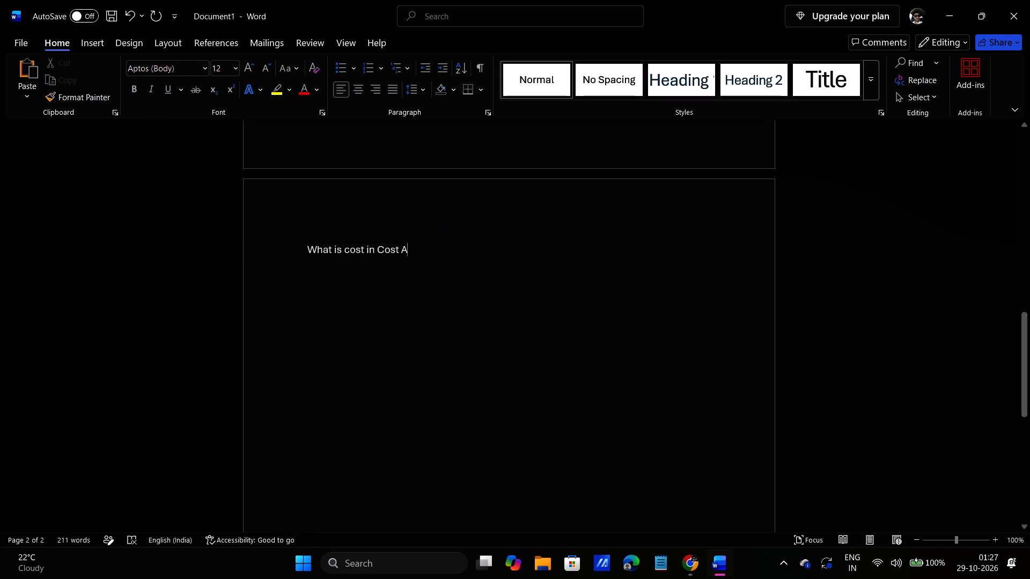
type("ccounting")
key("space")
key("shift+question")
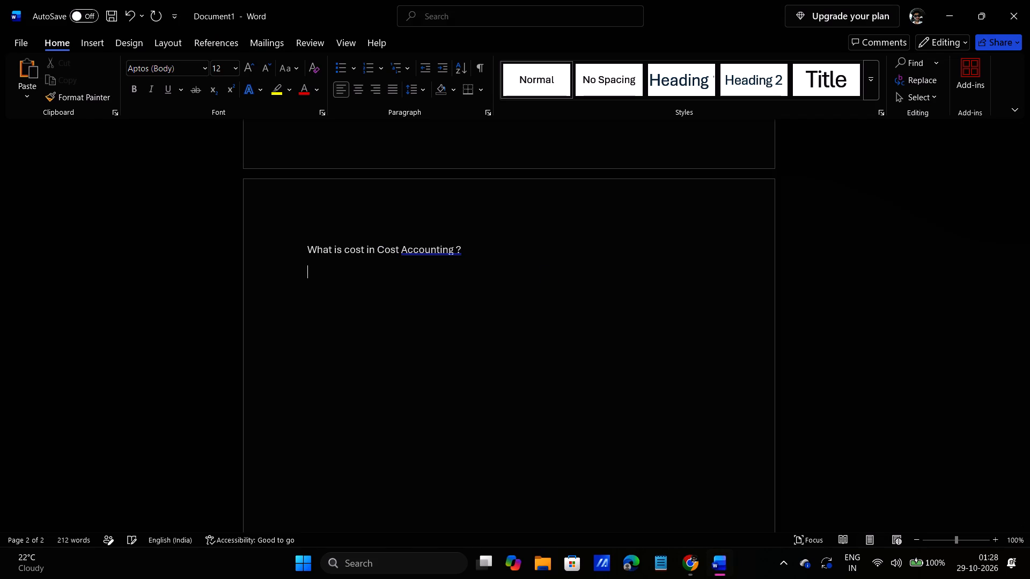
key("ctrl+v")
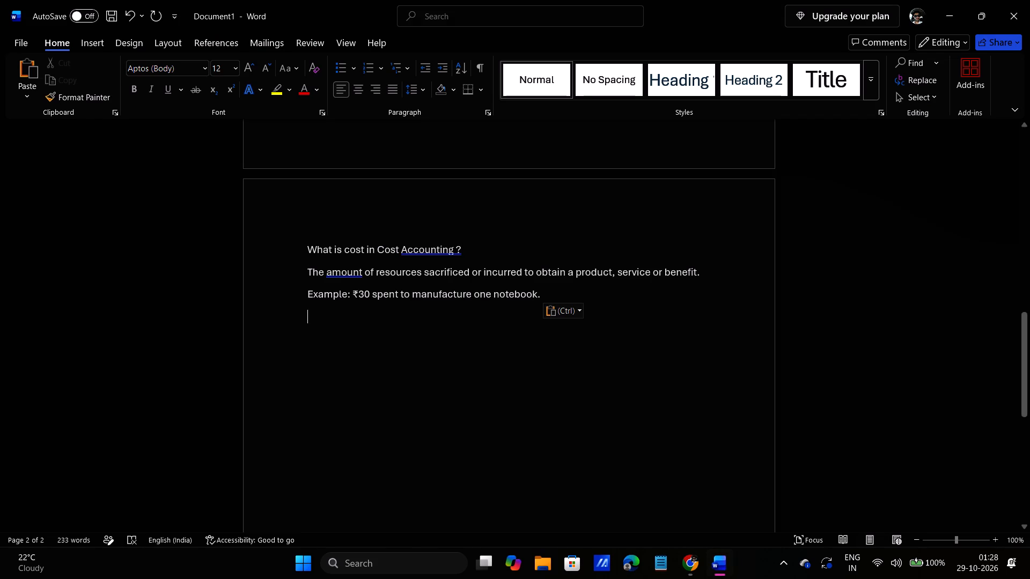
Prefix the cost question with "Q." and its pasted definition with "Ans-".
left_click(303, 257)
key("q")
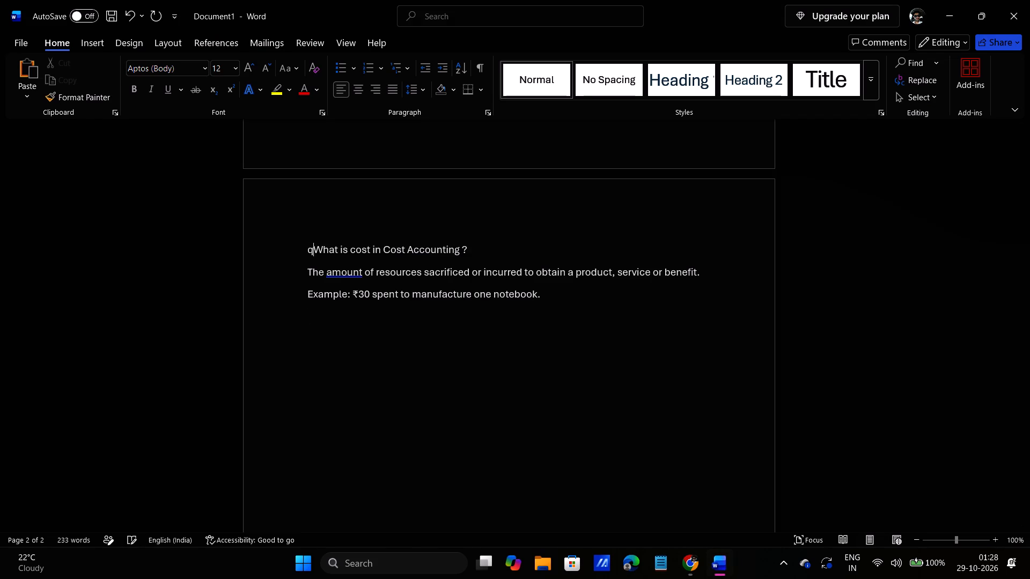
key("BackSpace")
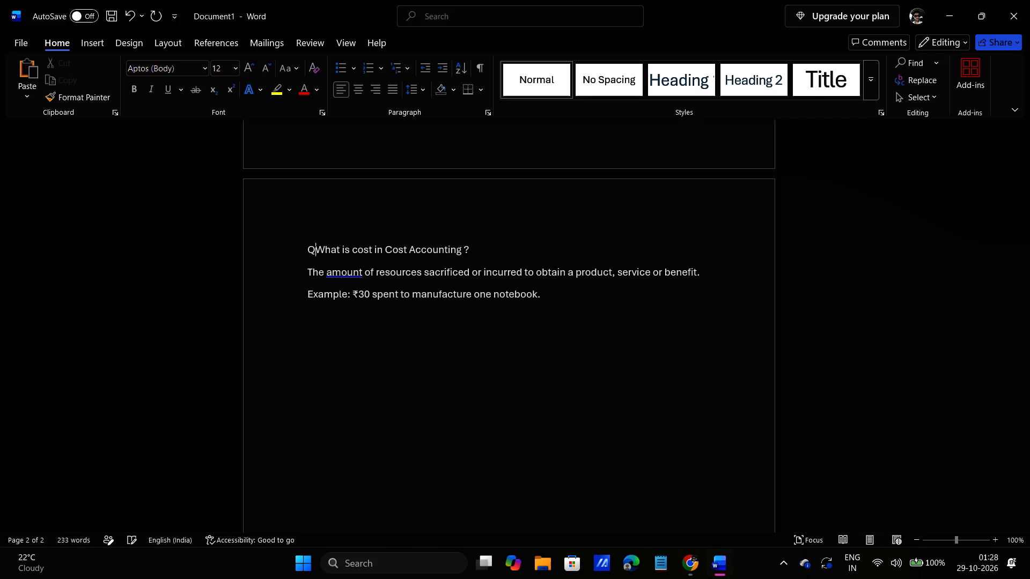
key("period")
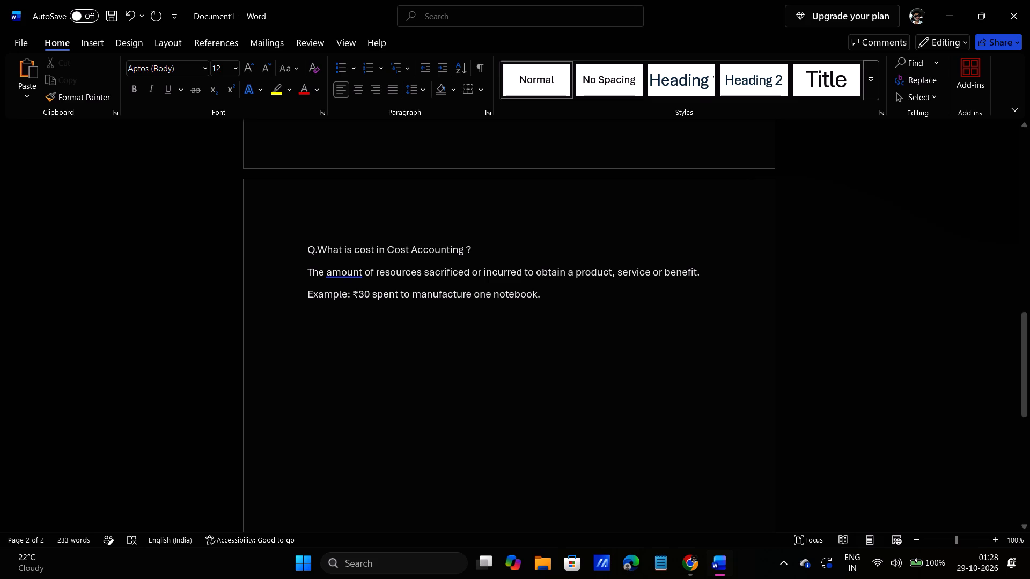
left_click(306, 276)
type("ns")
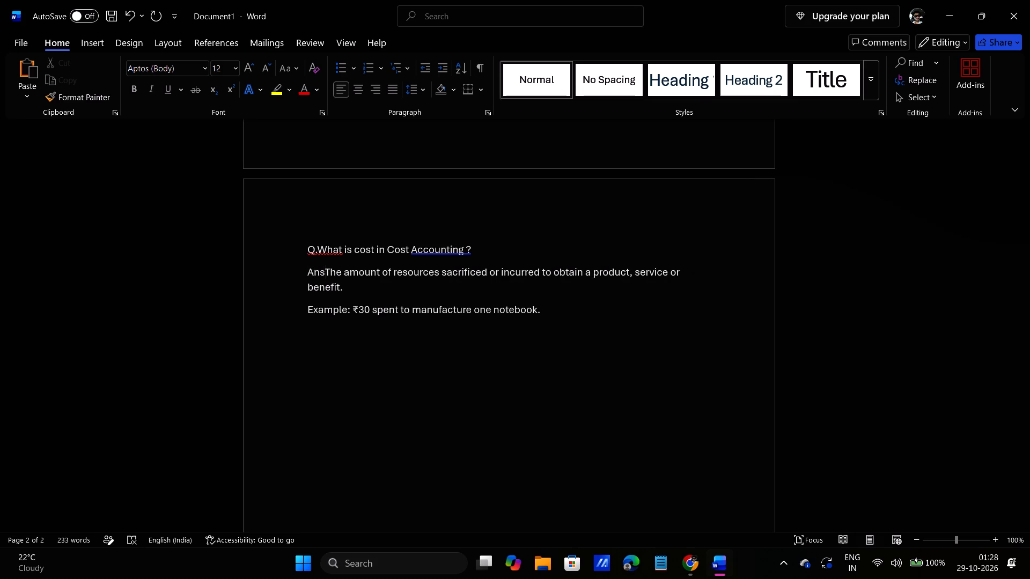
key("period")
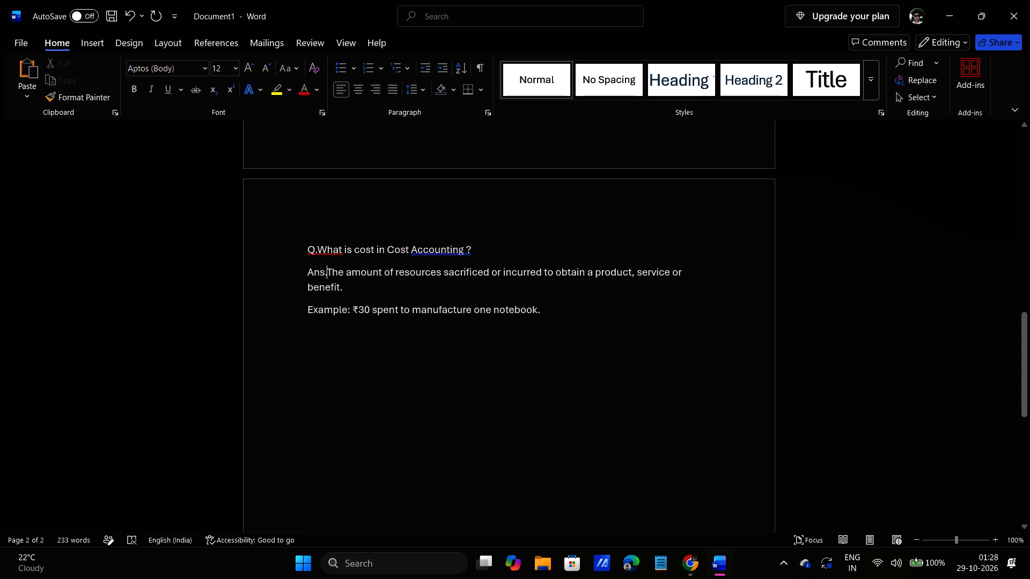
key("BackSpace")
key("minus")
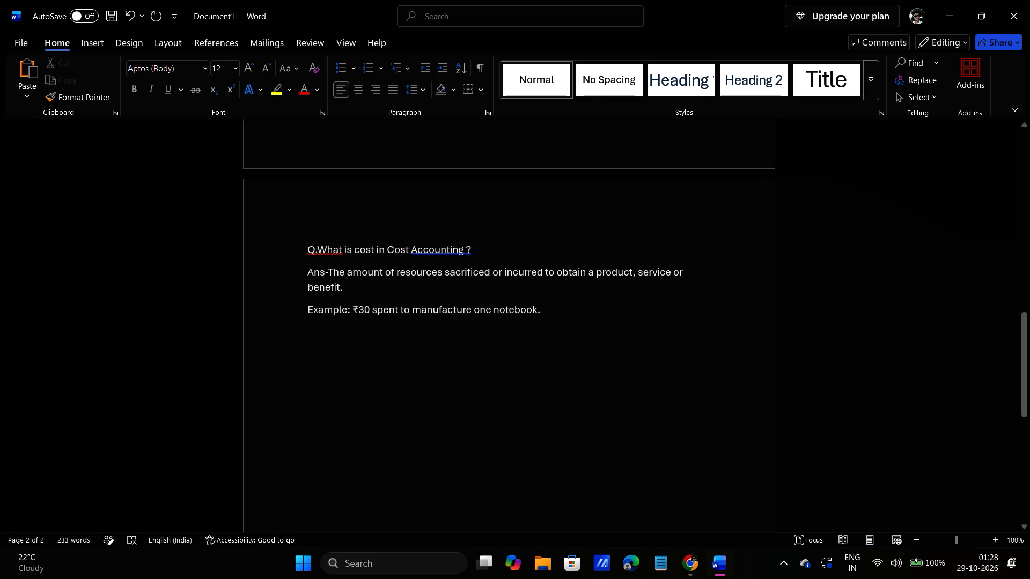
Consult the Expense term in ChatGPT in Chrome, and in Word enter "What does expense mean in cost accounting?" below the notebook example.
left_click(567, 309)
key("Return")
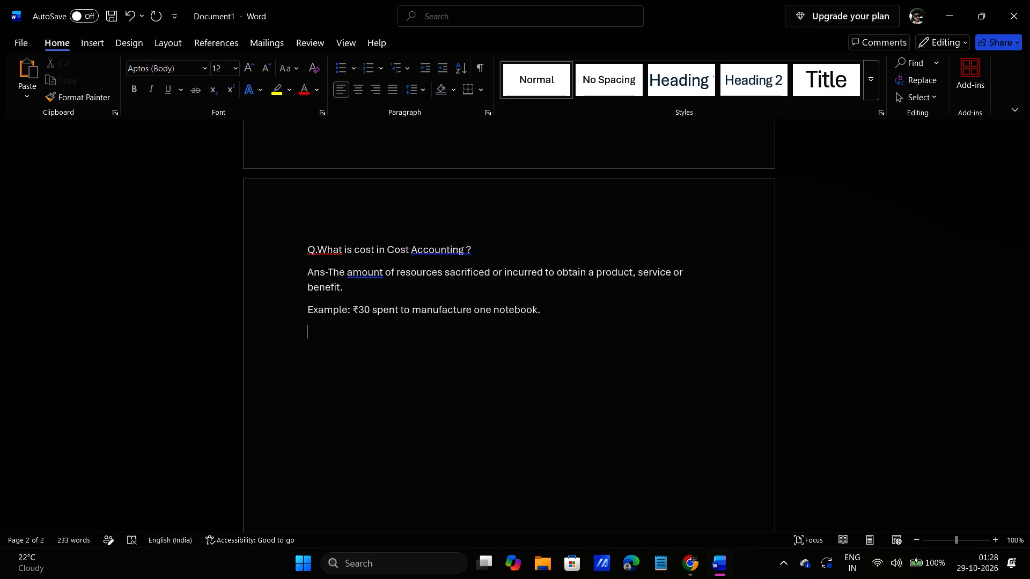
scroll(566, 309, "down", 1)
left_click(682, 560)
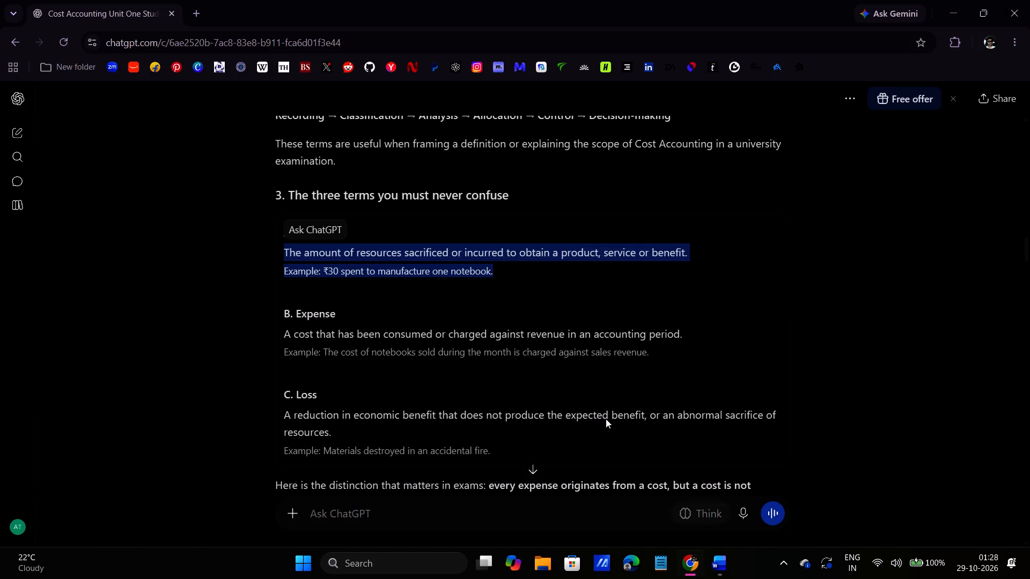
left_click(592, 393)
left_click(711, 575)
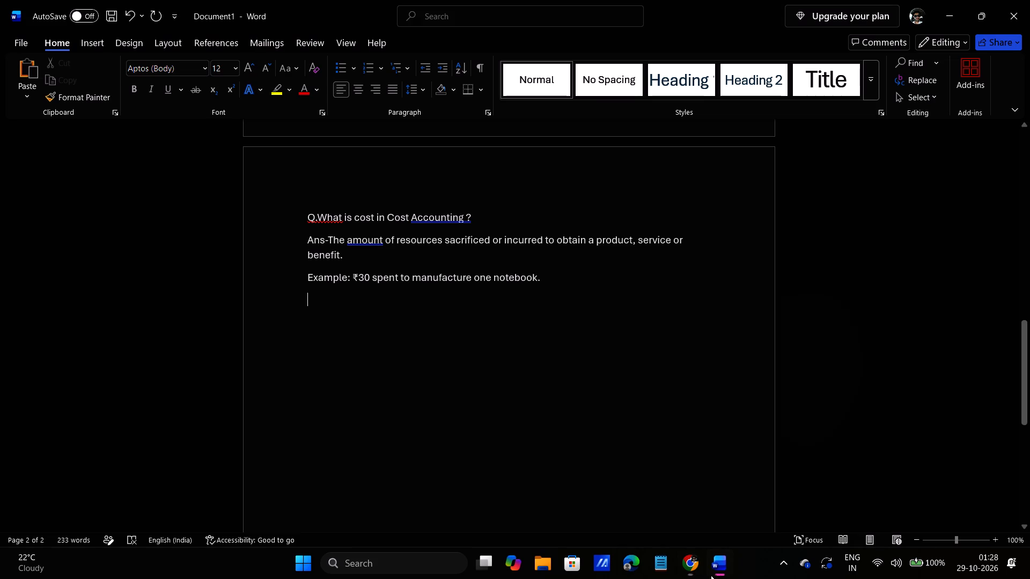
key("w")
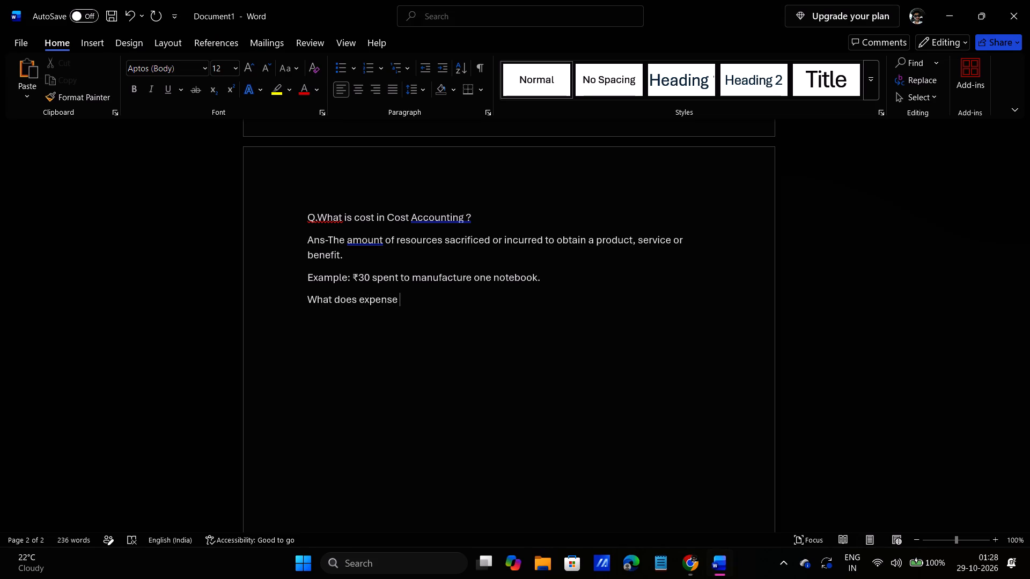
type("mean in cost accounting")
key("shift+question")
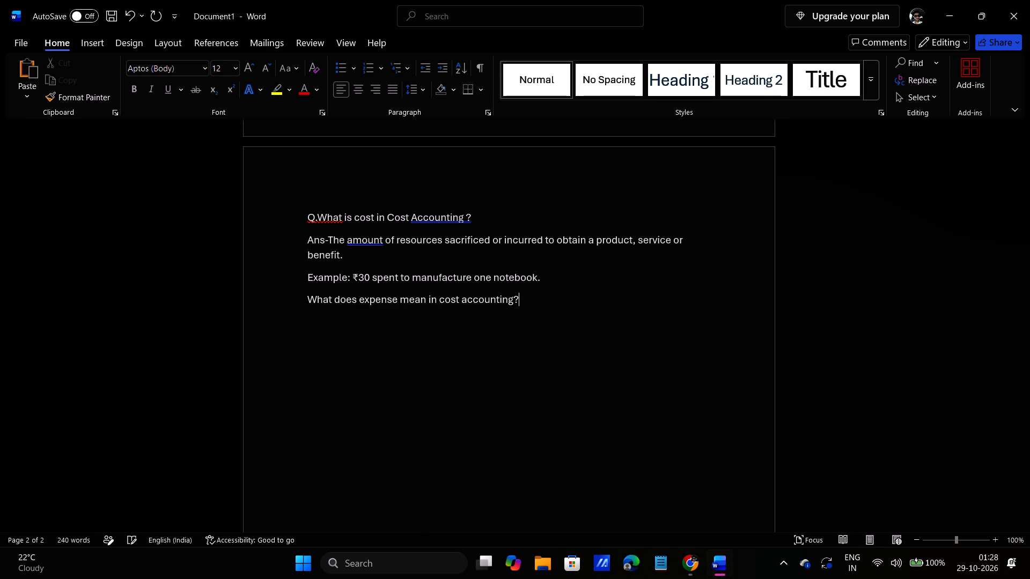
Prefix the expense question with "Q.".
key("Left")
key("Left")
key("Left")
key("Left")
key("Left")
key("Left")
key("Left")
key("Left")
key("Left")
key("Left")
key("Left")
key("Left")
key("Left")
key("Left")
key("Left")
key("Left")
key("Left")
key("Left")
key("Left")
key("Left")
key("Left")
key("Left")
key("Right")
key("q")
key("period")
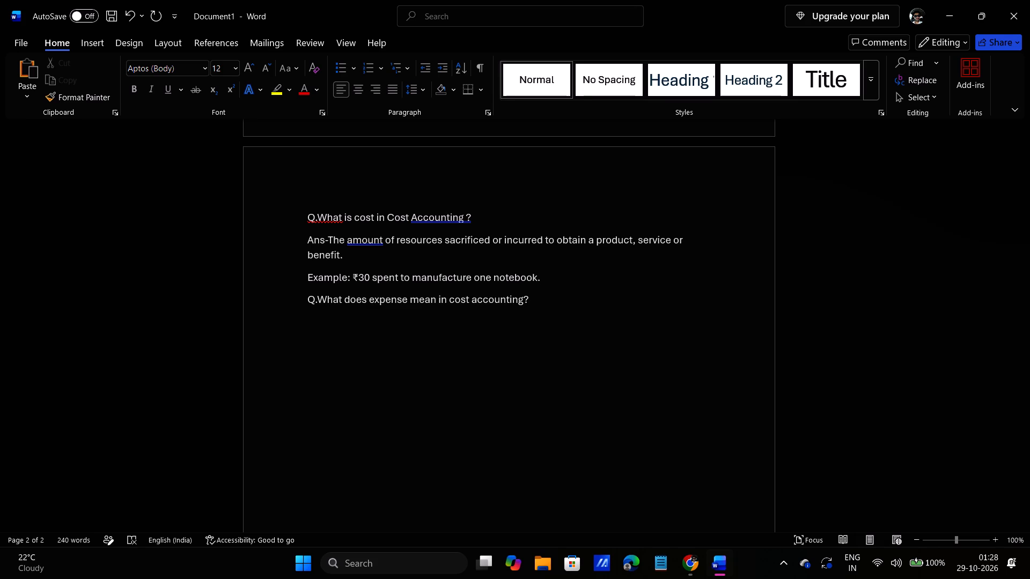
Start an answer line reading "Ans-" below the expense question.
key("Right")
key("Right")
key("Right")
key("Right")
key("Right")
key("Right")
key("Right")
key("Right")
key("Right")
key("Right")
key("Right")
key("Right")
key("Right")
key("Right")
key("Right")
key("Right")
key("Right")
key("Right")
key("Right")
key("Right")
type("ns-")
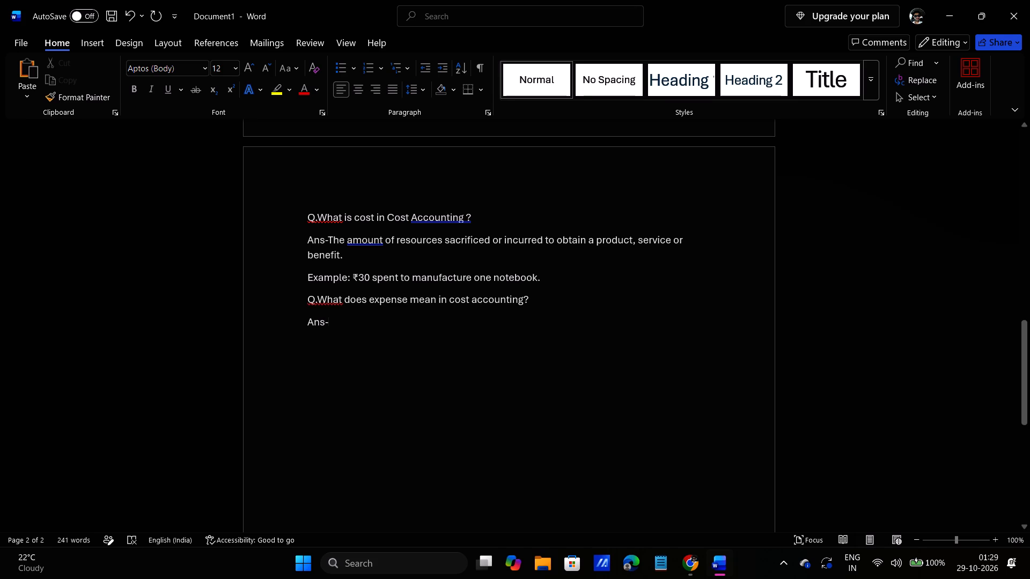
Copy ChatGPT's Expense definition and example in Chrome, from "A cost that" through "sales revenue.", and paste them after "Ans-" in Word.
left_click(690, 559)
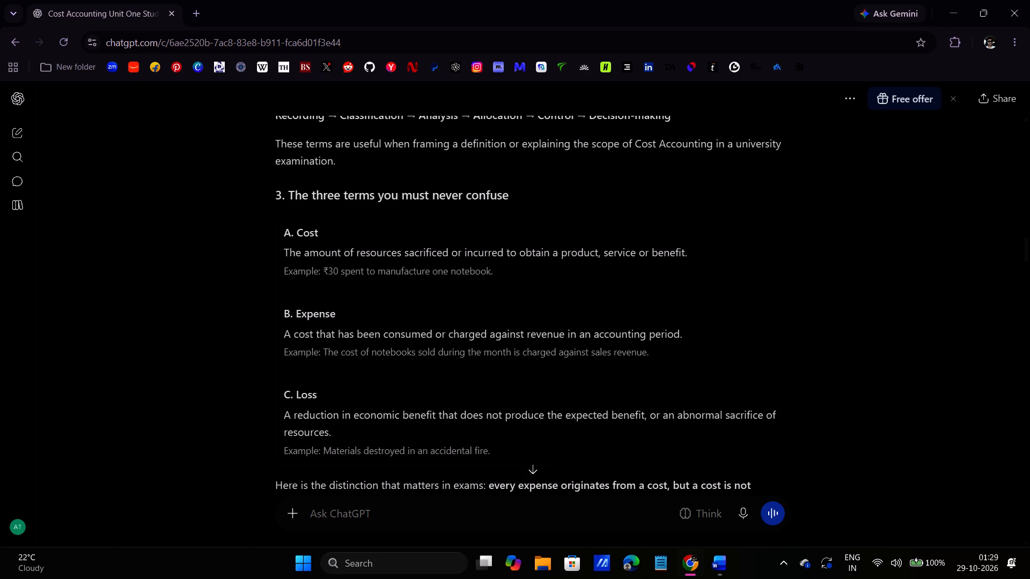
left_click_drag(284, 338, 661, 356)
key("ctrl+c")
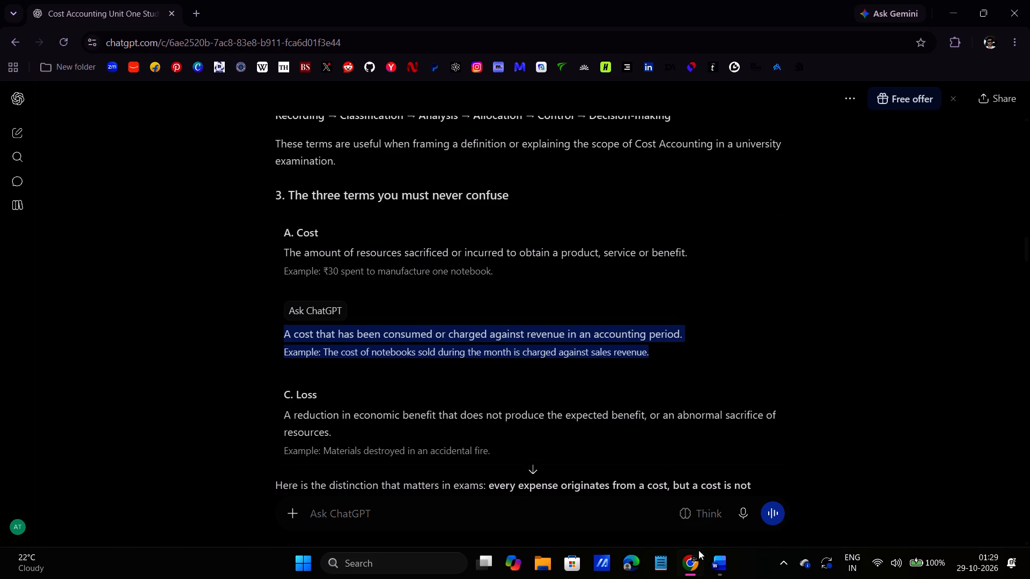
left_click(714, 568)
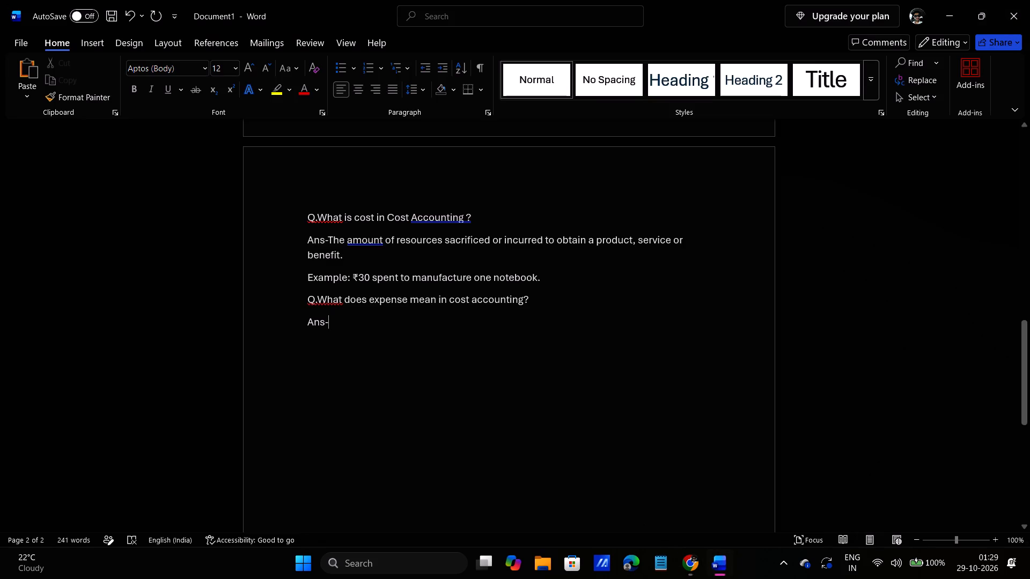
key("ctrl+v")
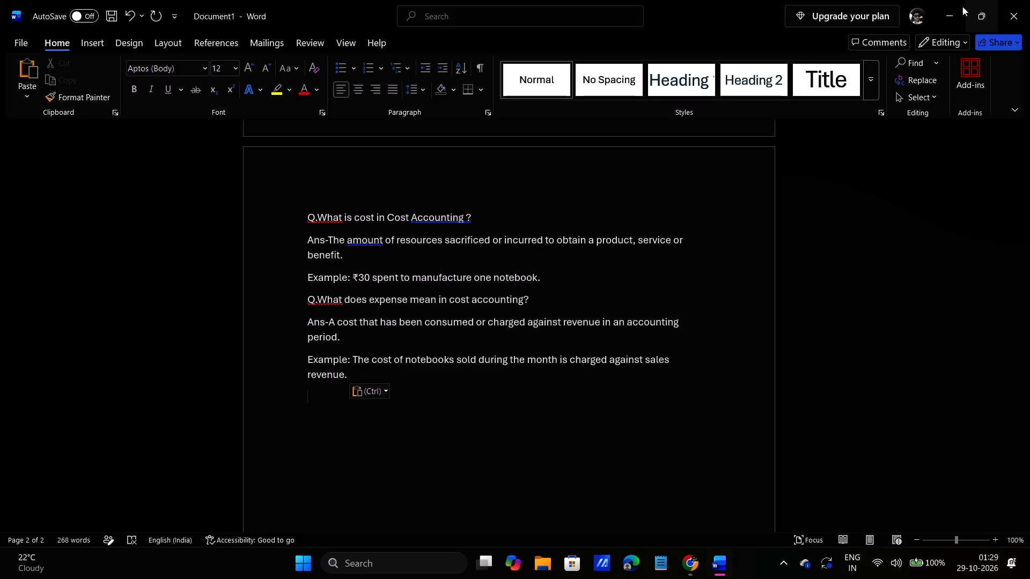
In a new Chrome tab, search Google for "what is expenses in cost accounting".
left_click(689, 561)
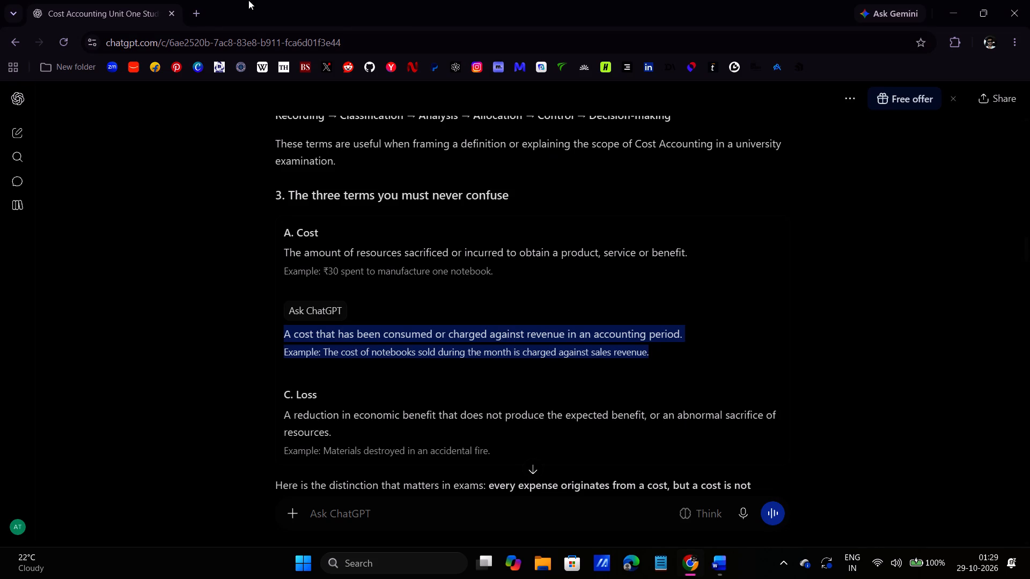
left_click(200, 16)
left_click(418, 268)
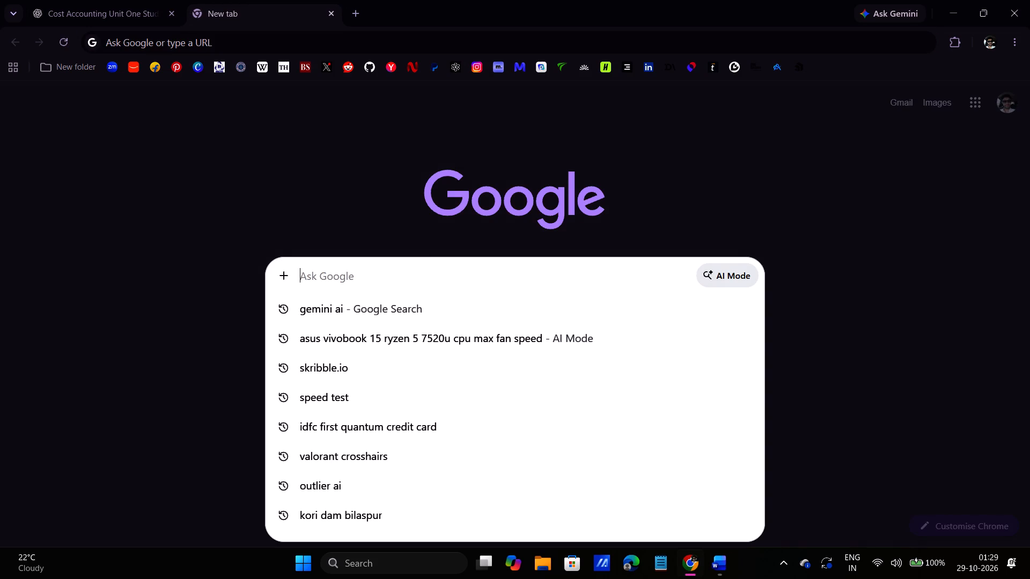
key("w")
type("hat is an expense in")
key("space")
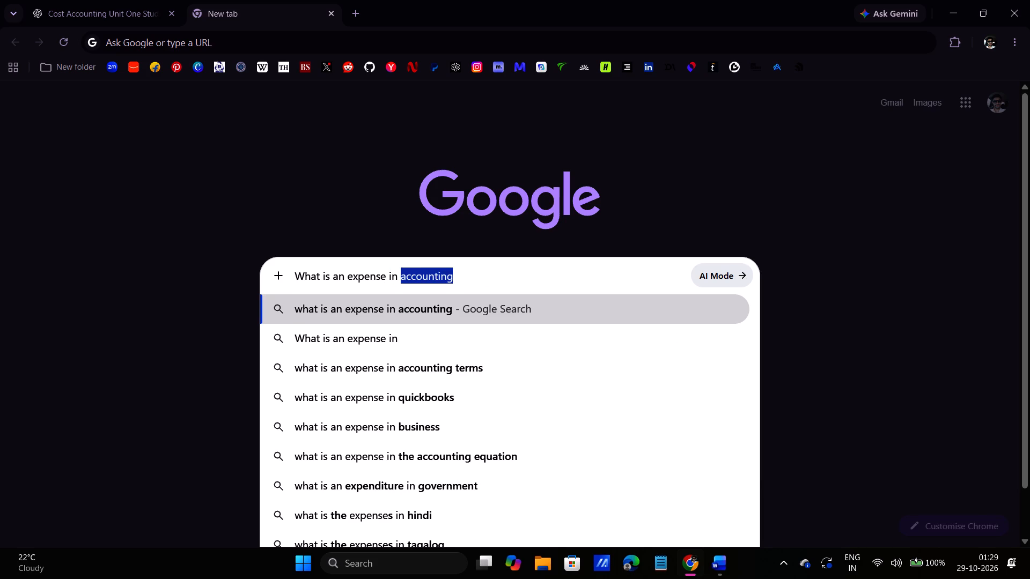
type("cos")
type("t a")
key("Down")
key("Return")
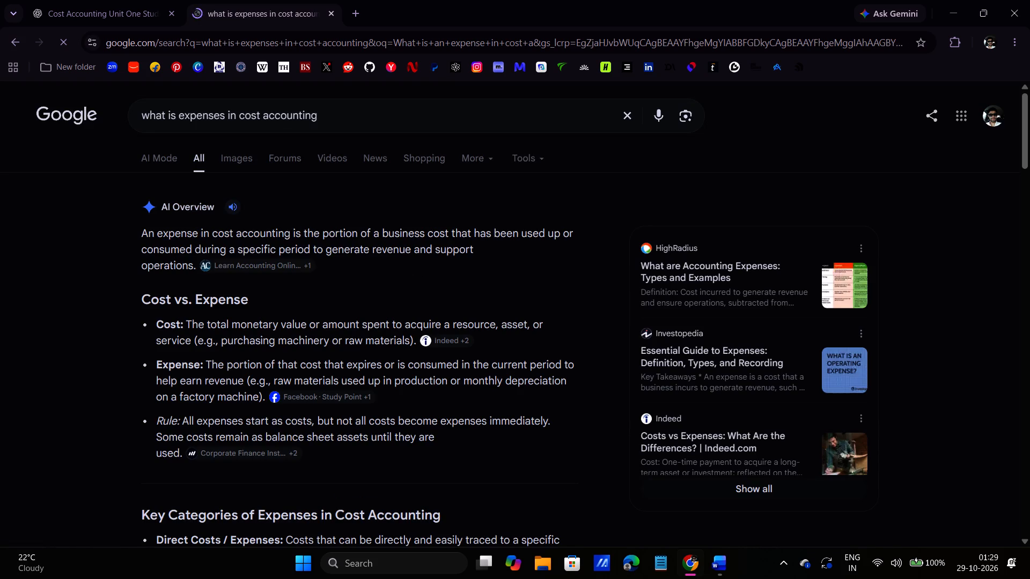
Copy the AI Overview's opening expense definition and paste it in Word over the whole expense answer and its example.
left_click_drag(130, 230, 139, 227)
left_click_drag(139, 227, 195, 266)
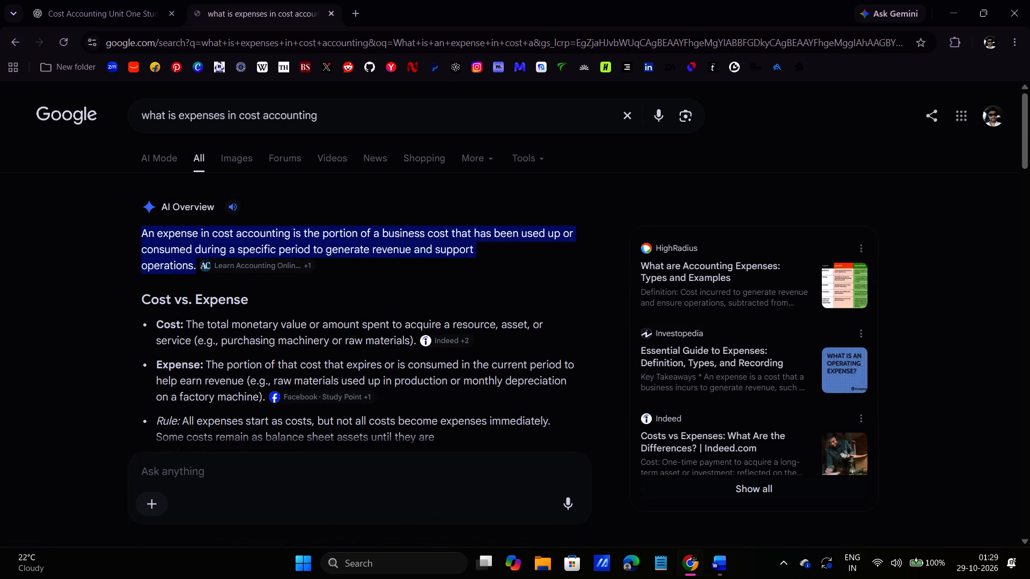
key("ctrl+c")
scroll(346, 338, "down", 1)
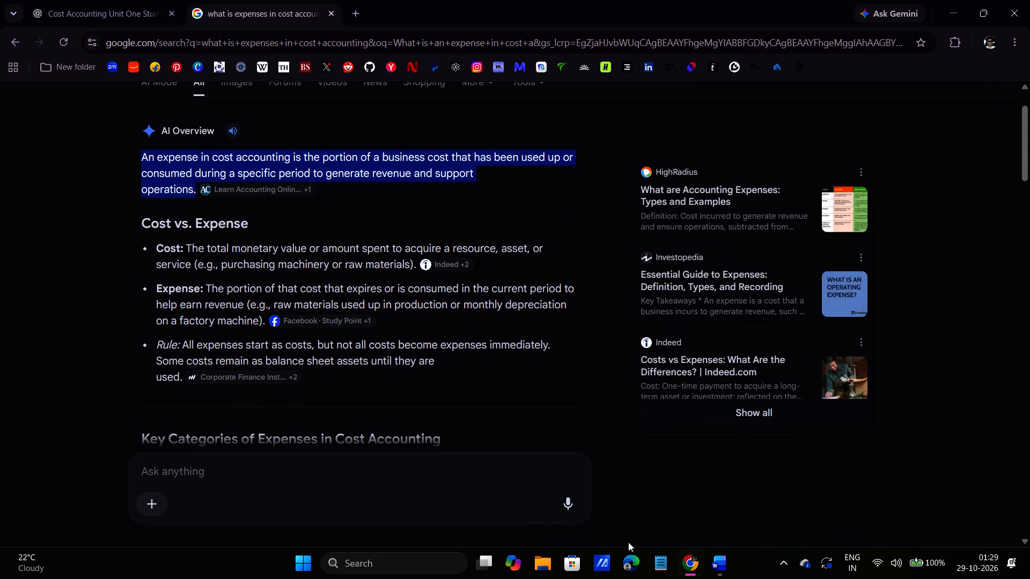
left_click(722, 568)
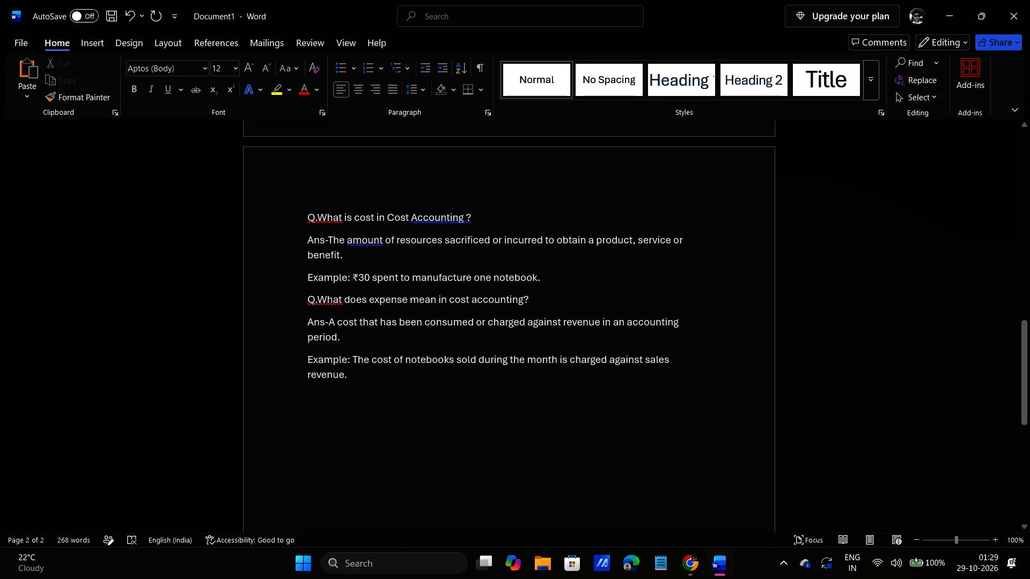
left_click_drag(305, 322, 362, 396)
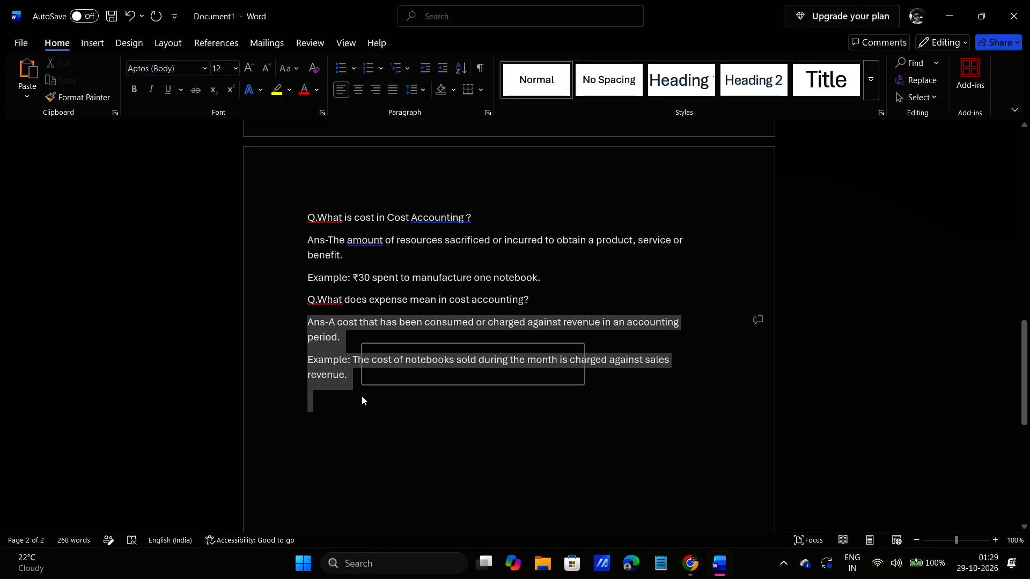
key("ctrl+v")
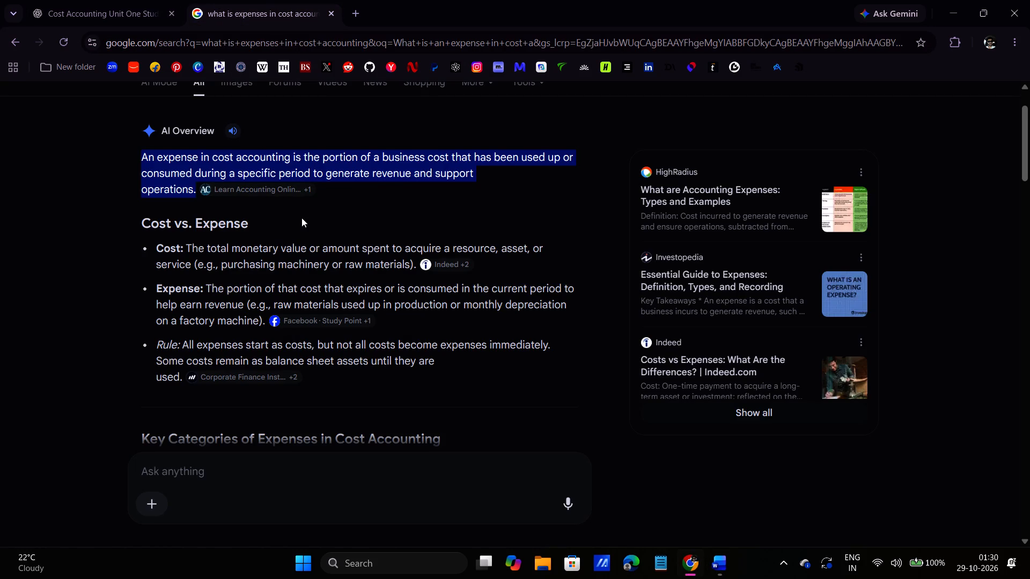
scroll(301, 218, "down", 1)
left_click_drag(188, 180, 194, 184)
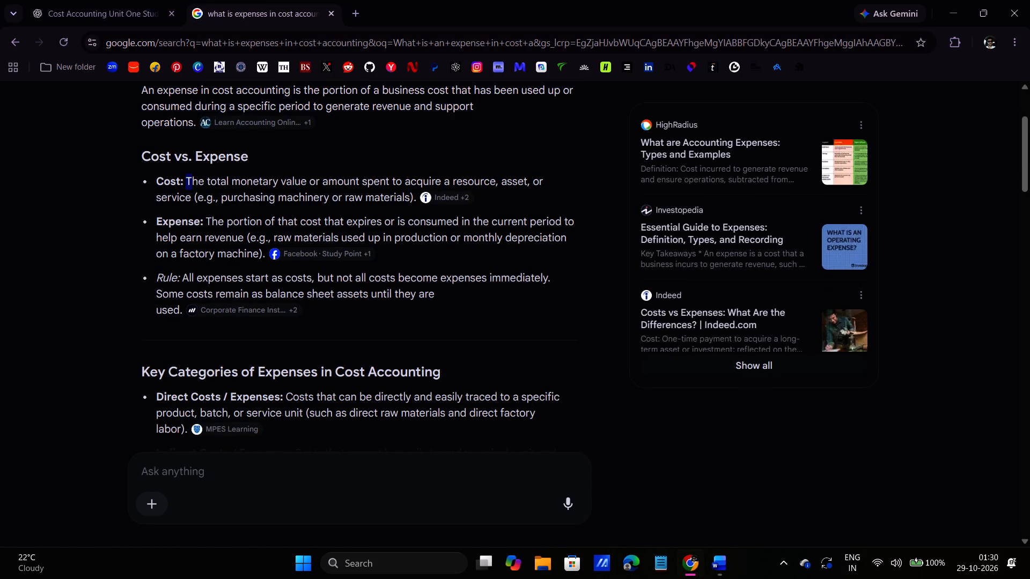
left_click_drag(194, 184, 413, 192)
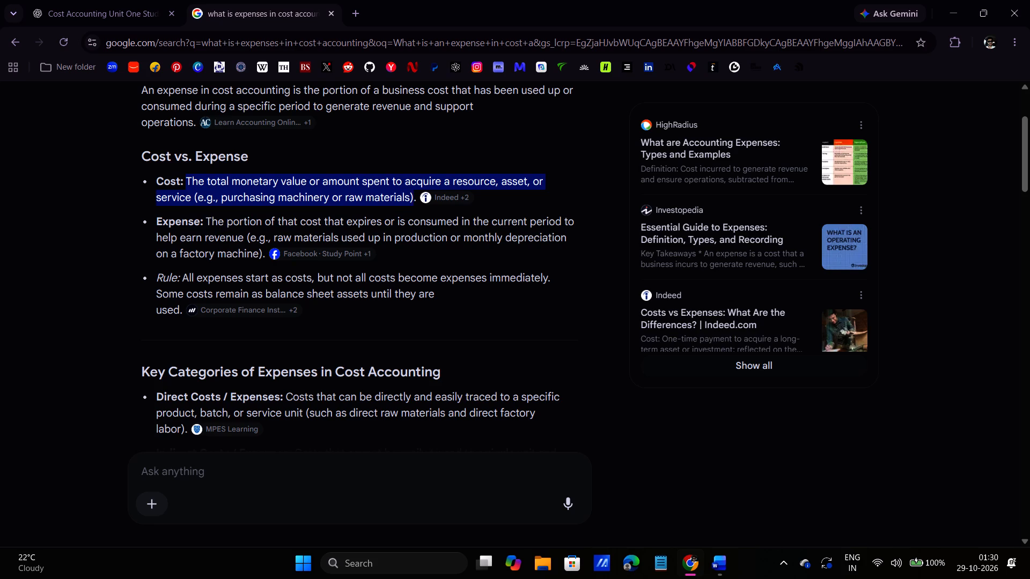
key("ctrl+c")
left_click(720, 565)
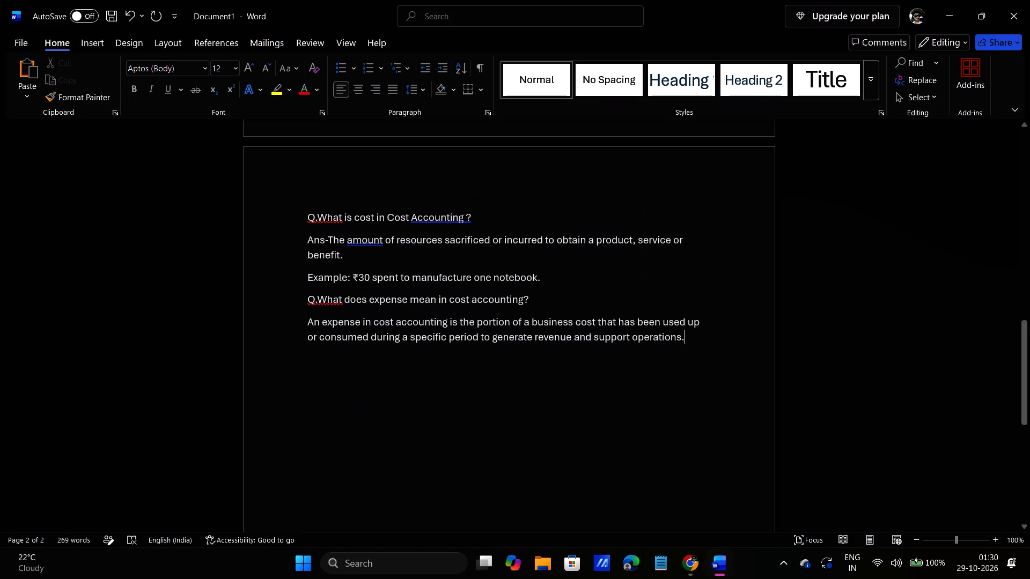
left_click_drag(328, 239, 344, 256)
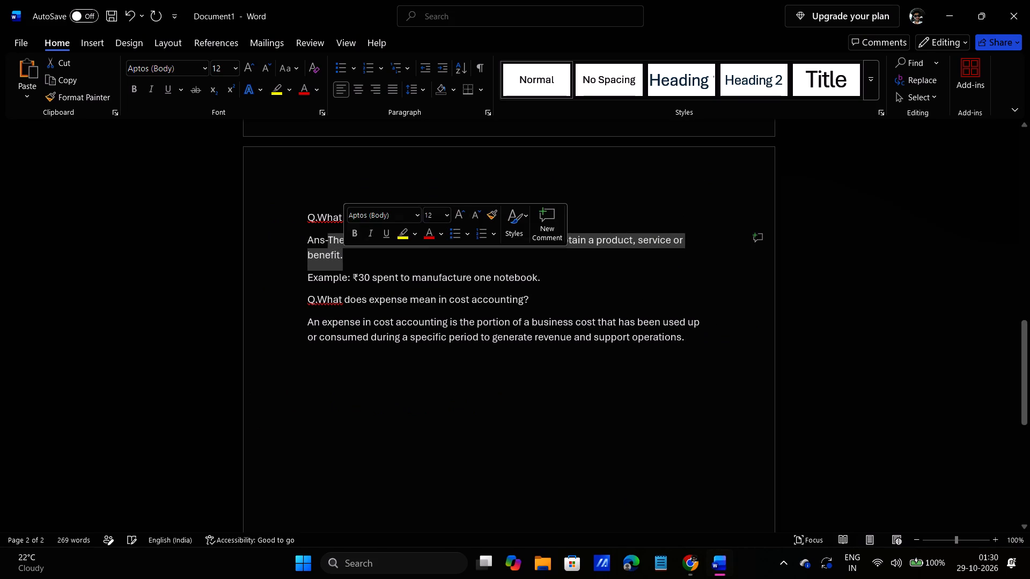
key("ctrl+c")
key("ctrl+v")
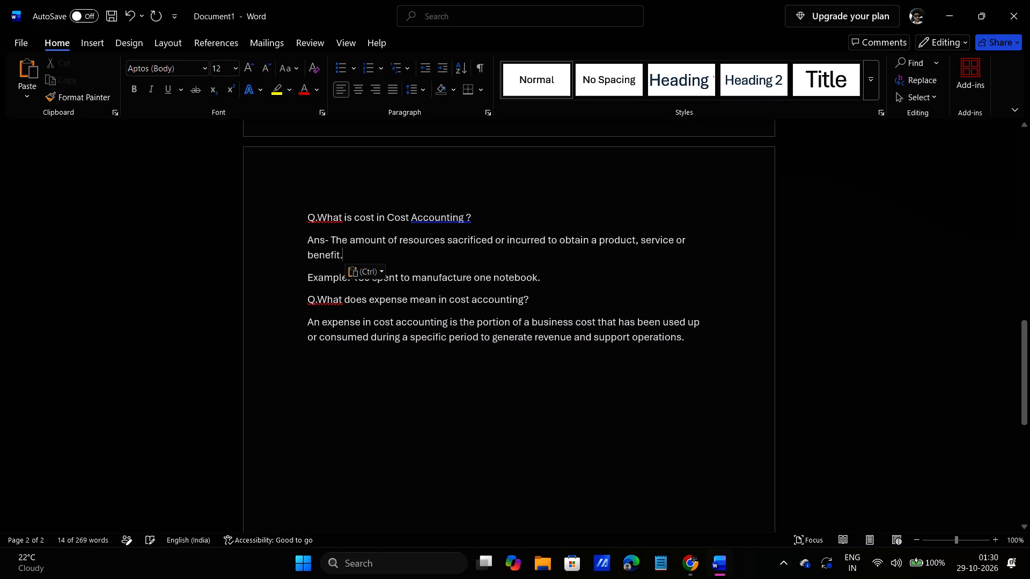
Copy the AI Overview's Cost definition again, from "The total monetary value" through "raw materials)", and paste it over the cost answer in Word.
left_click(682, 560)
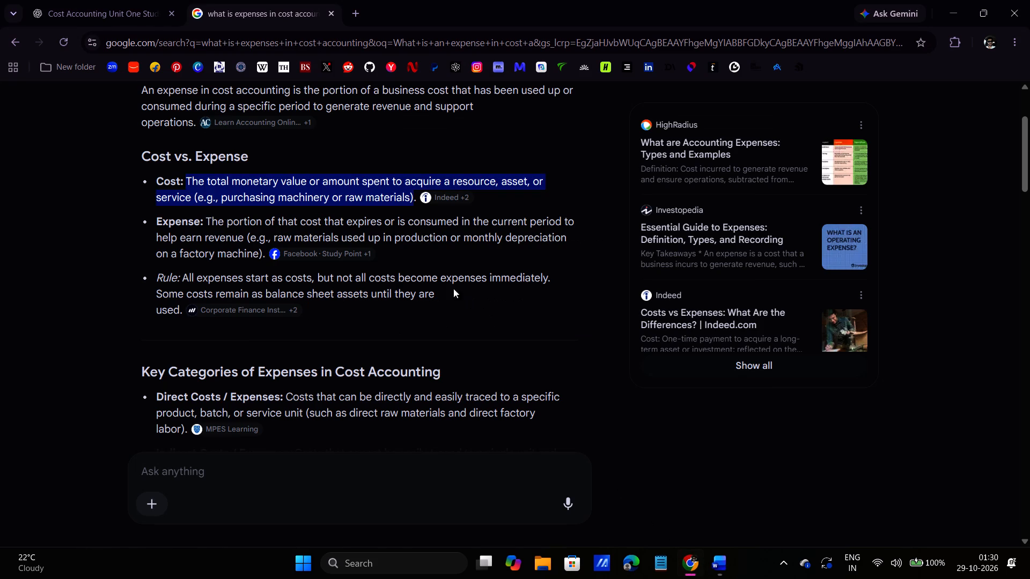
key("ctrl+v")
key("ctrl+c")
left_click(717, 546)
left_click(713, 555)
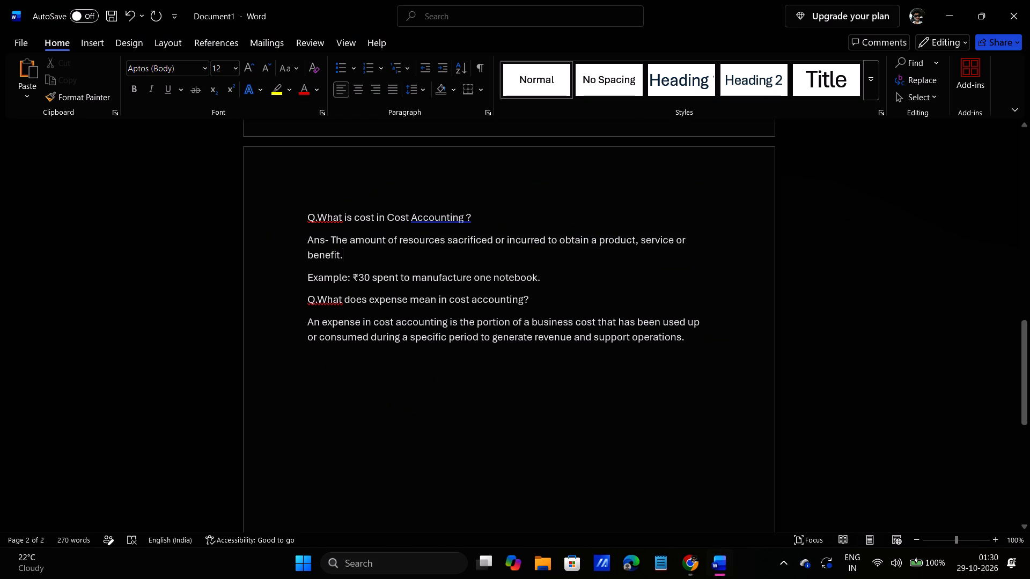
left_click_drag(333, 239, 349, 262, "ctrl")
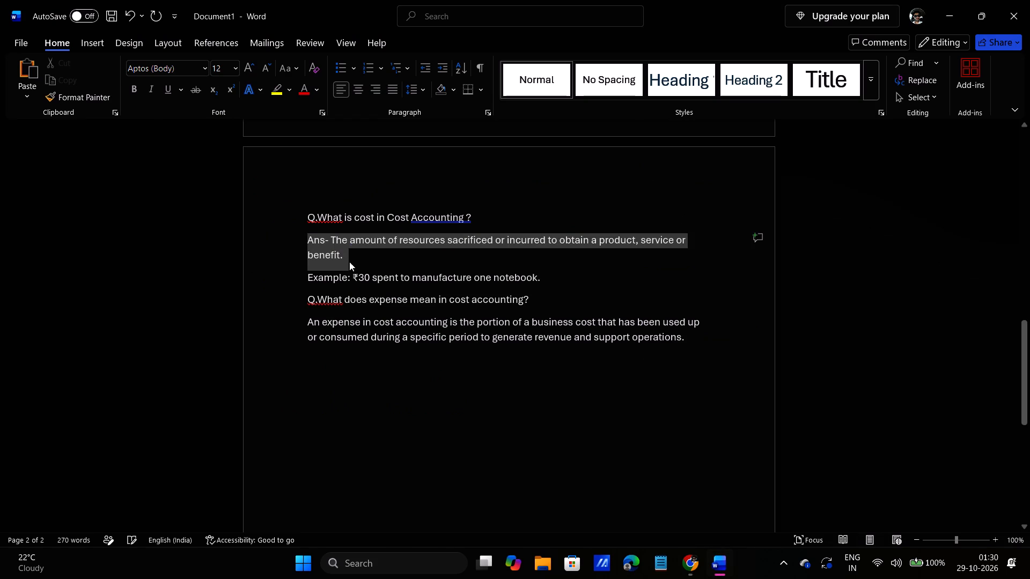
left_click(354, 257, "ctrl")
left_click_drag(349, 257, 332, 241)
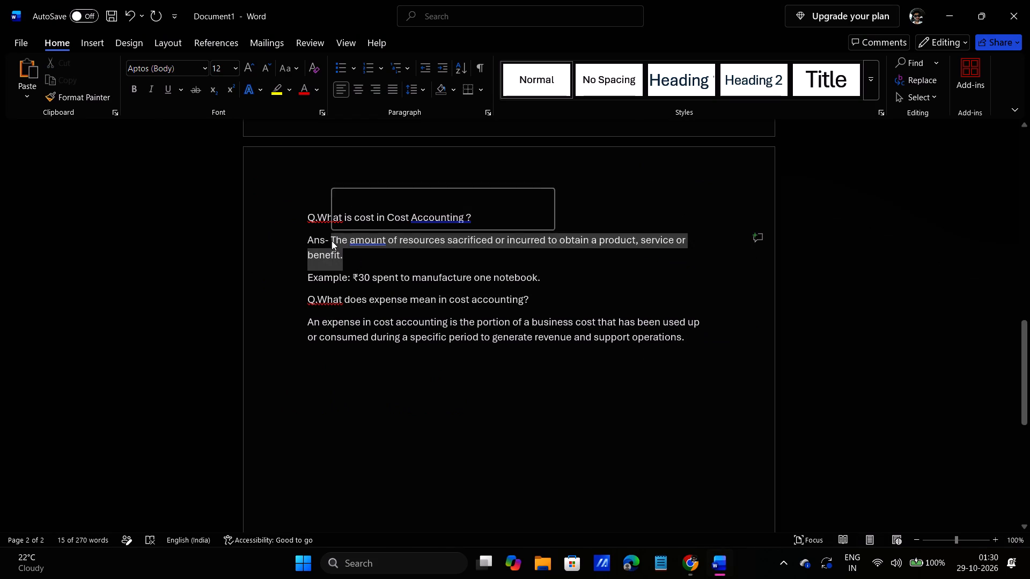
key("ctrl+v")
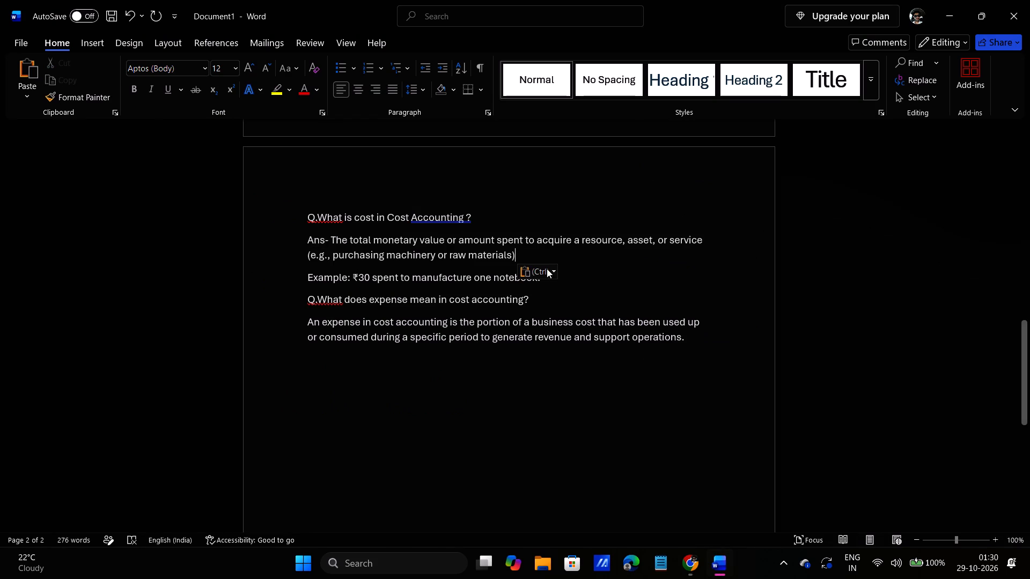
left_click(597, 310)
left_click(617, 284)
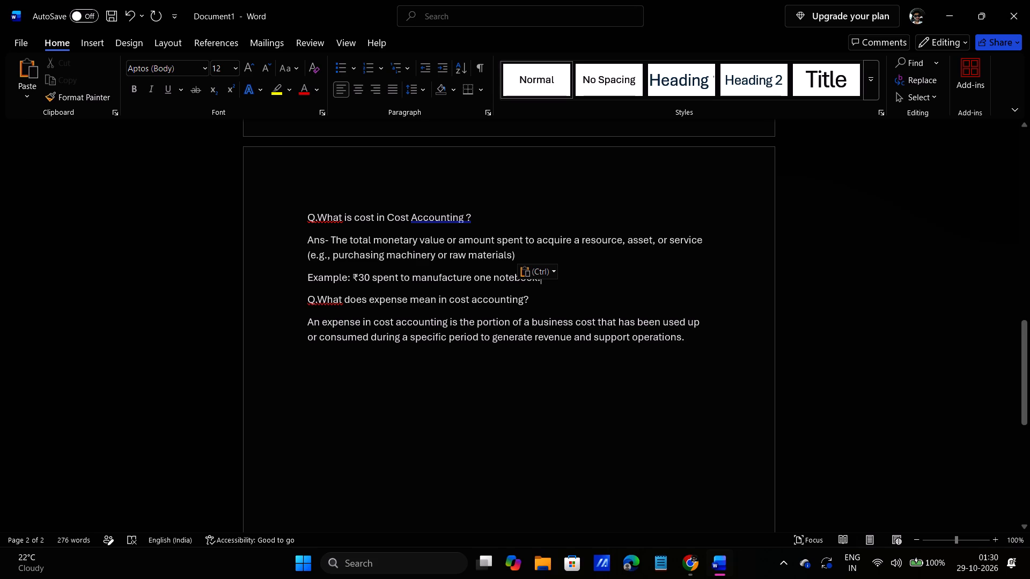
triple_click(622, 269)
left_click(613, 405)
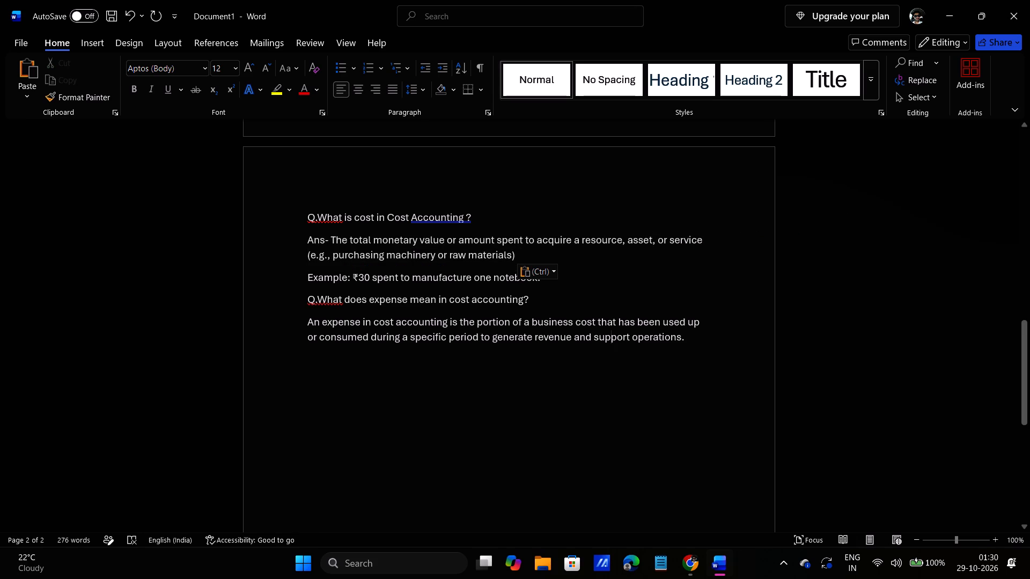
Add an "Important-" line below the expense answer in Word, followed by the AI Overview's Rule on expenses and costs copied from Chrome.
left_click(696, 343)
key("Return")
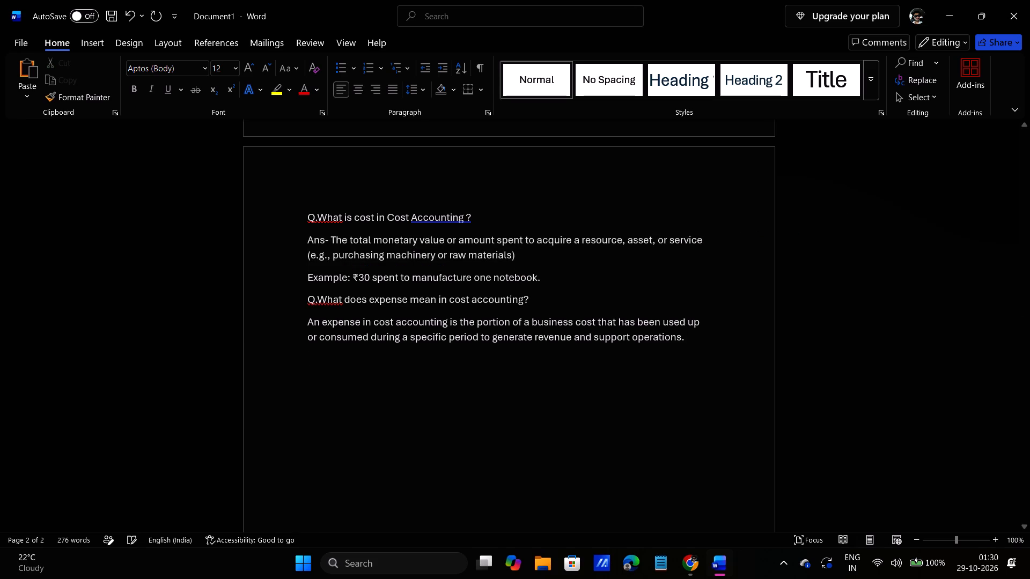
left_click(700, 578)
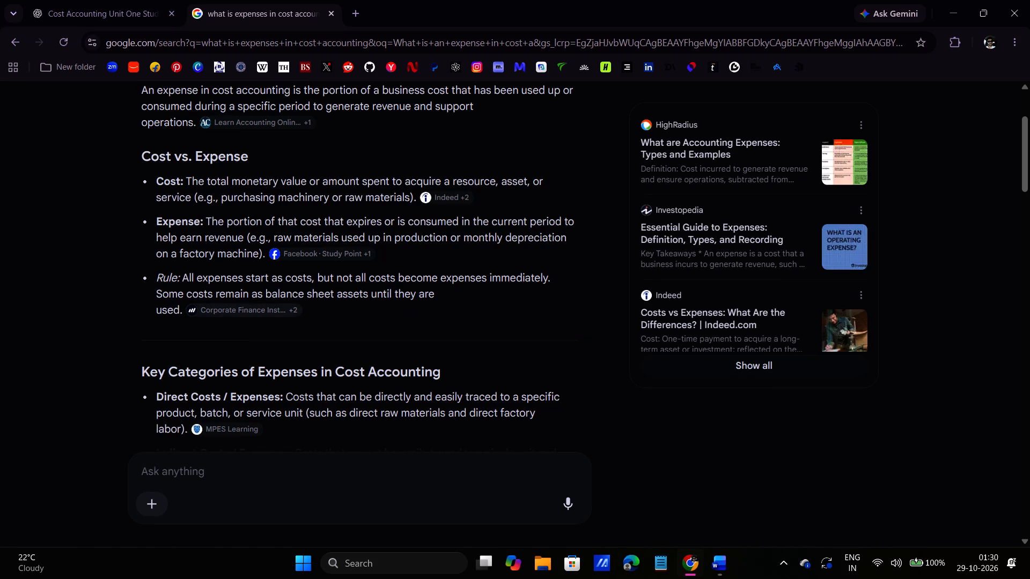
double_click(157, 278)
left_click(155, 278)
left_click_drag(154, 277, 182, 316)
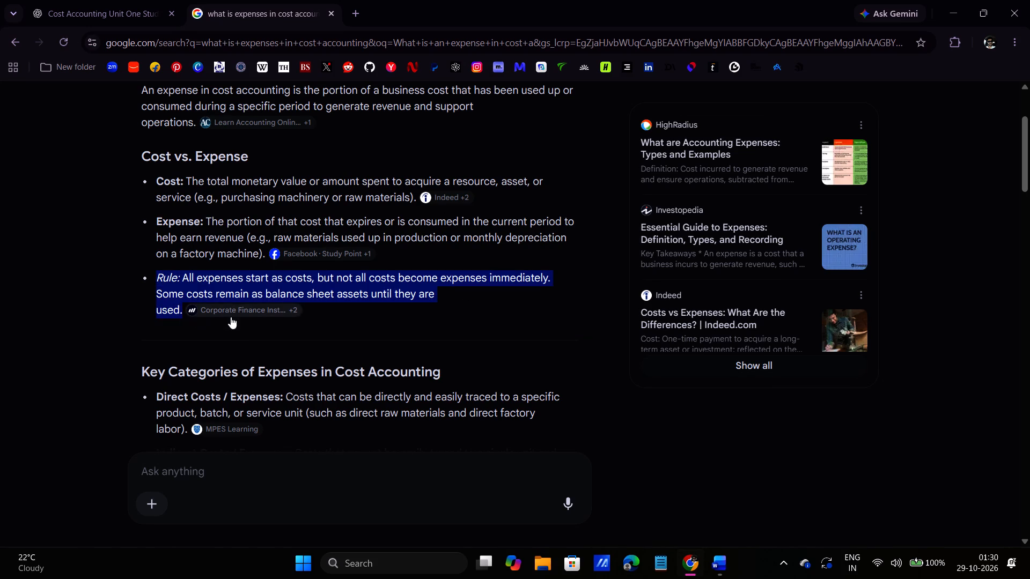
key("ctrl+c")
left_click(733, 571)
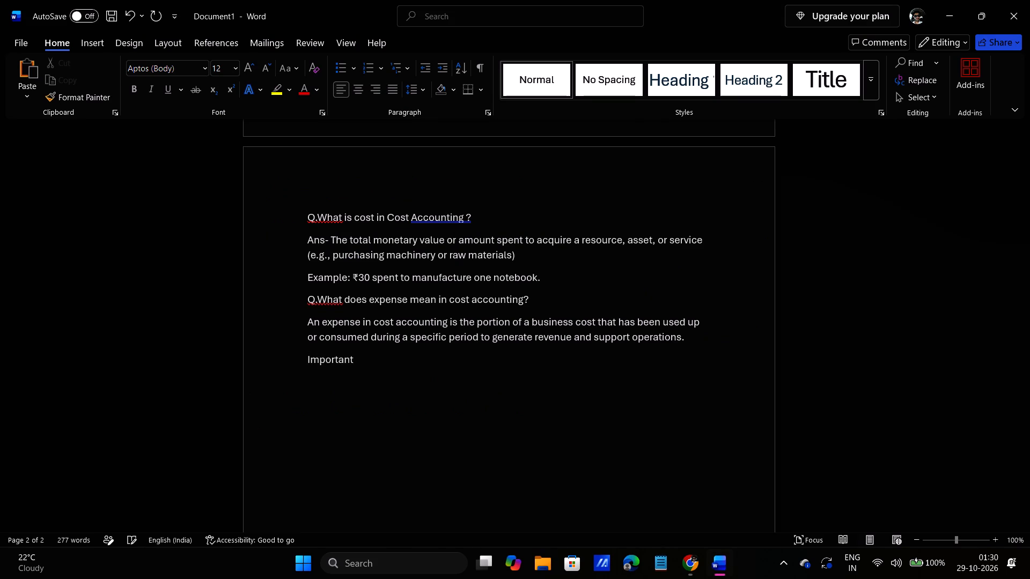
key("minus")
key("ctrl+v")
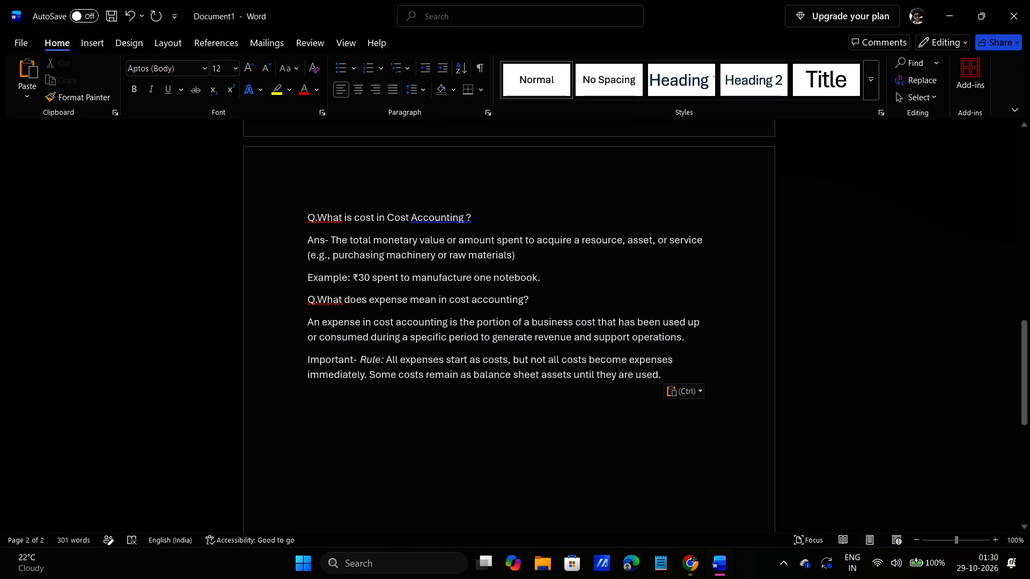
Replace the hyphen after "Important" with a single space so the label reads "Important Rule:".
left_click(360, 359)
key("BackSpace")
key("BackSpace")
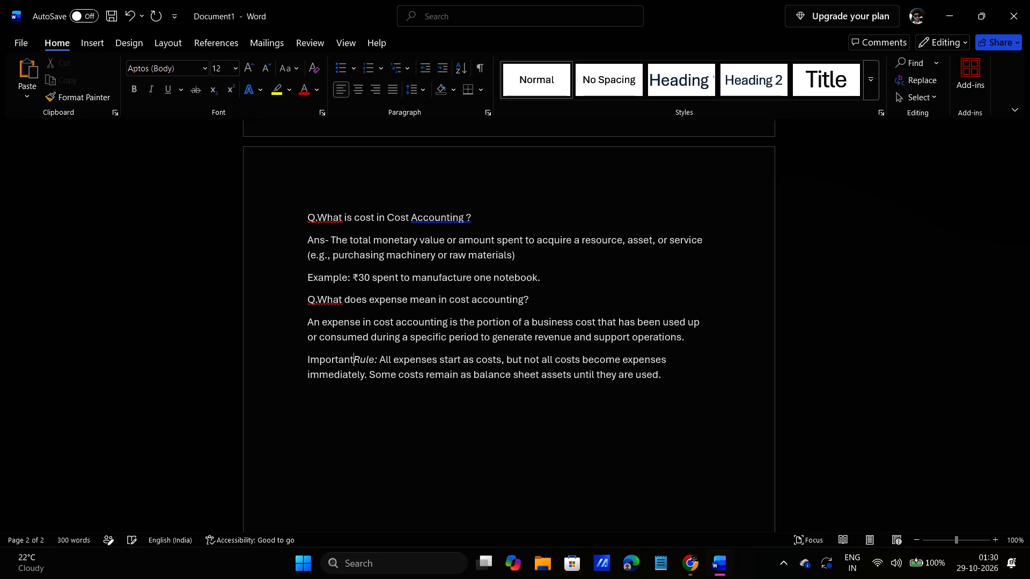
key("space")
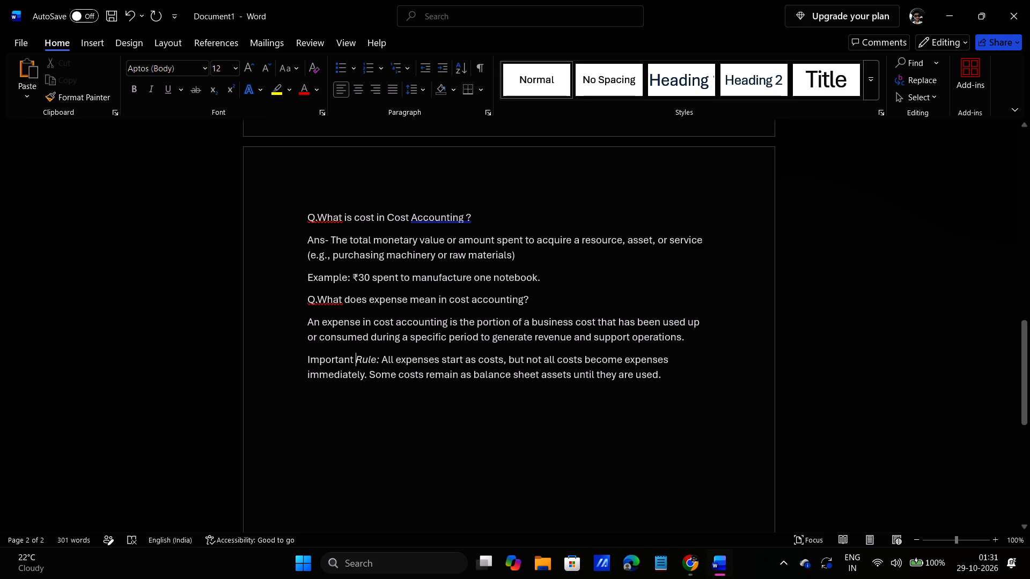
Format the words "Important Rule" as bold and italic, without underline.
left_click_drag(305, 358, 377, 361)
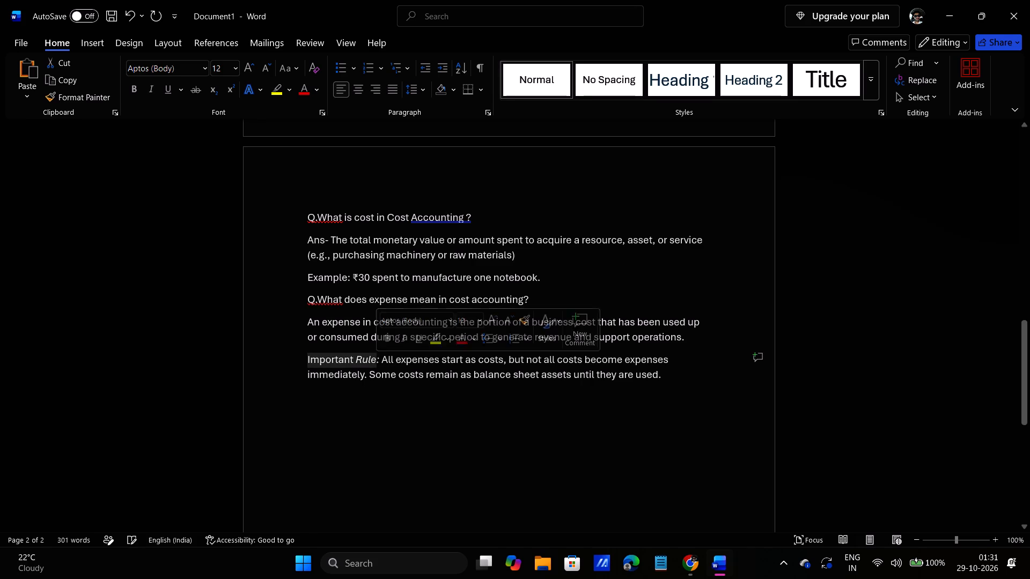
left_click(135, 92)
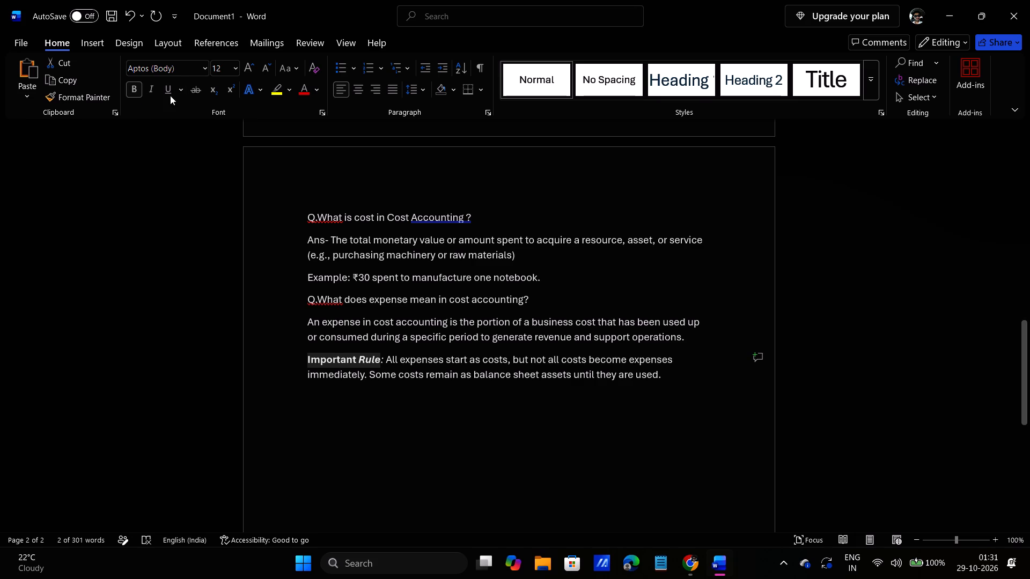
left_click(165, 90)
left_click(165, 90)
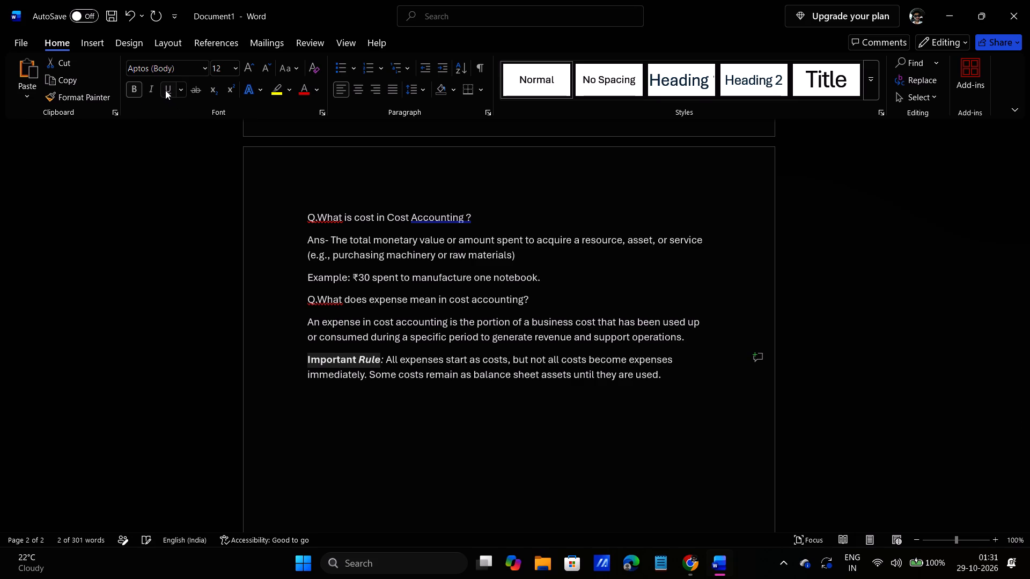
left_click(154, 86)
left_click(154, 86)
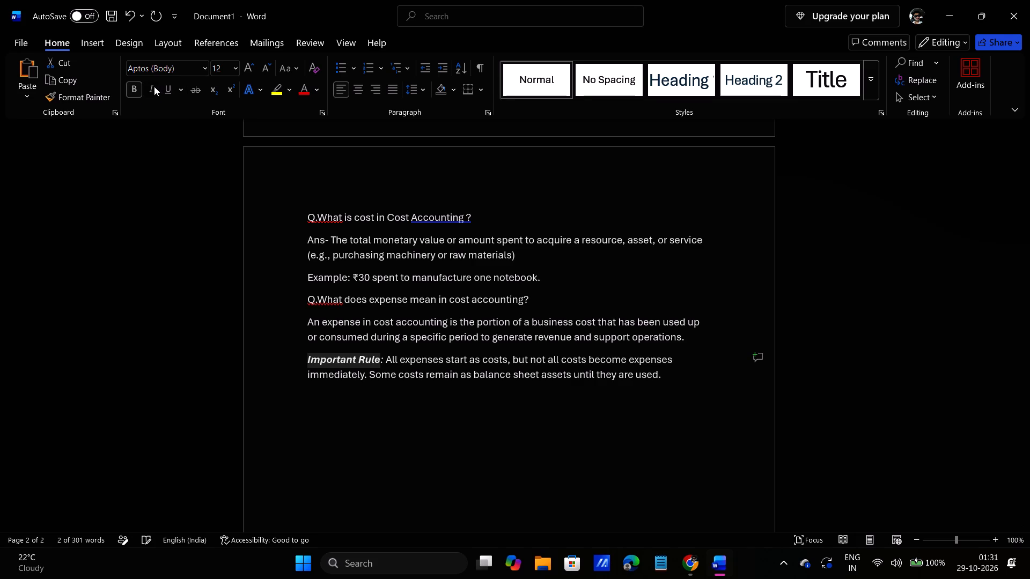
left_click(154, 86)
left_click(223, 231)
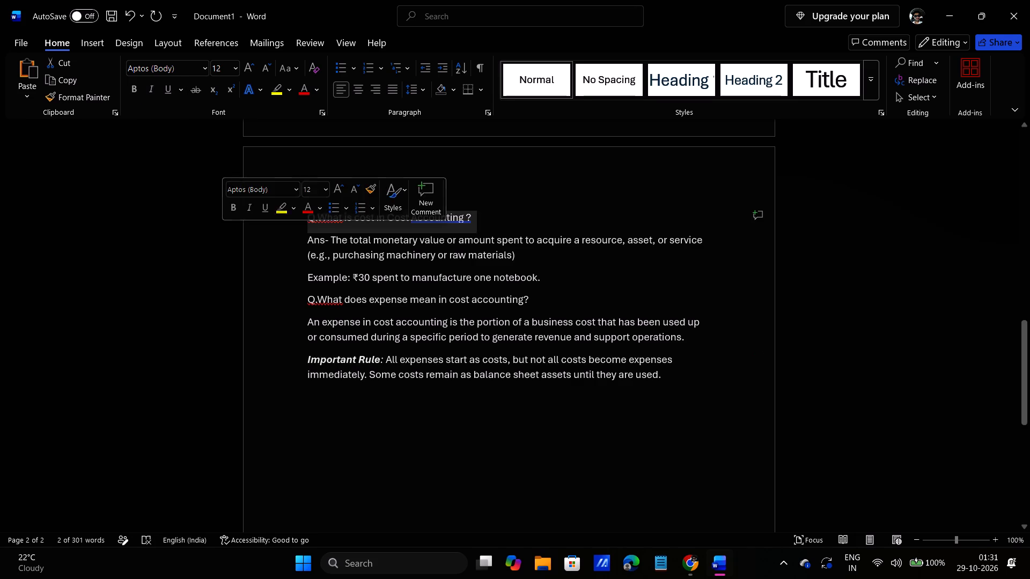
left_click(355, 325)
Start a new paragraph below the Important Rule text.
left_click(667, 400)
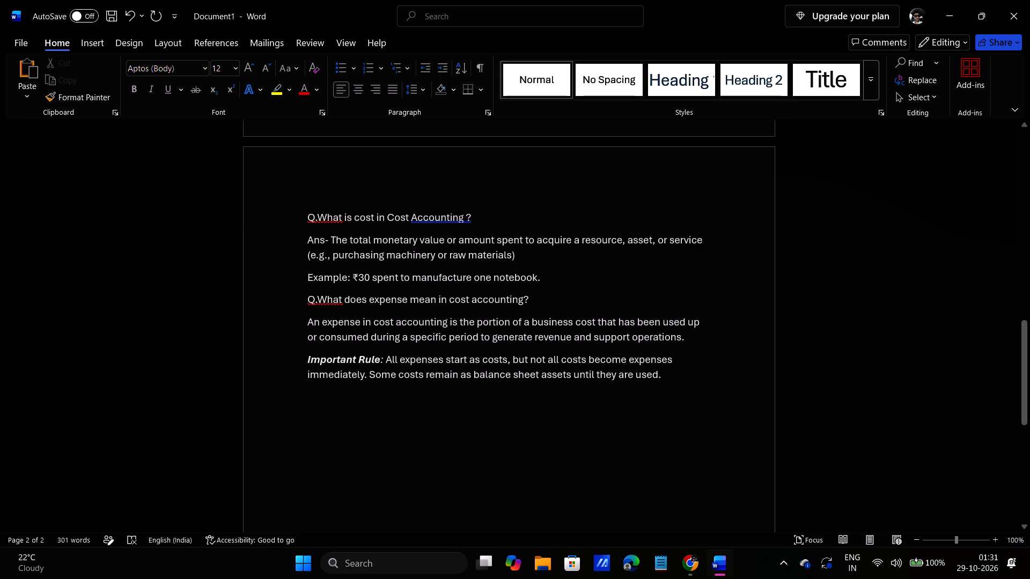
key("Return")
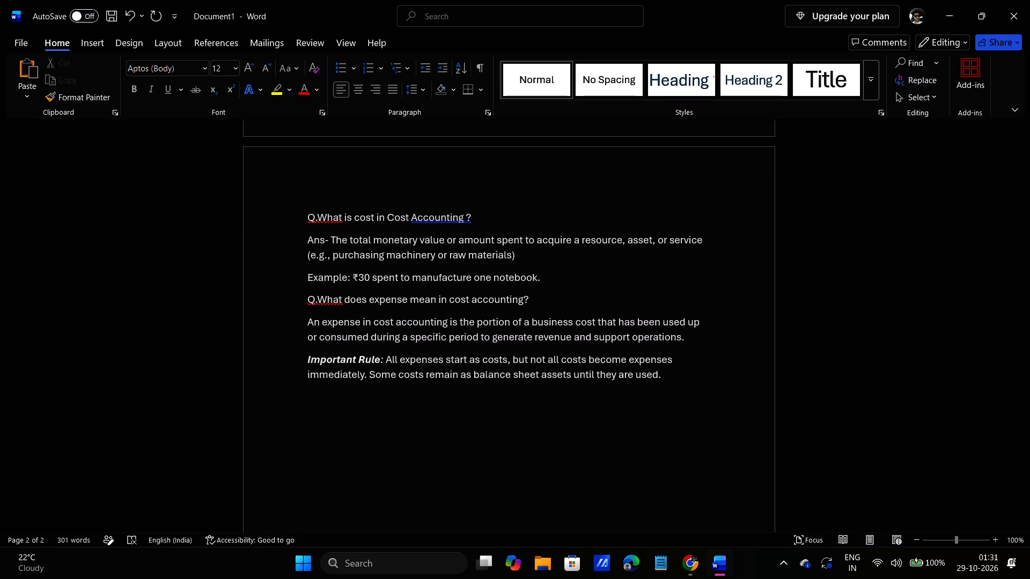
scroll(690, 383, "down", 6)
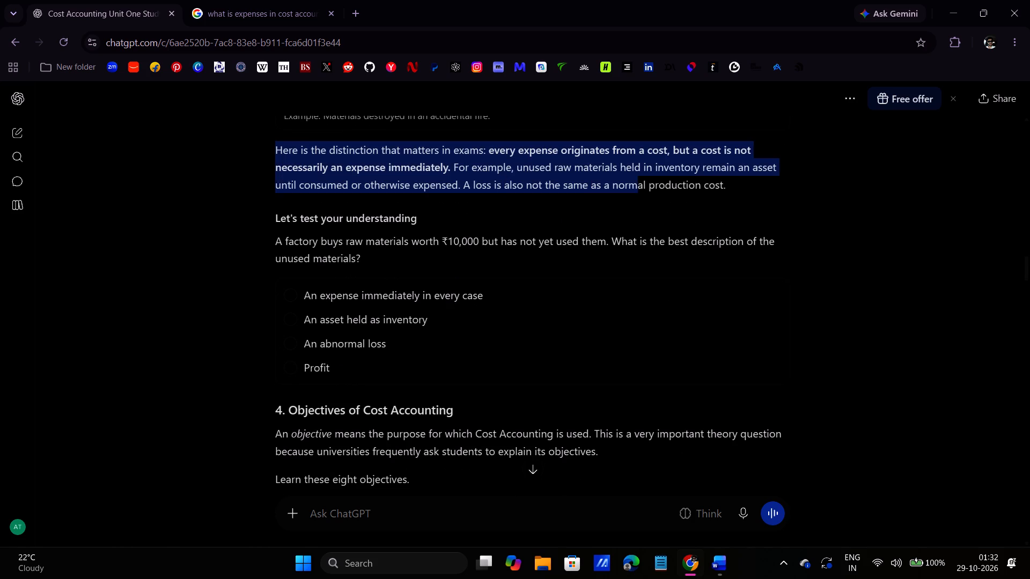
left_click_drag(639, 187, 740, 185)
key("ctrl+c")
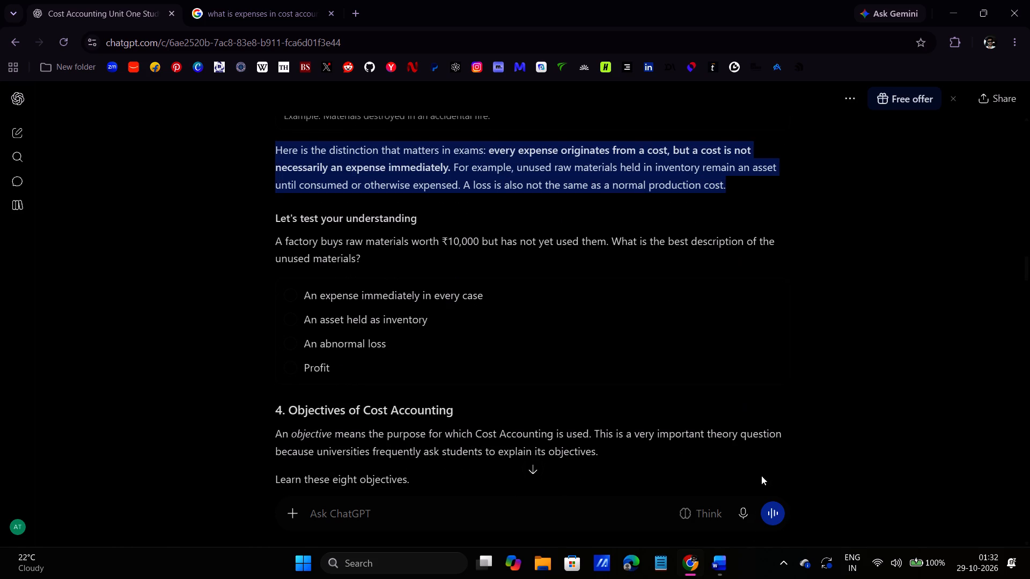
left_click(719, 567)
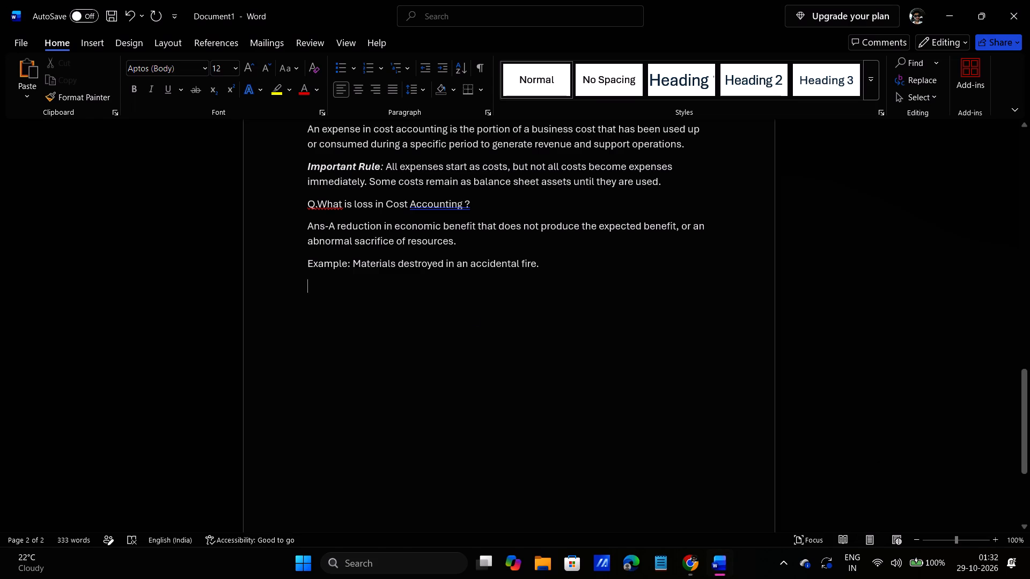
key("ctrl+v")
scroll(471, 313, "down", 2)
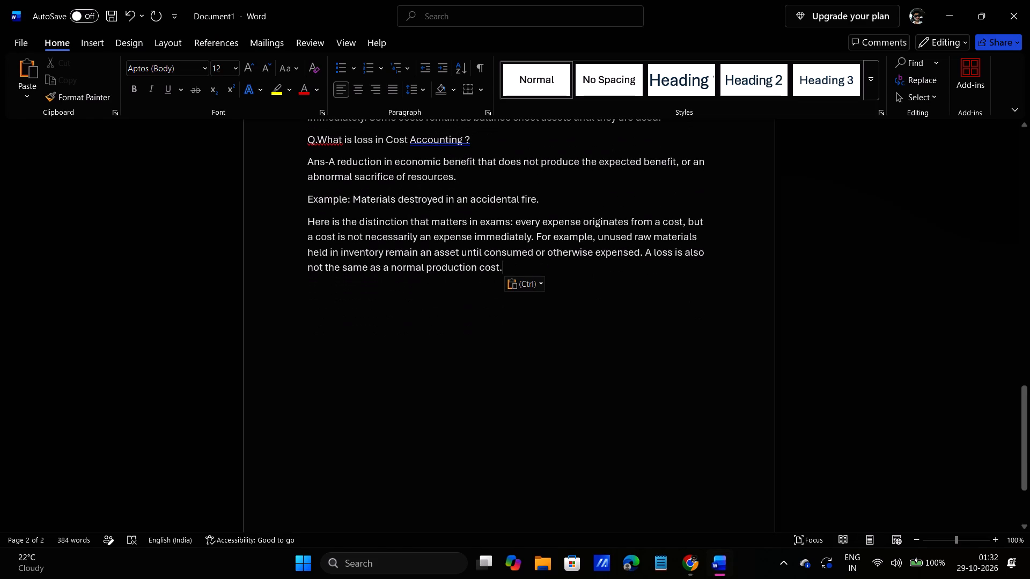
Replace the opening "Here is the distinction that matters in exams:" with "Distinction-".
left_click_drag(513, 221, 305, 223)
key("BackSpace")
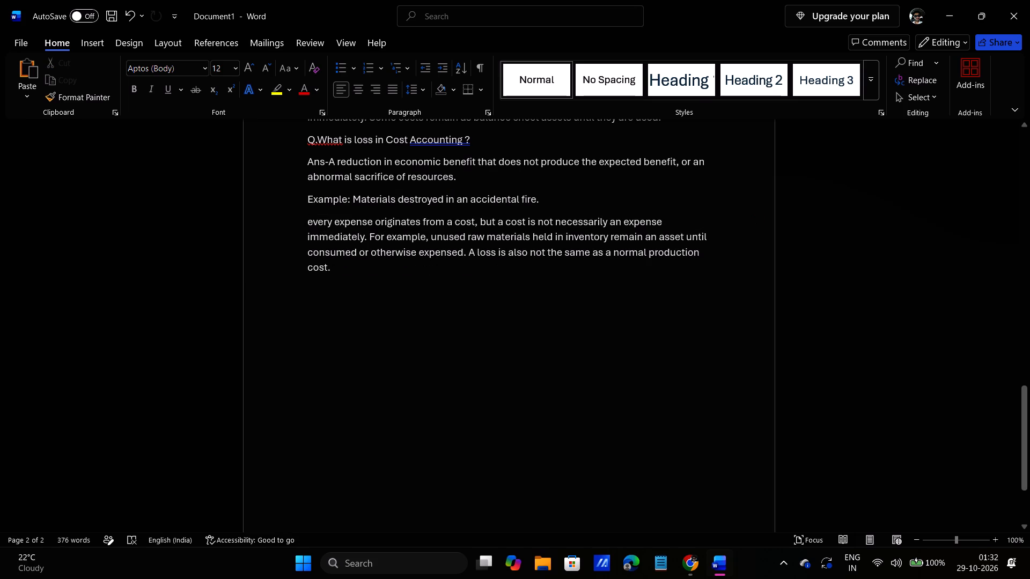
type("istinction-")
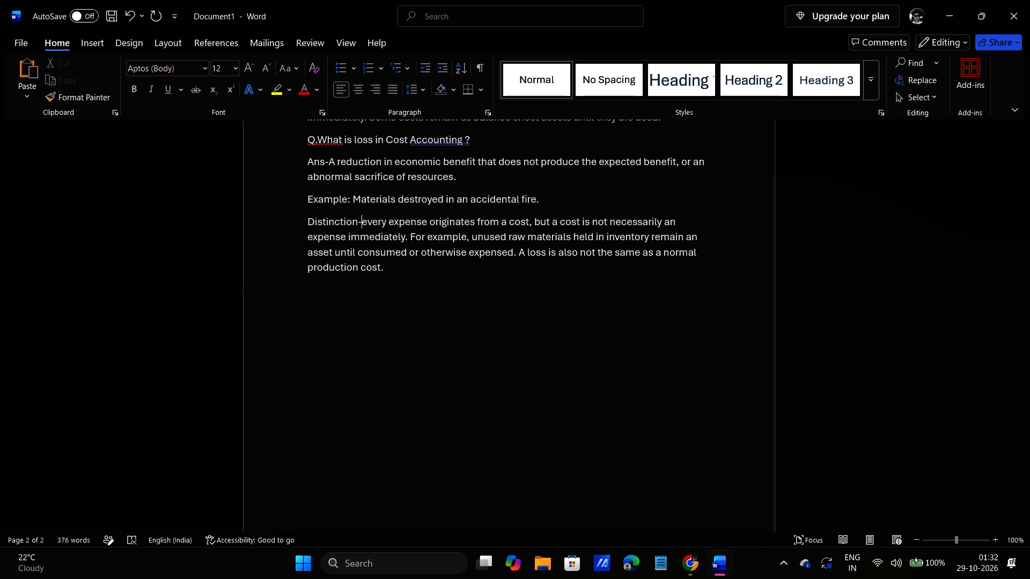
Start a new paragraph below the Distinction text.
scroll(305, 223, "up", 1)
scroll(644, 367, "down", 2)
left_click(496, 251)
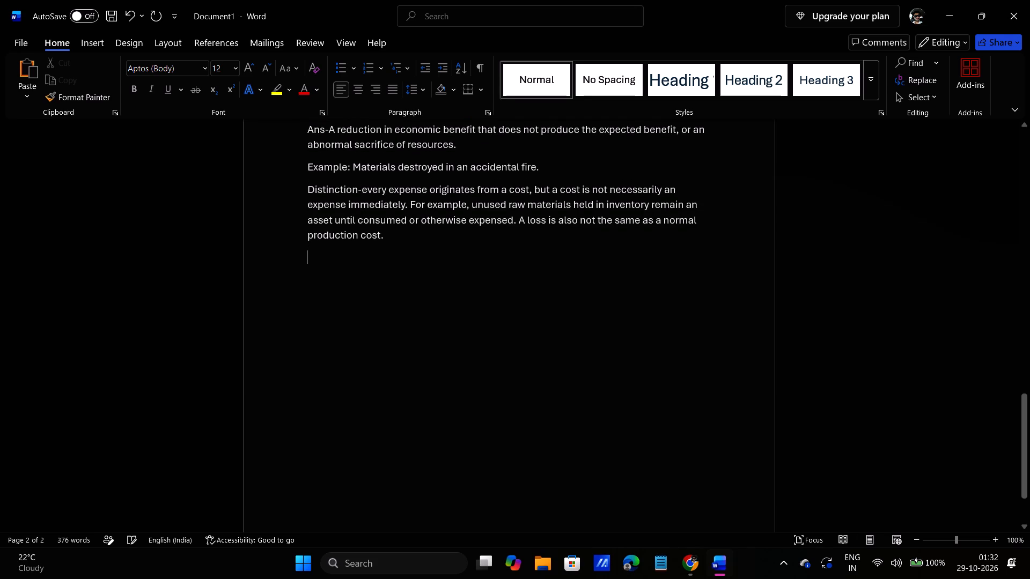
Switch to ChatGPT in Chrome and answer the unused raw materials quiz with "An asset held as inventory".
left_click(698, 562)
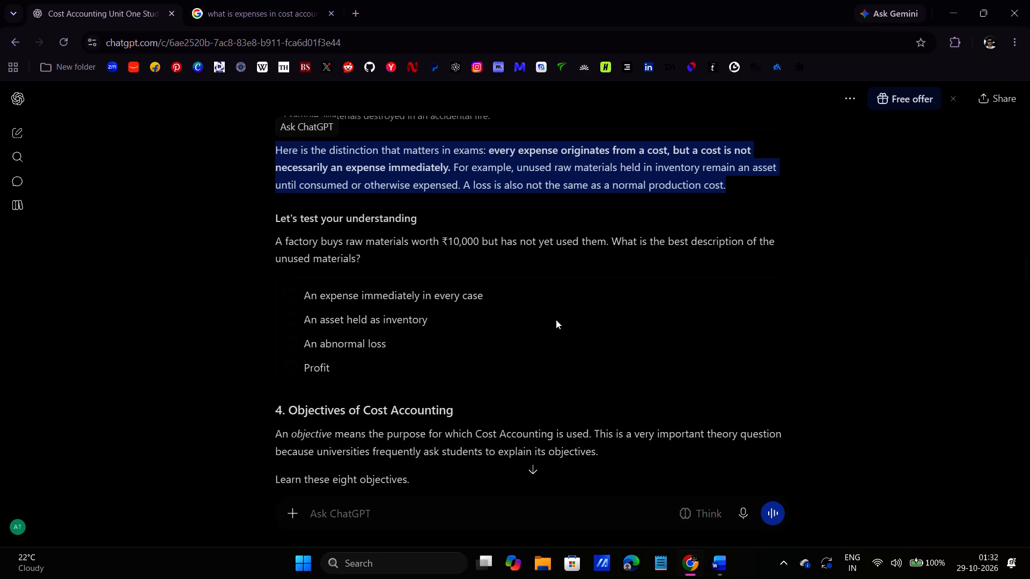
scroll(556, 313, "down", 1)
left_click(577, 322)
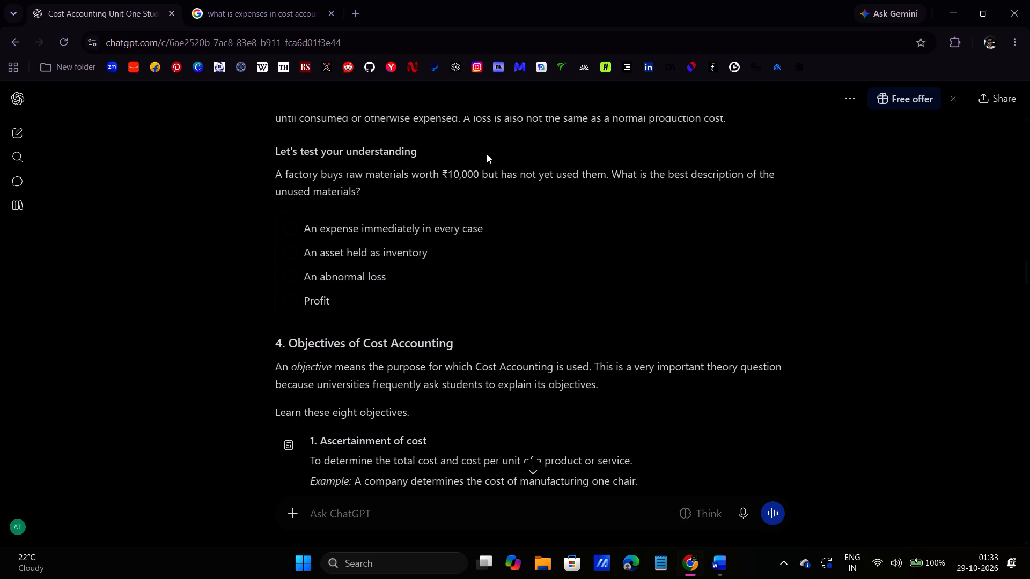
left_click(388, 252)
Find ChatGPT's "4. Objectives of Cost Accounting" section, and add another empty paragraph in bold at the end of the Word document.
scroll(388, 252, "down", 3)
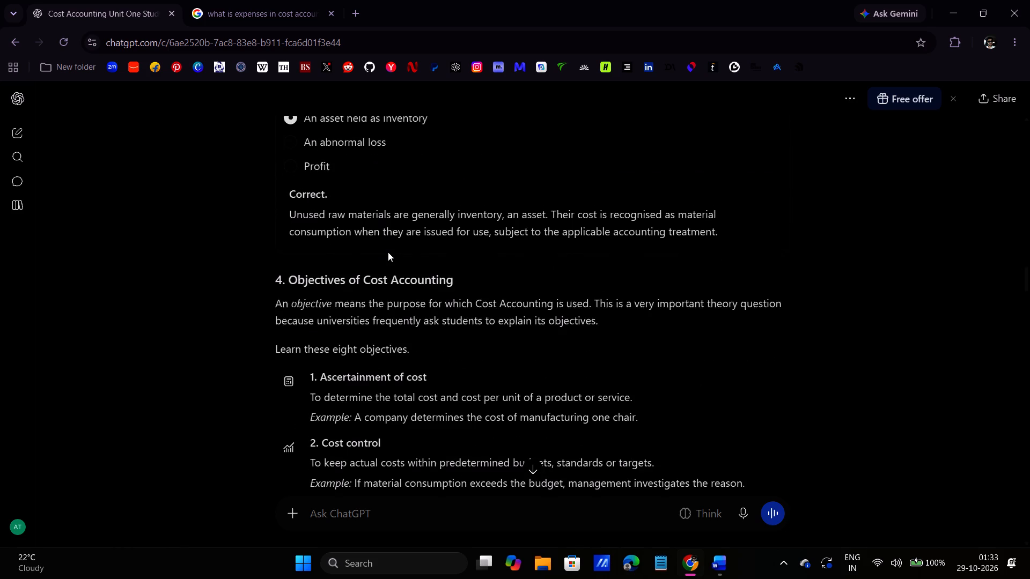
scroll(388, 252, "down", 1)
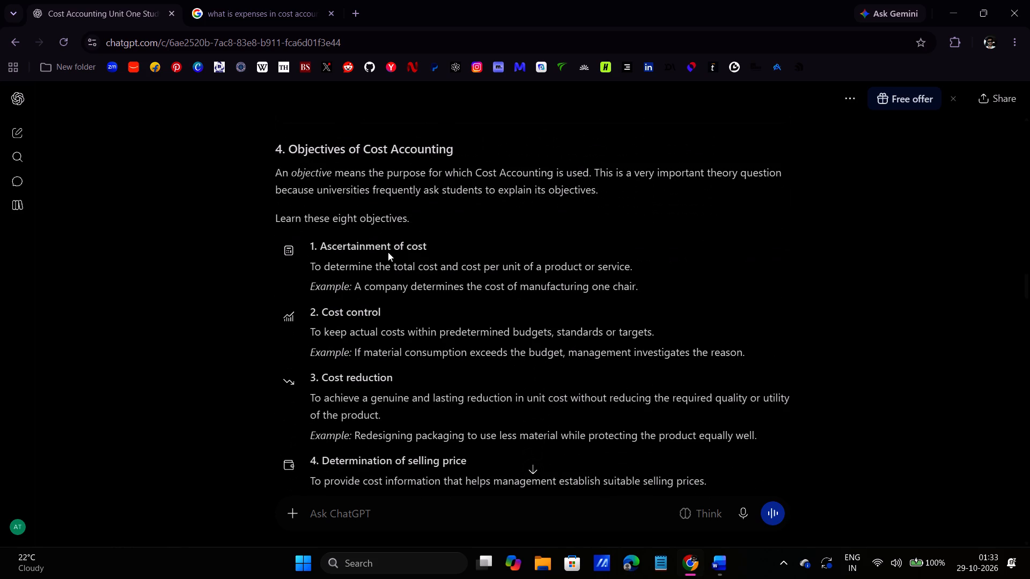
left_click(726, 562)
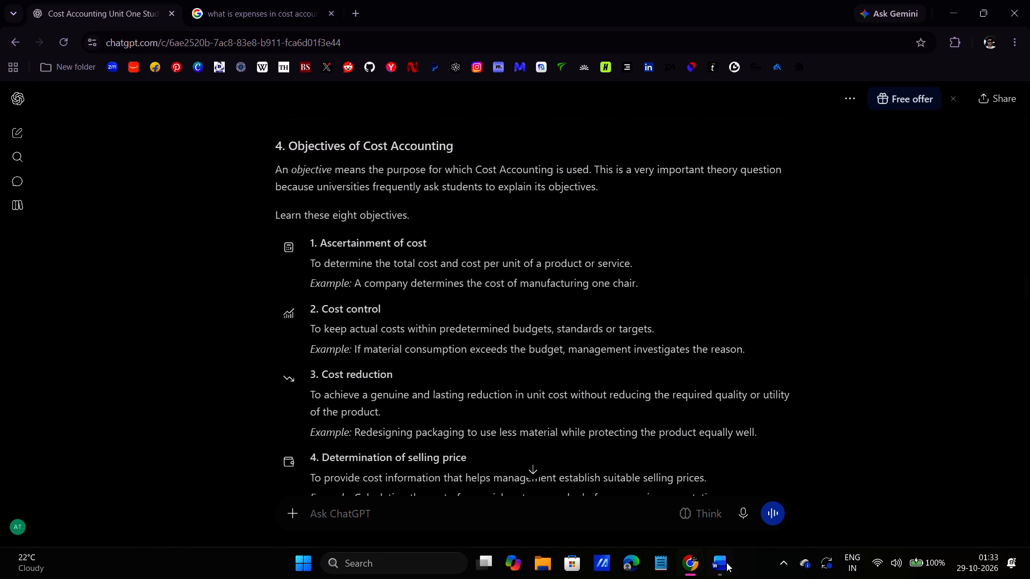
key("Return")
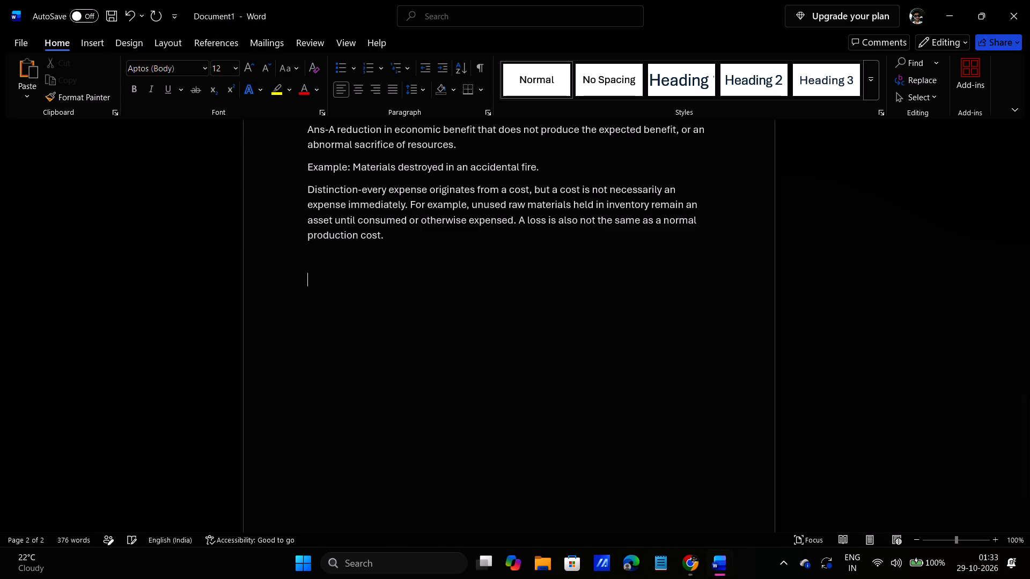
left_click(138, 87)
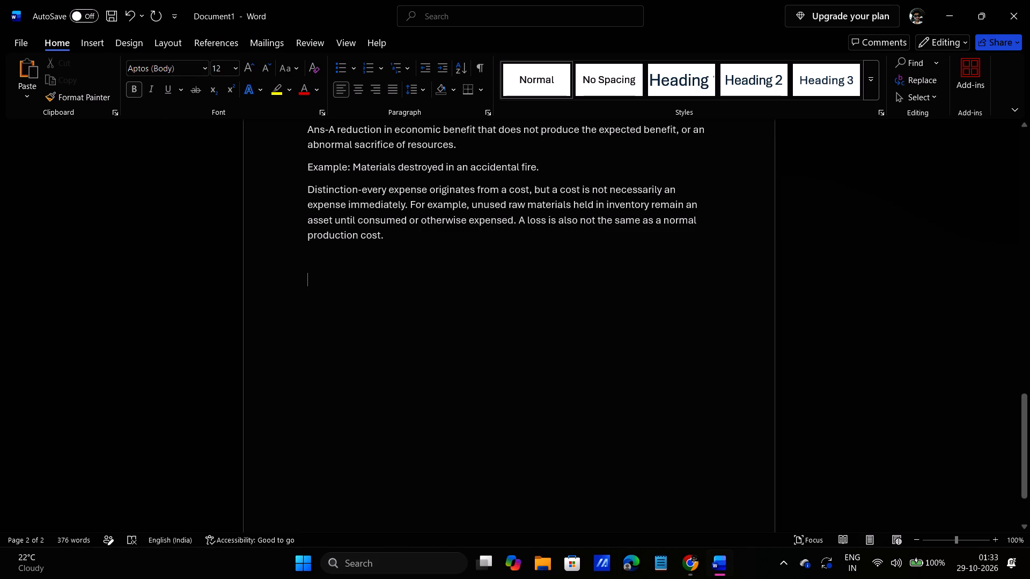
Set the font of the entire Word document to Times New Roman.
key("ctrl+a")
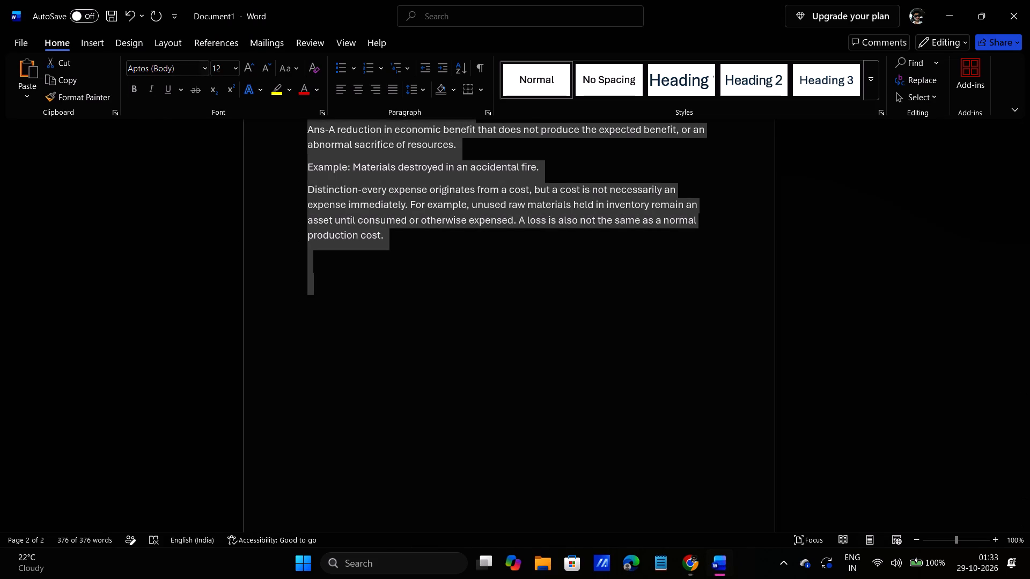
left_click(204, 71)
left_click(205, 168)
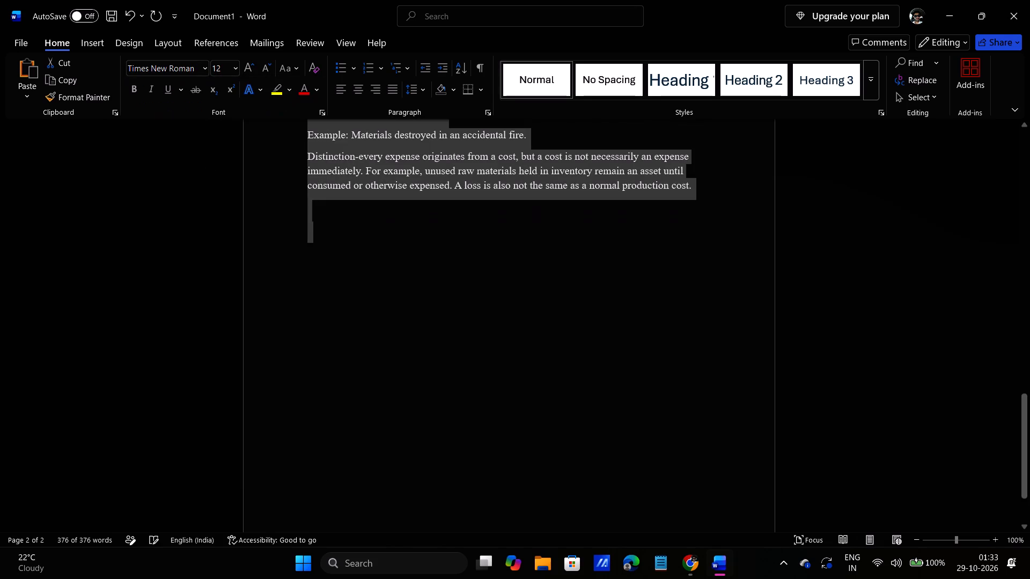
left_click(504, 293)
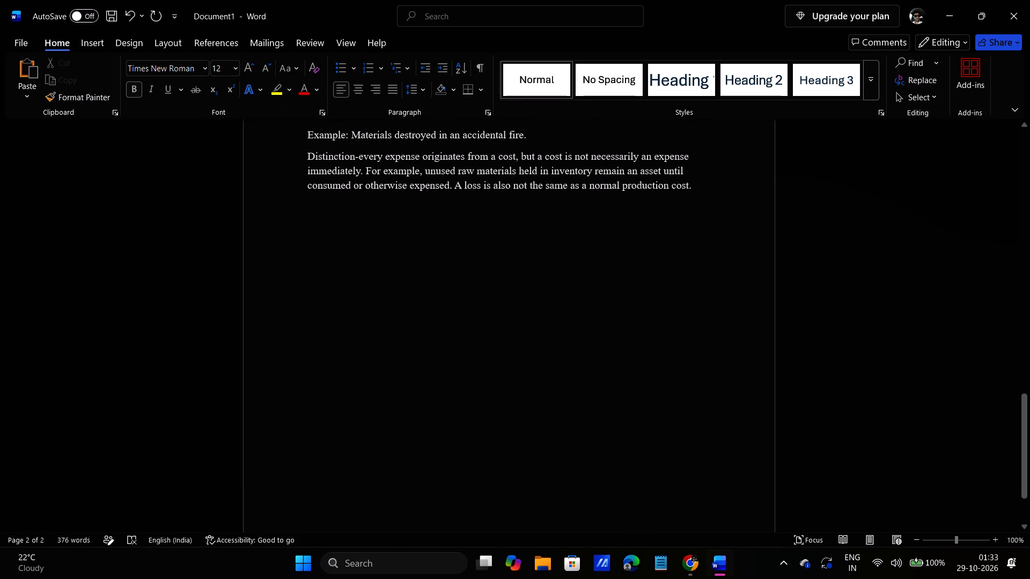
Enter the heading "Objectives of Cost Accounting-:" below the Distinction paragraph, leaving one blank paragraph between them.
key("BackSpace")
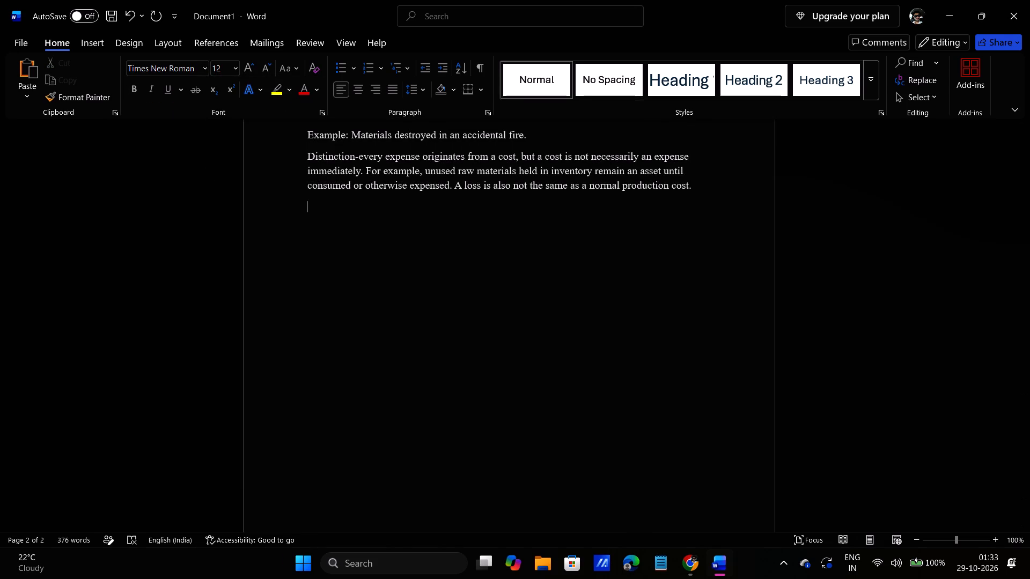
key("Return")
type("bjectives")
key("space")
type("of")
key("space")
key("c")
type("cc")
type("ounting")
key("period")
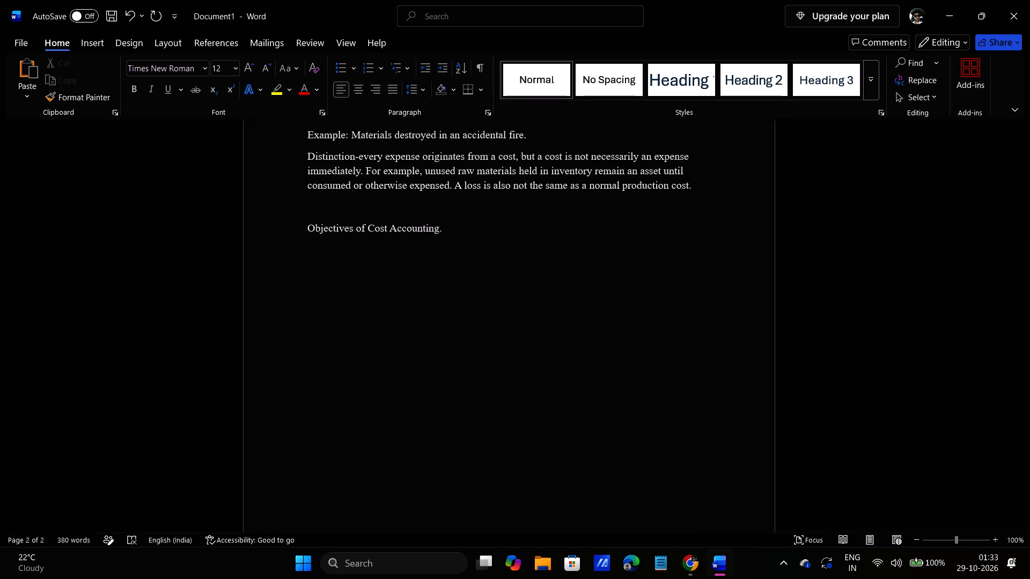
key("BackSpace")
key("minus")
key("shift+colon")
left_click(705, 567)
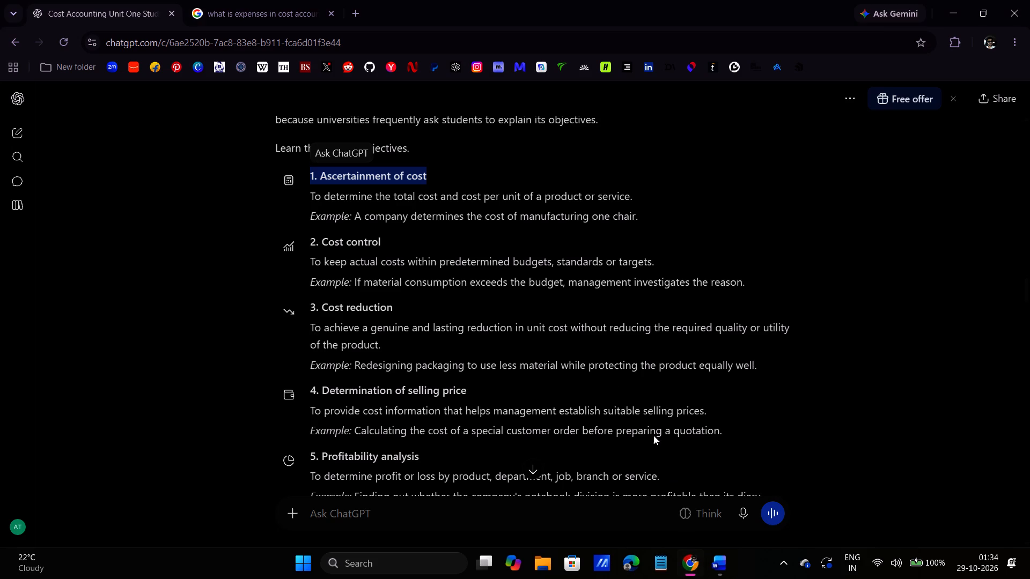
left_click_drag(307, 192, 582, 210)
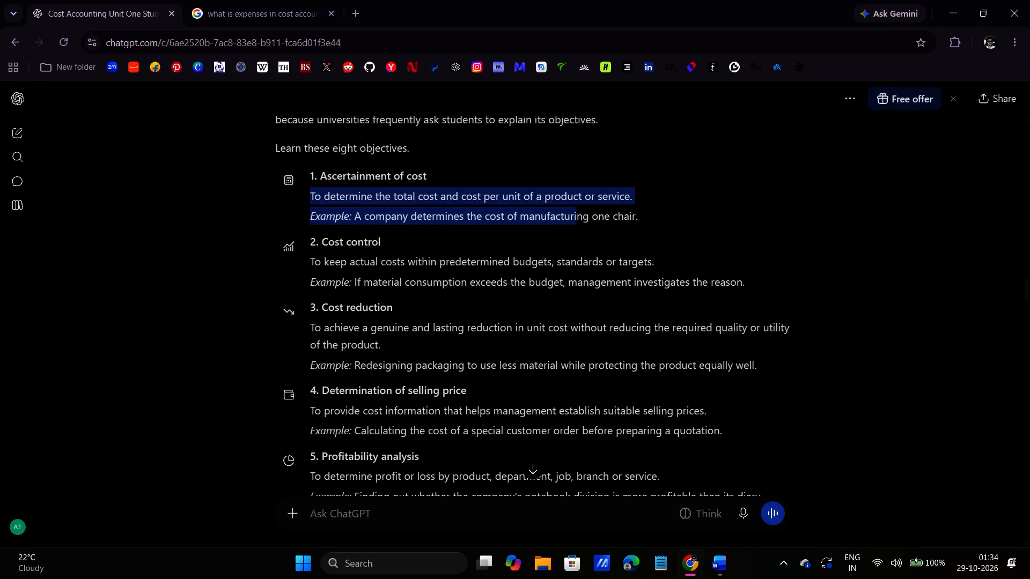
left_click_drag(582, 210, 648, 212)
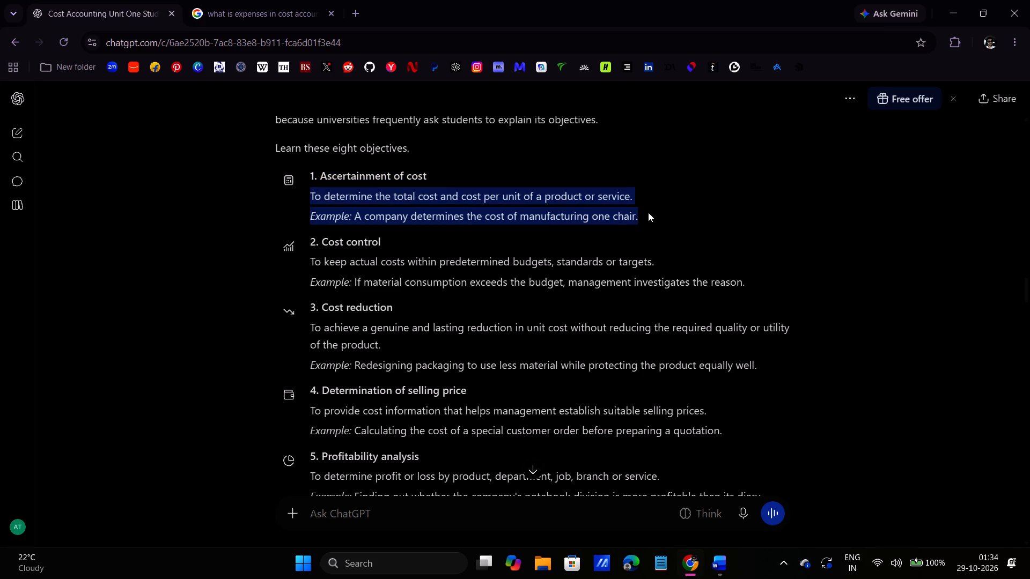
key("ctrl+c")
left_click(715, 573)
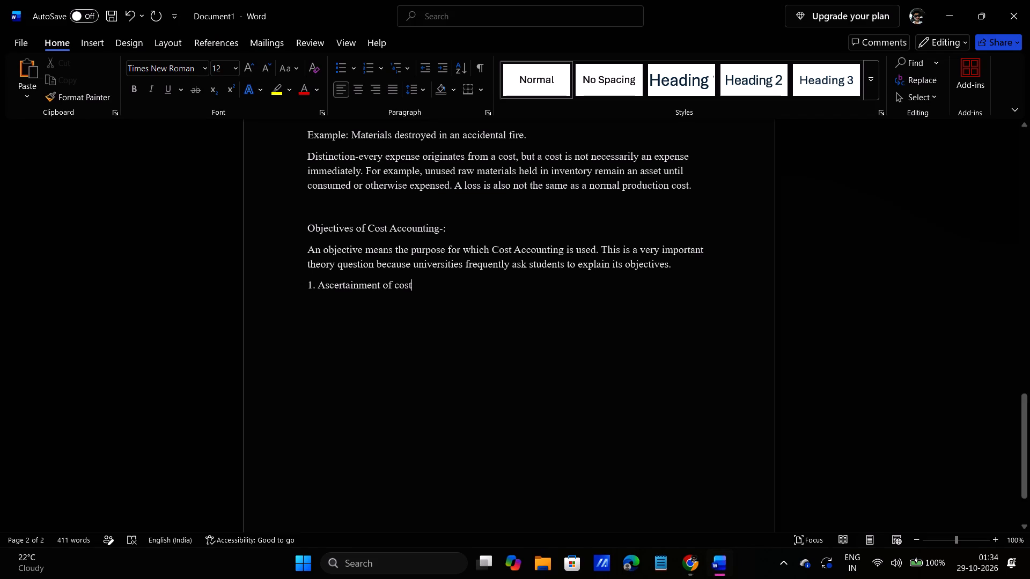
key("minus")
key("ctrl+v")
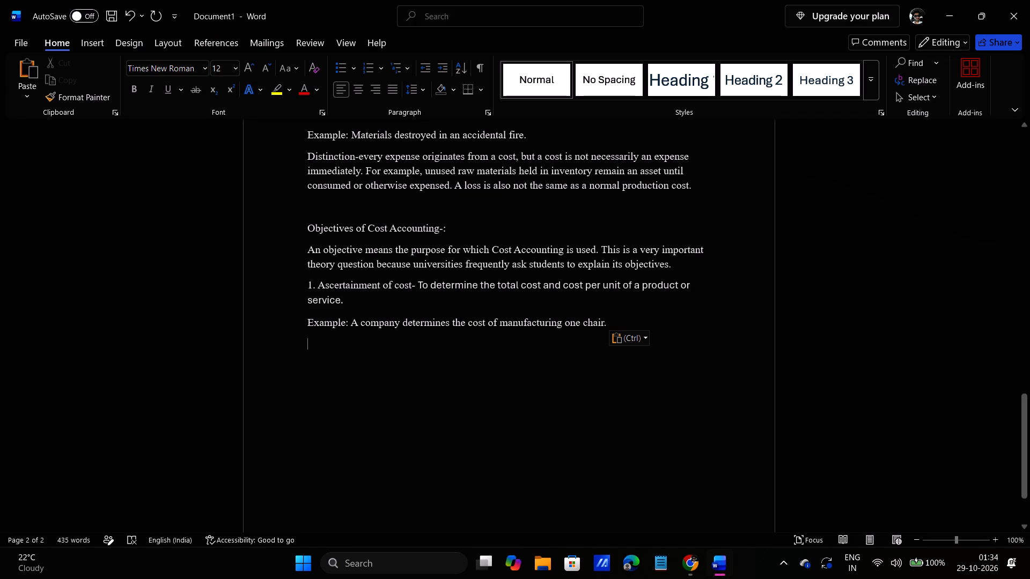
Copy the title "2. Cost control" from ChatGPT in Chrome into Word below the first objective's example, and add "-:" after it.
left_click(693, 570)
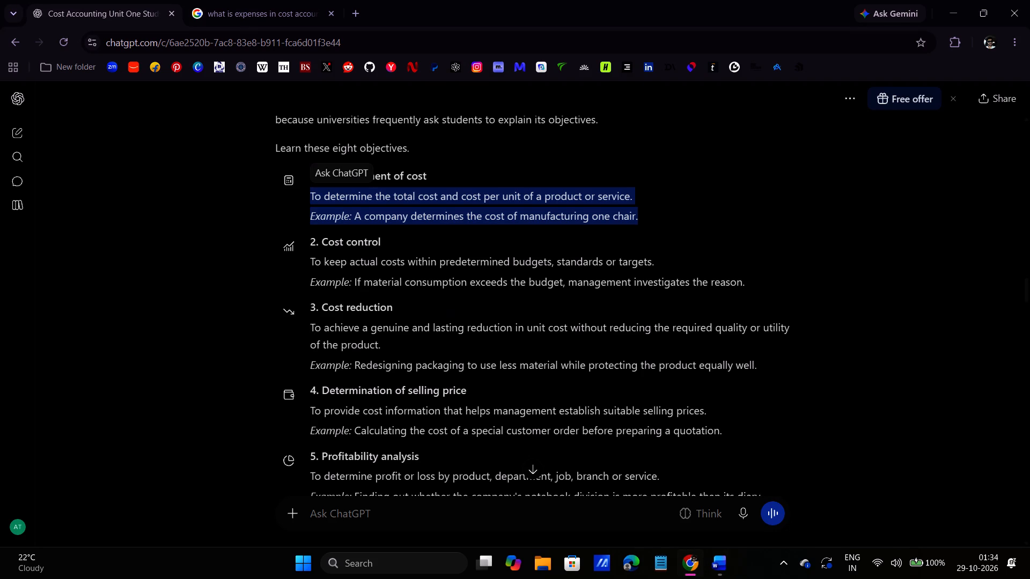
left_click_drag(311, 240, 403, 249)
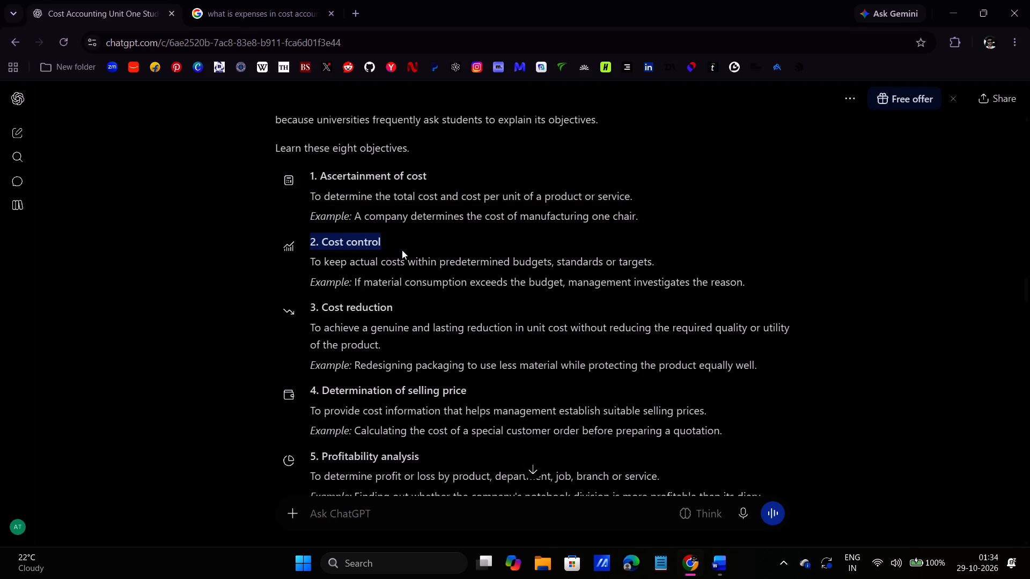
key("ctrl+c")
left_click(714, 574)
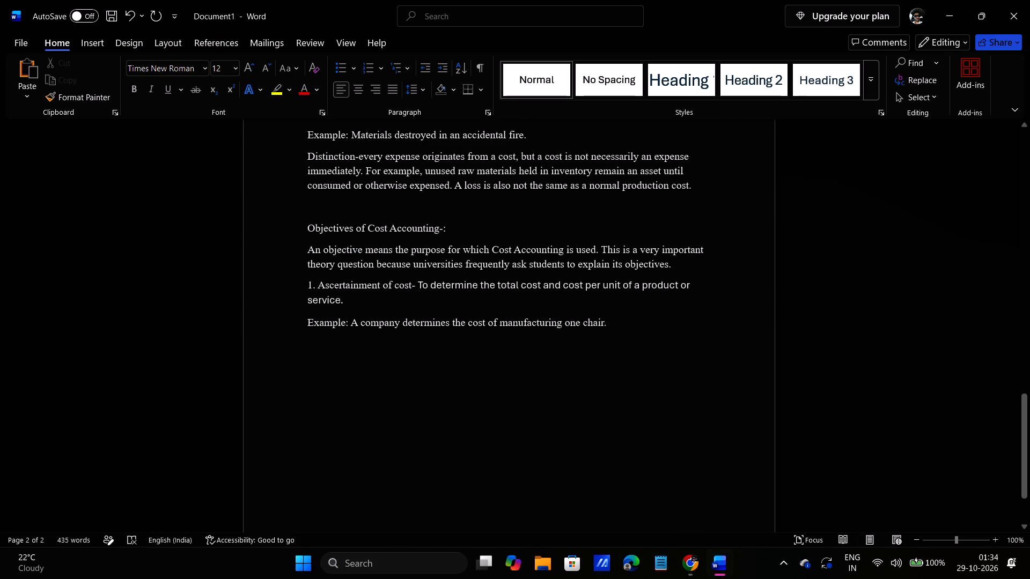
key("ctrl+v")
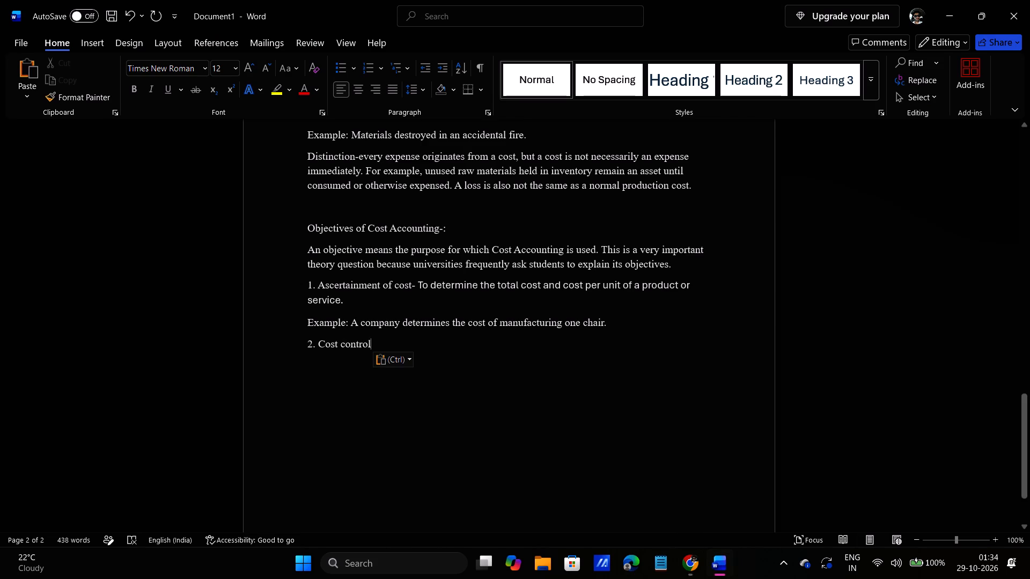
key("minus")
key("shift+quotedbl")
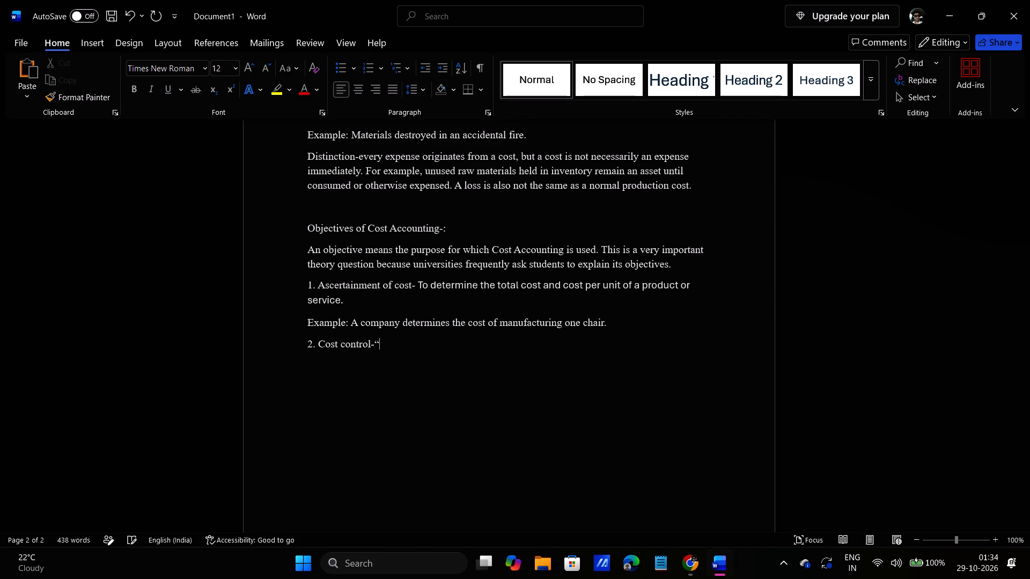
key("BackSpace")
key("shift+colon")
Copy the cost control explanation and example from ChatGPT in Chrome and paste them after "2. Cost control-:" in Word.
left_click(680, 572)
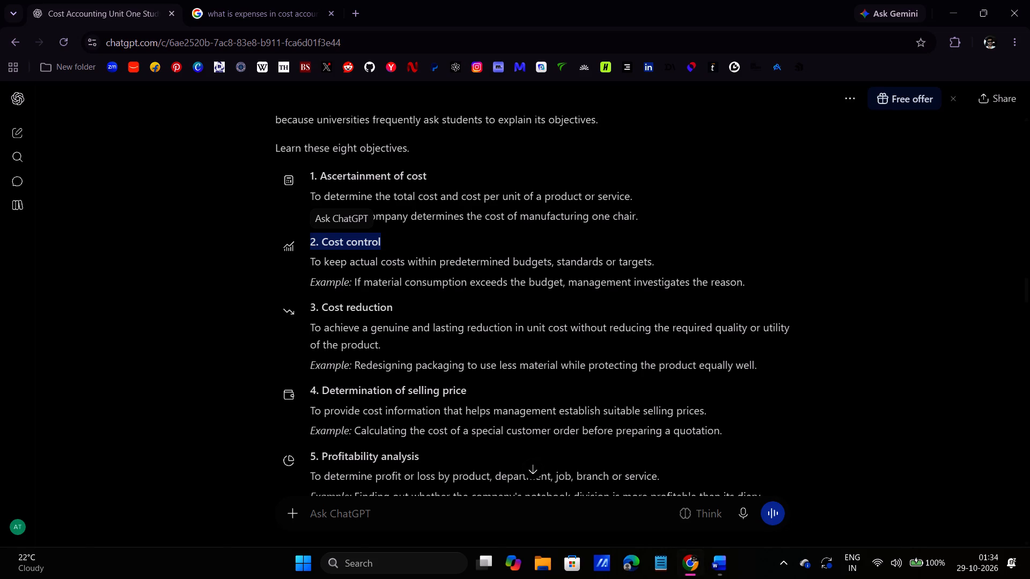
left_click_drag(309, 257, 742, 291)
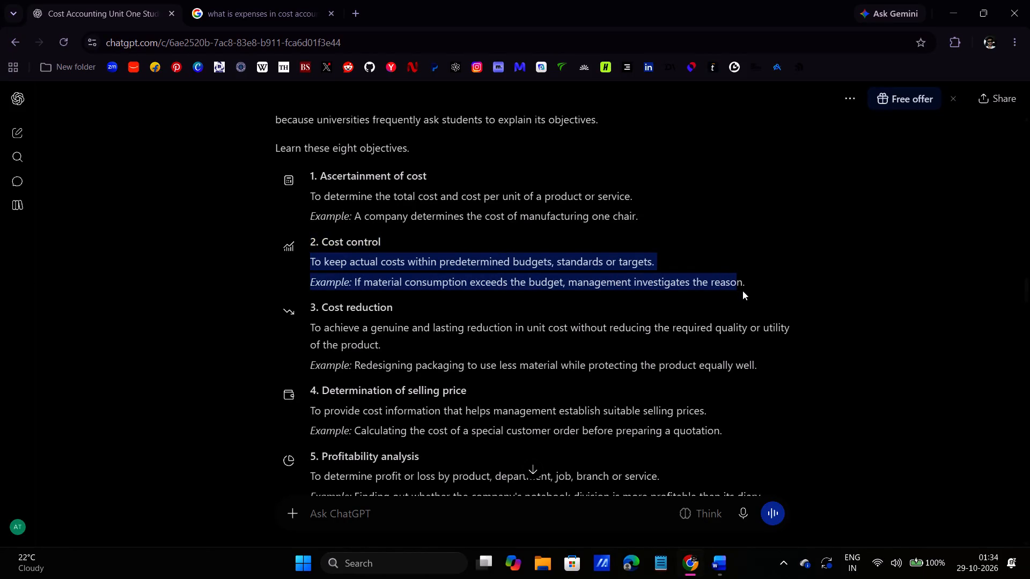
left_click_drag(742, 291, 753, 289)
key("ctrl+c")
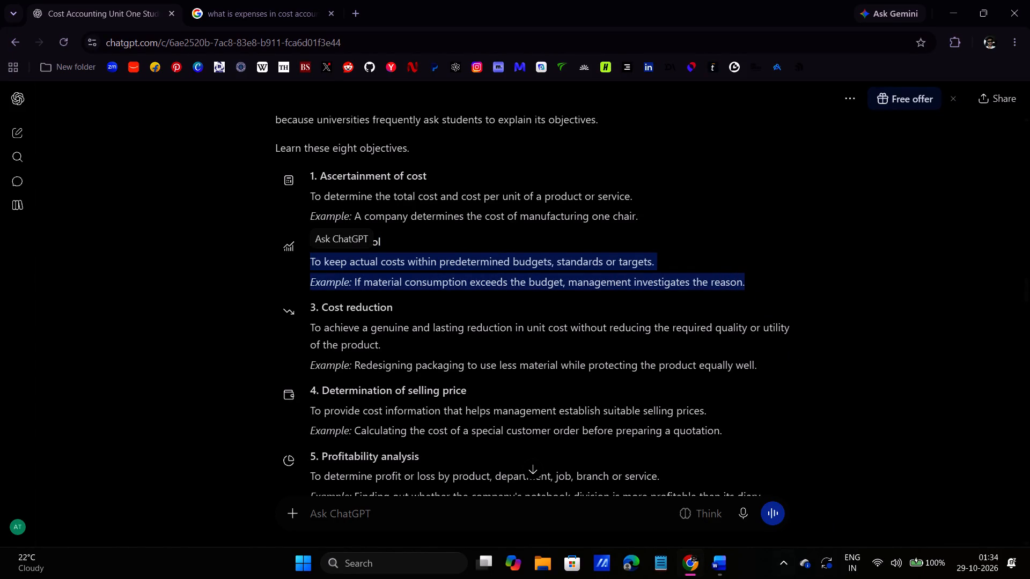
left_click(714, 571)
key("ctrl+v")
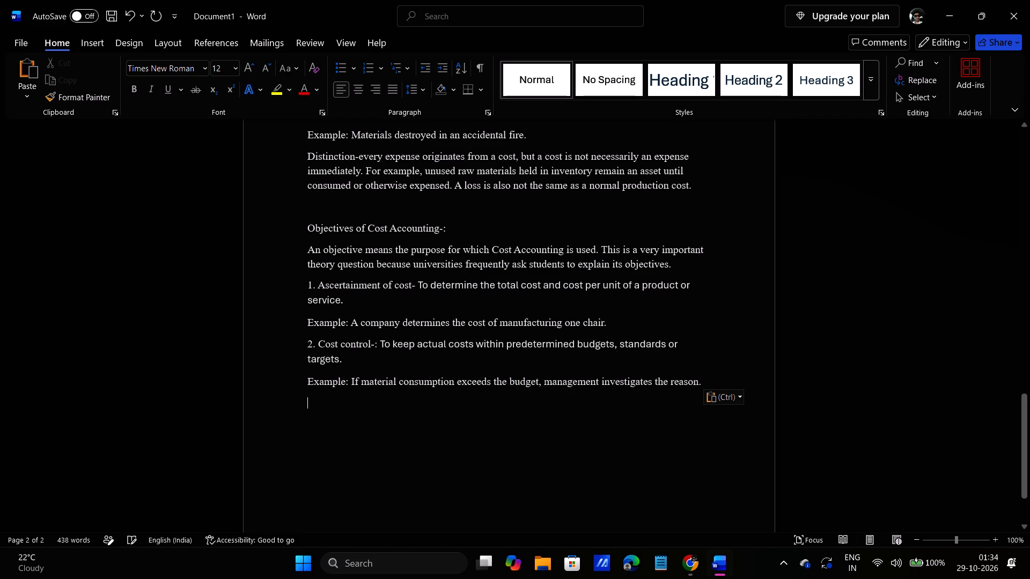
Copy the title "3. Cost reduction" from ChatGPT in Chrome into Word below the cost control example, and add "-:" after it.
scroll(516, 378, "down", 2)
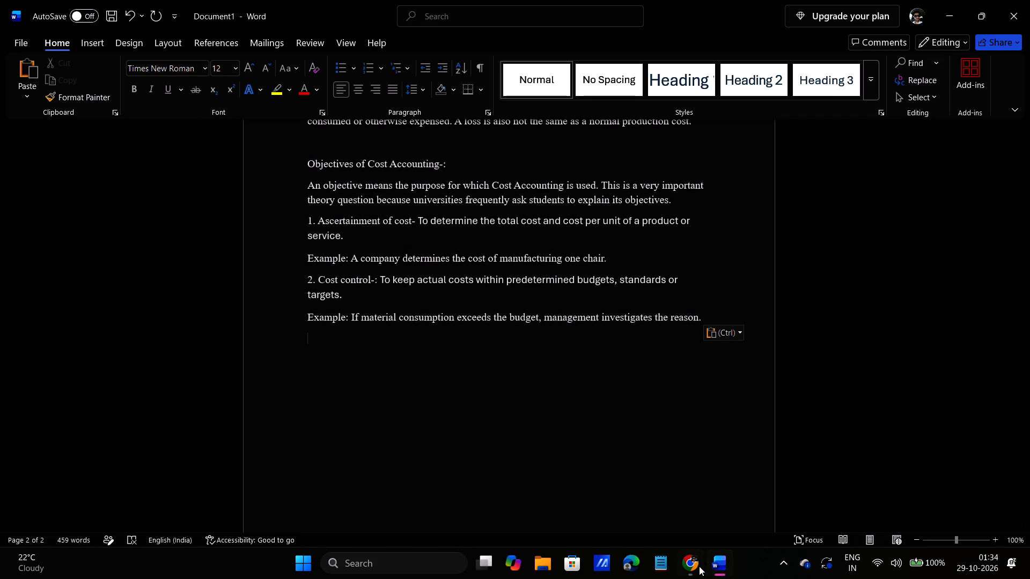
left_click(699, 566)
scroll(501, 338, "down", 2)
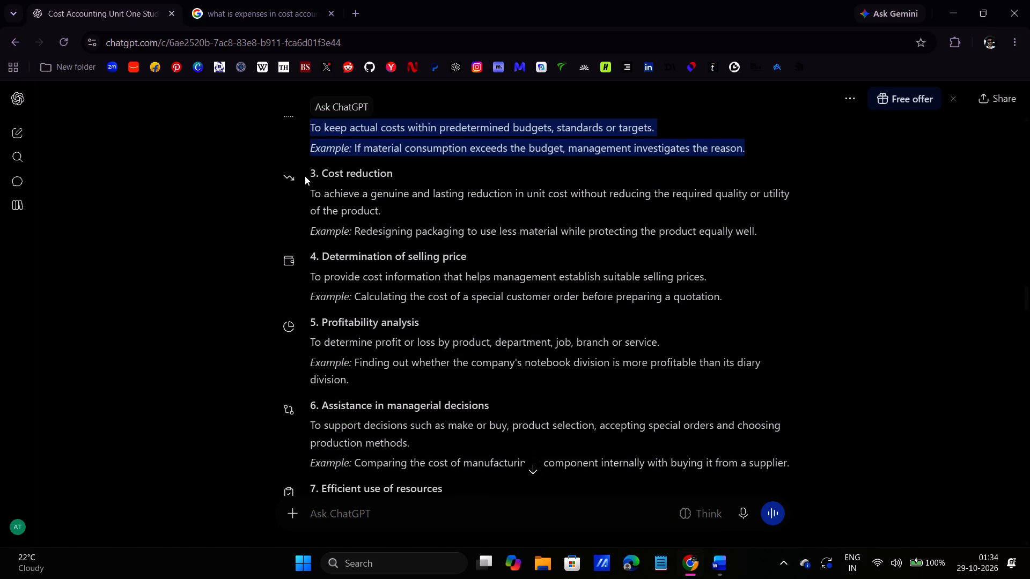
left_click_drag(305, 176, 410, 161)
key("ctrl+c")
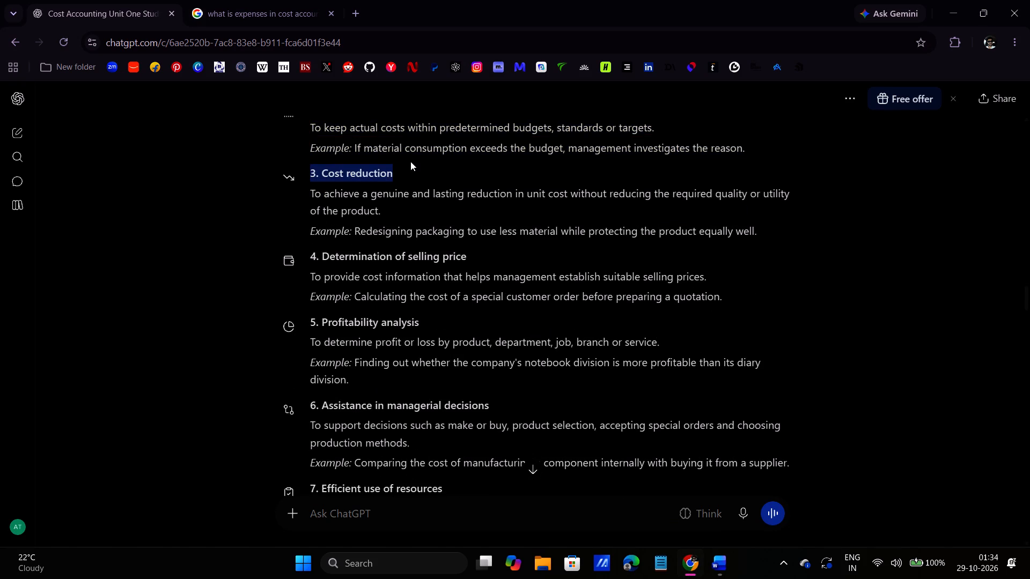
left_click(732, 576)
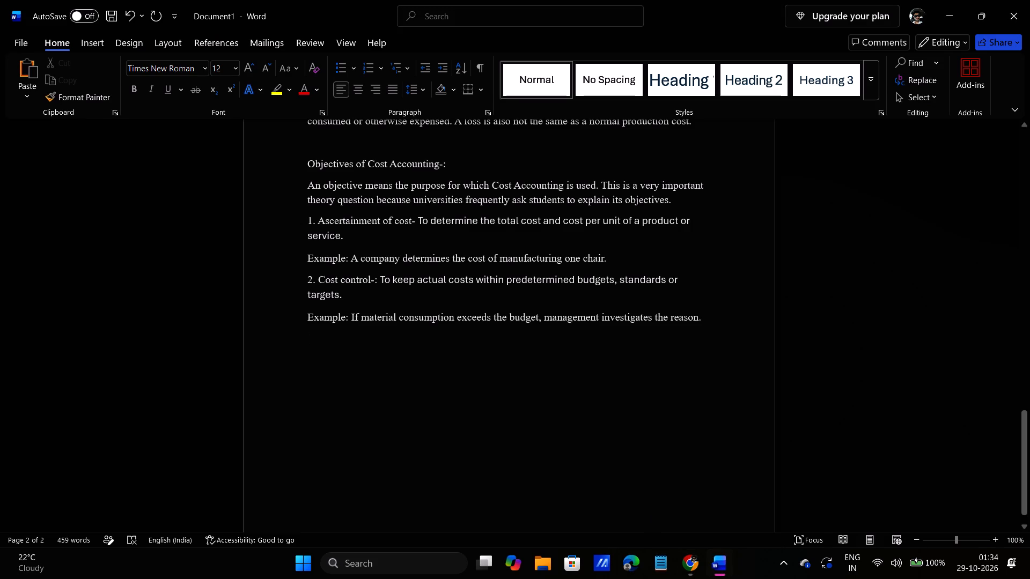
key("ctrl+v")
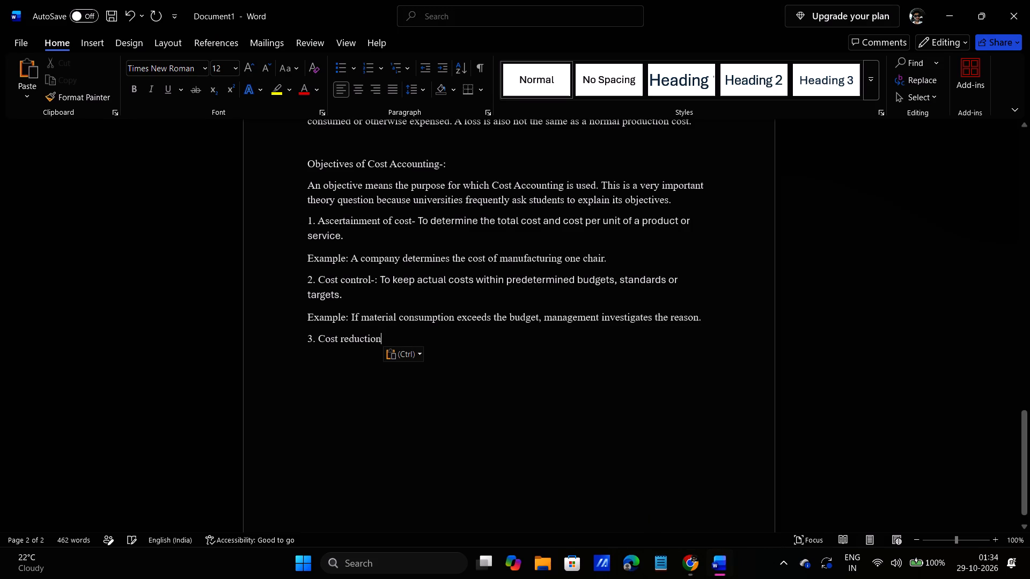
key("minus")
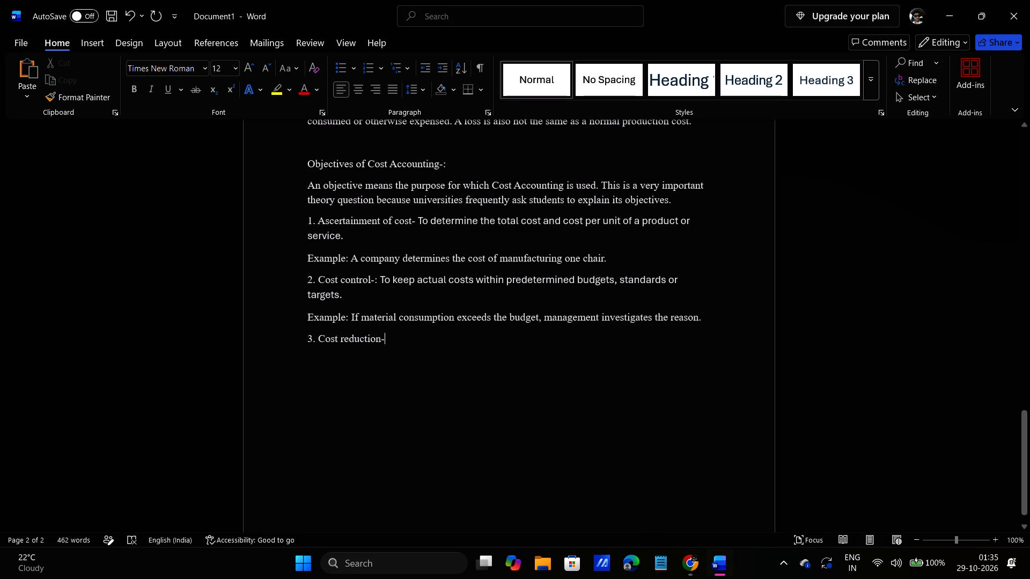
key("shift+colon")
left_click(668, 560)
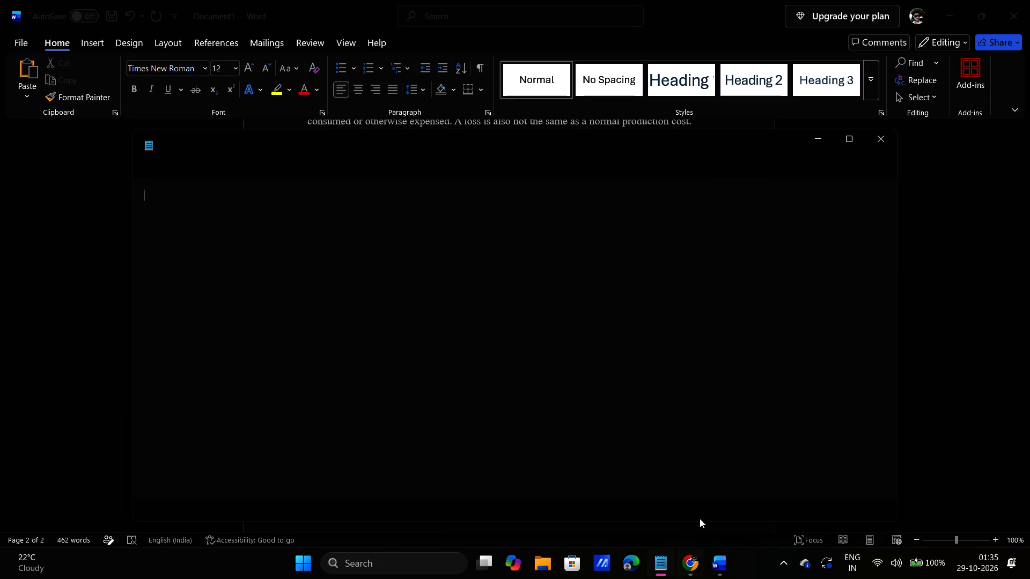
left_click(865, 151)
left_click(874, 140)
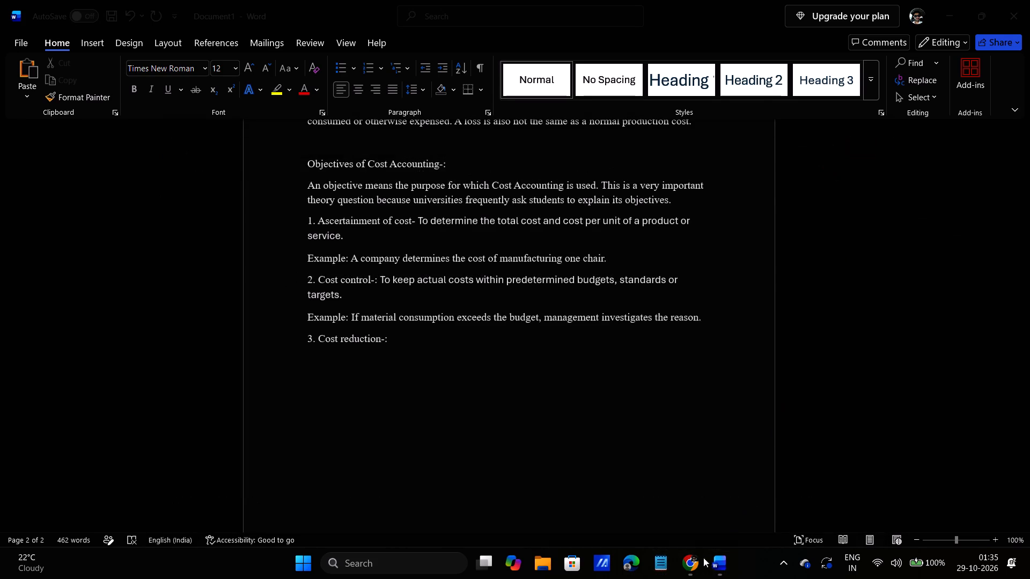
Copy the cost reduction explanation and example from ChatGPT in Chrome and paste them after "3. Cost reduction-:" in Word.
left_click(693, 565)
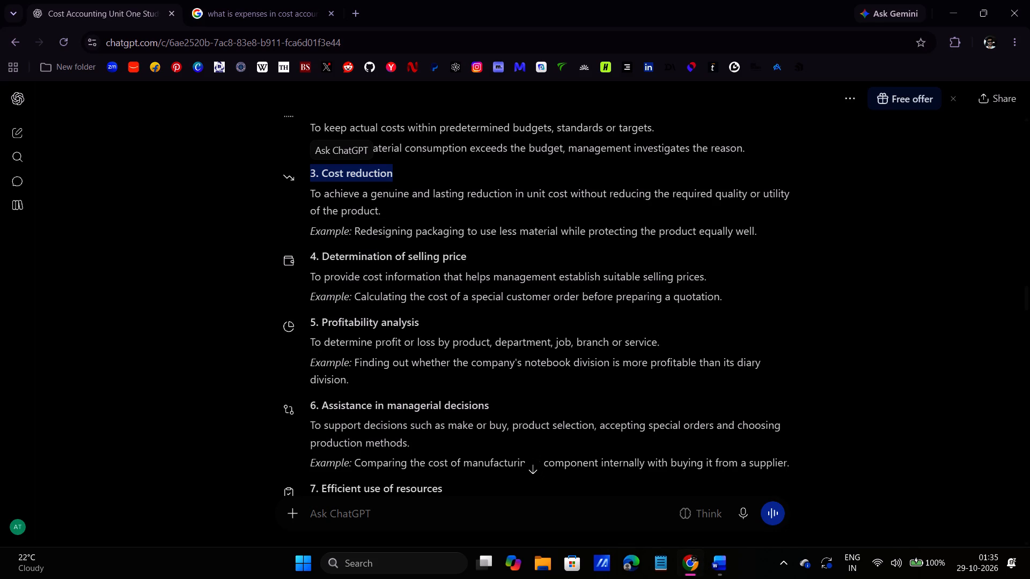
left_click_drag(312, 190, 775, 226)
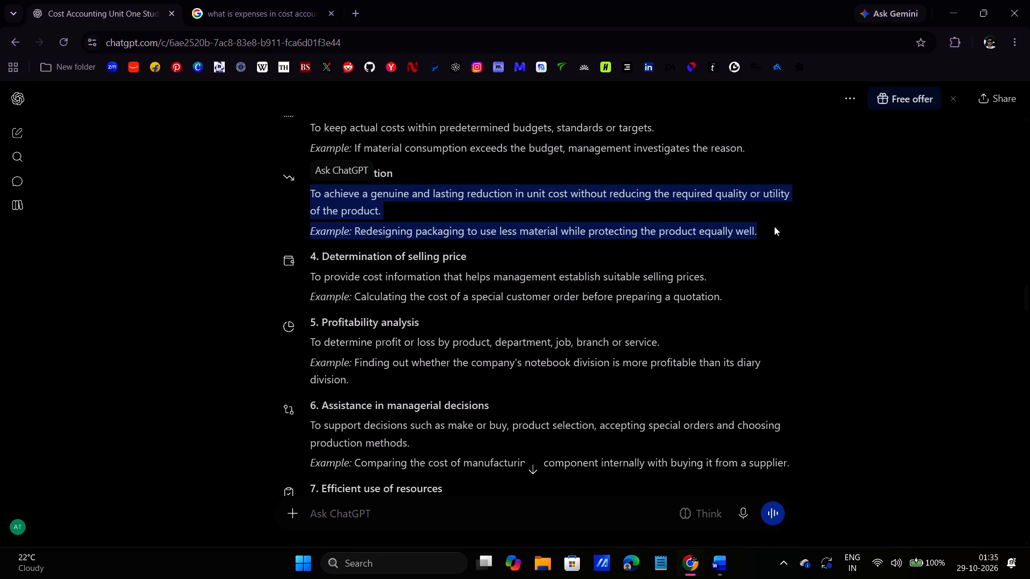
key("ctrl+c")
left_click(716, 556)
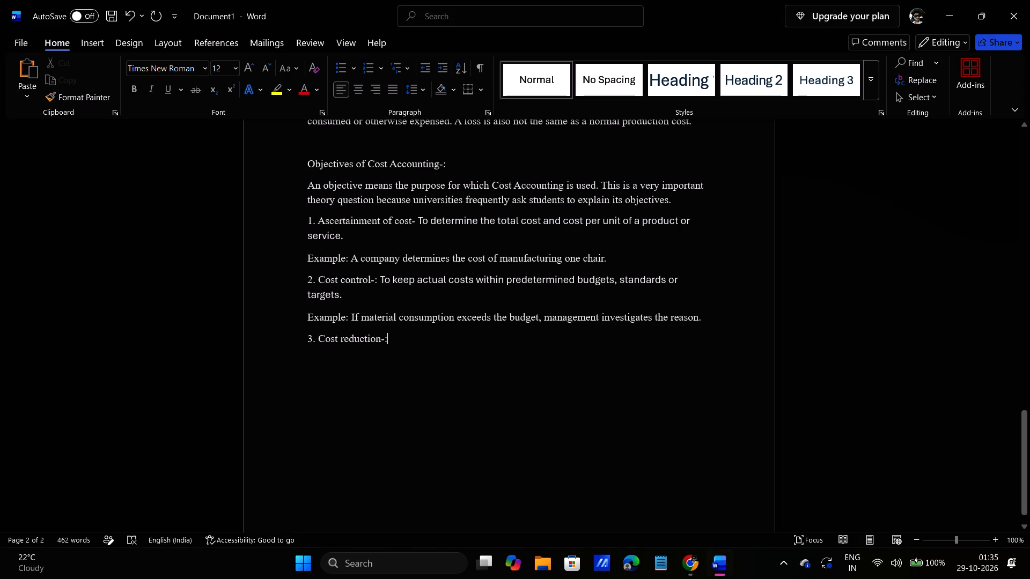
key("ctrl+v")
Make the titles of the three objectives bold: Cost reduction, Cost control and Ascertainment of cost, including their numbers.
scroll(559, 387, "down", 1)
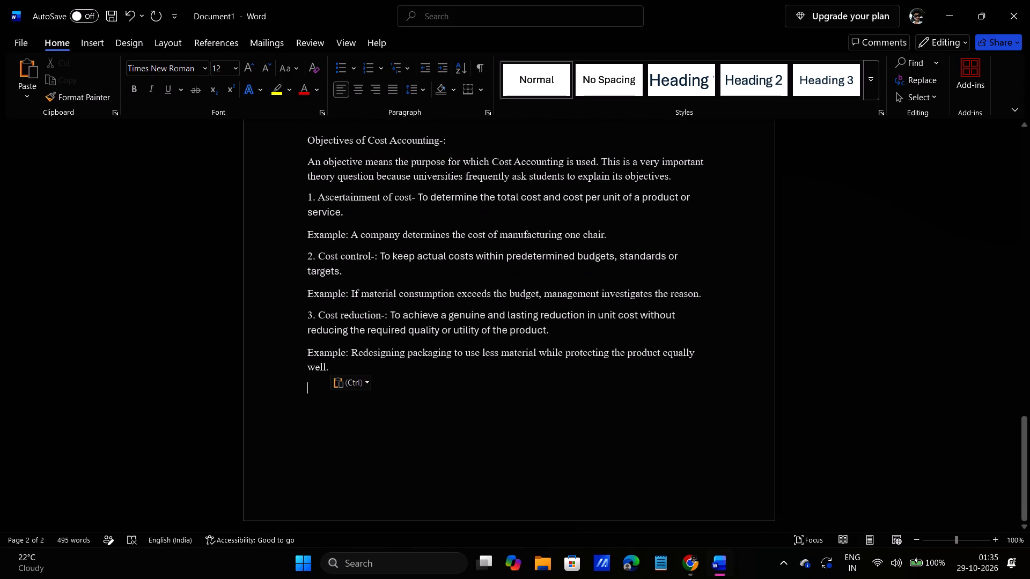
scroll(559, 387, "down", 3)
left_click_drag(292, 315, 357, 324)
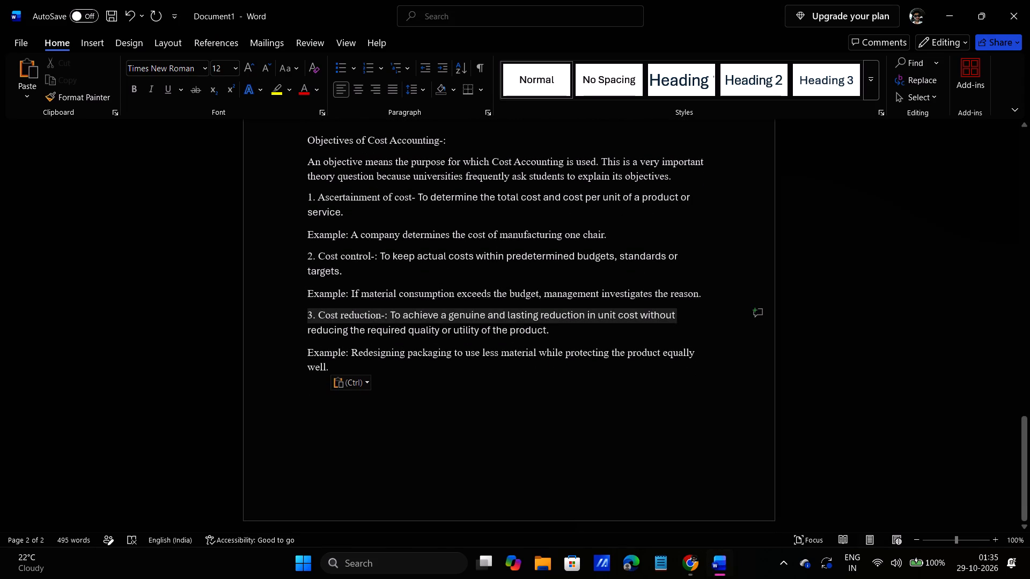
left_click_drag(357, 324, 379, 311)
left_click(379, 311)
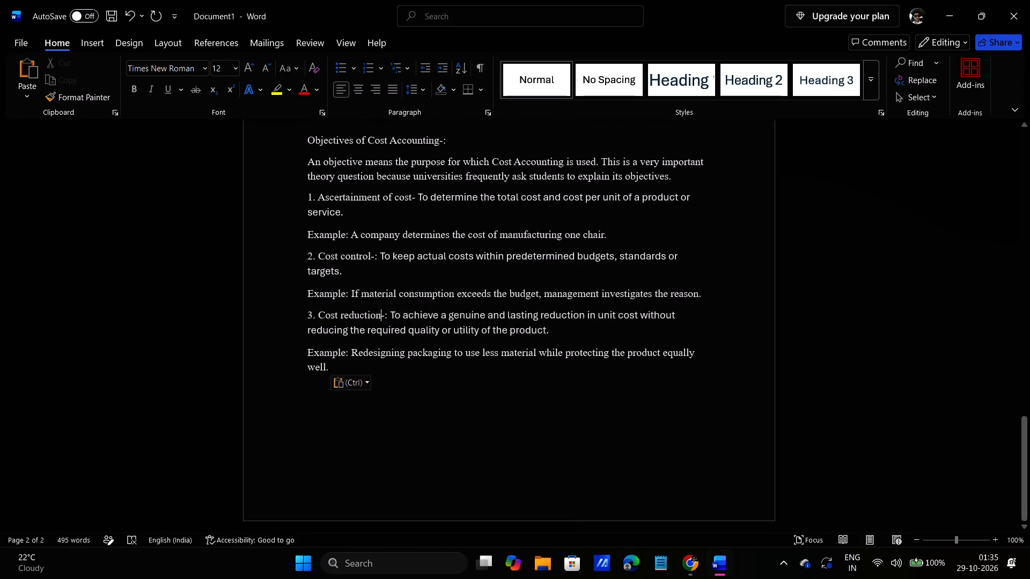
left_click_drag(391, 315, 303, 313)
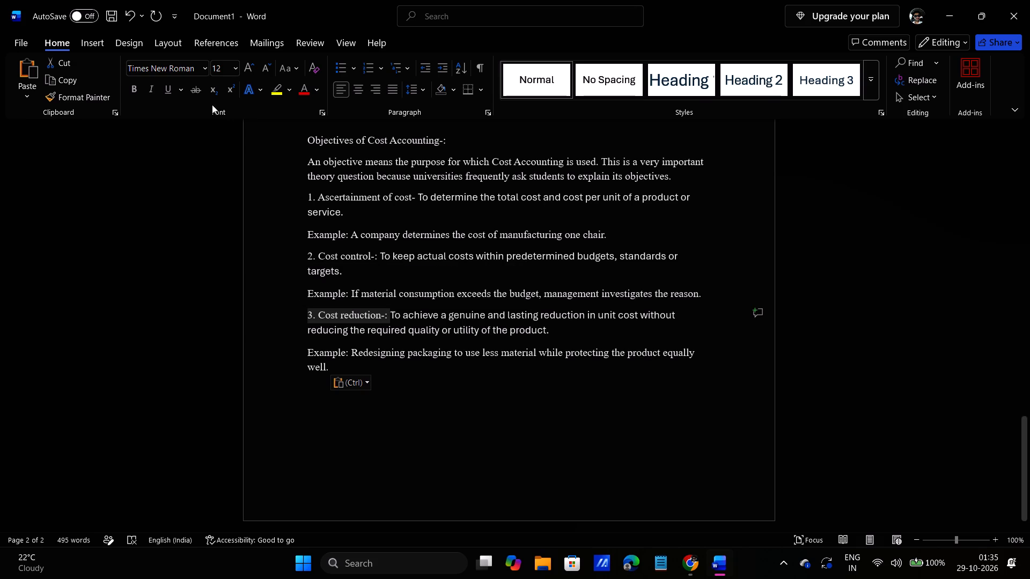
left_click(131, 86)
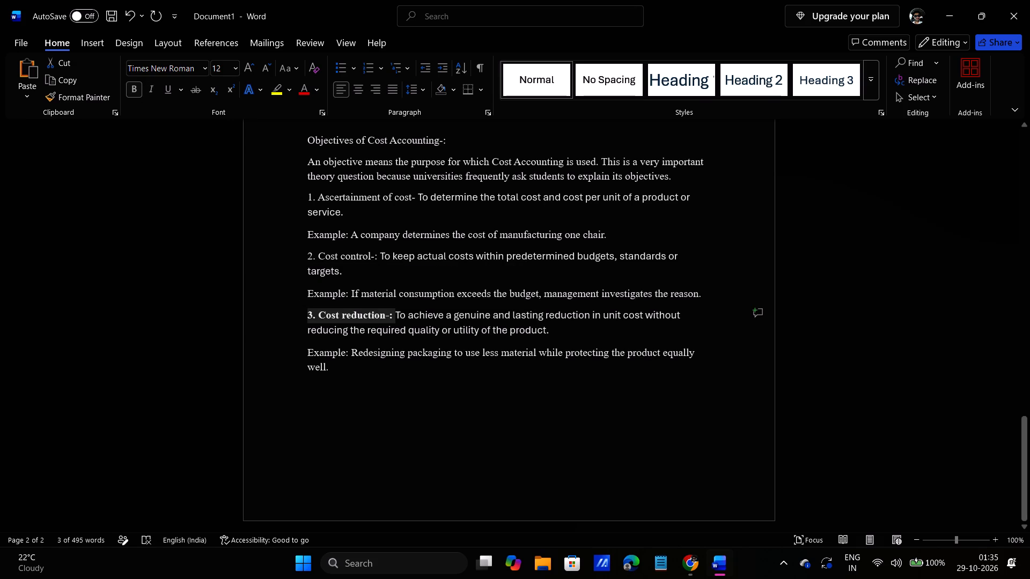
left_click_drag(377, 256, 290, 253)
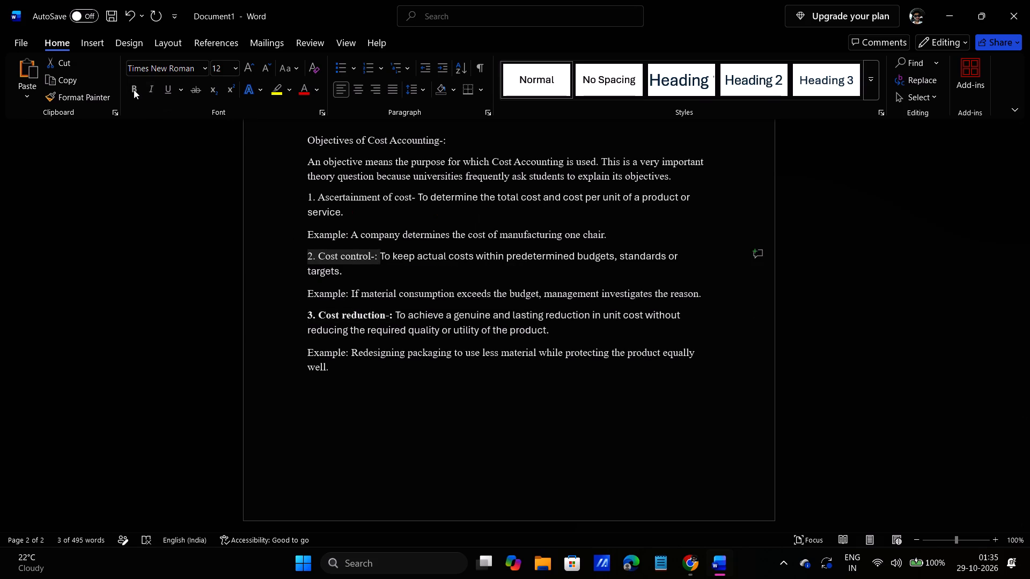
left_click(133, 90)
left_click_drag(419, 198, 340, 197)
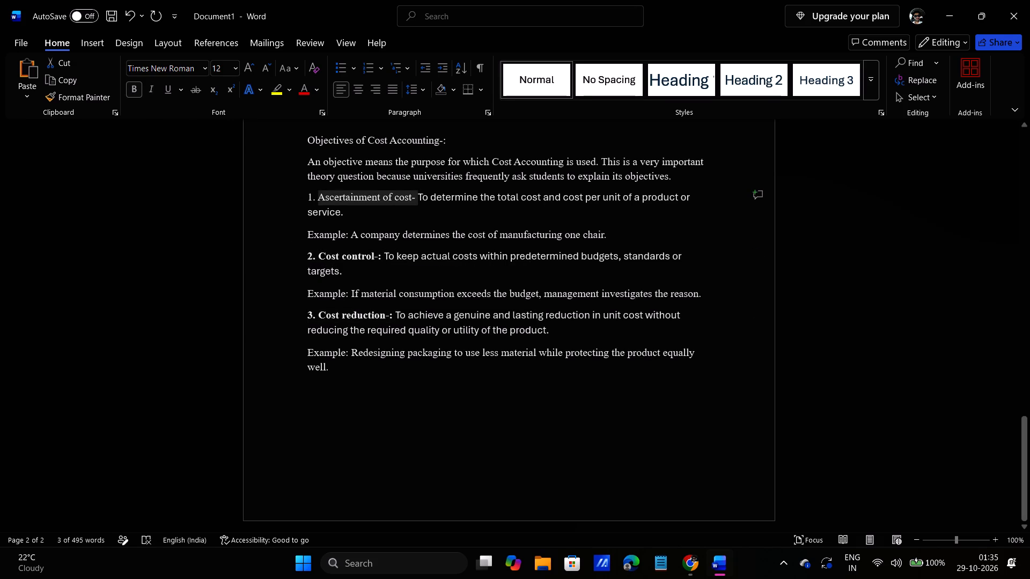
left_click_drag(340, 197, 295, 191)
left_click(136, 91)
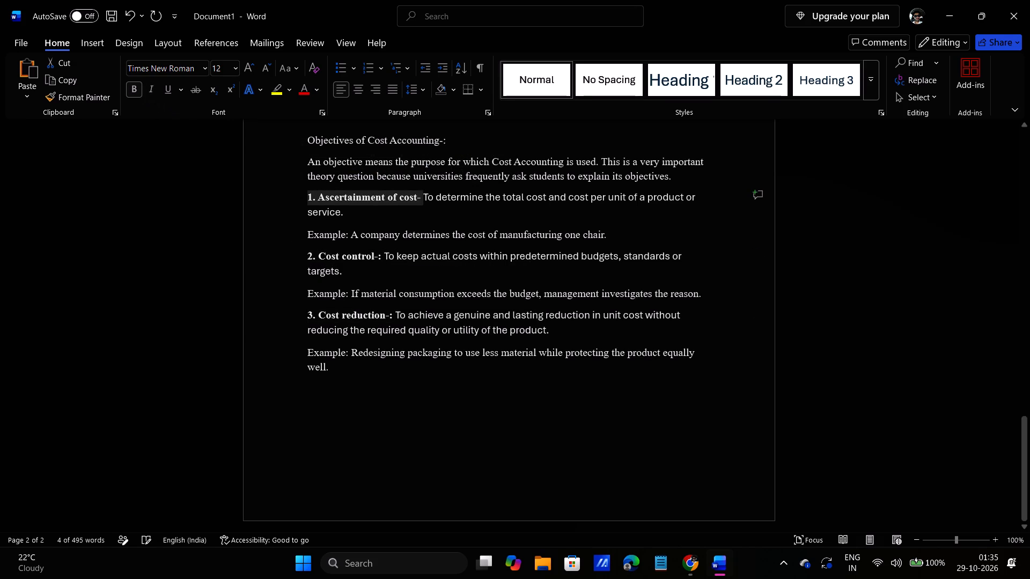
Copy the title "4. Determination of selling price" from ChatGPT in Chrome into the empty paragraph below the cost reduction example in Word.
left_click(375, 406)
left_click(686, 570)
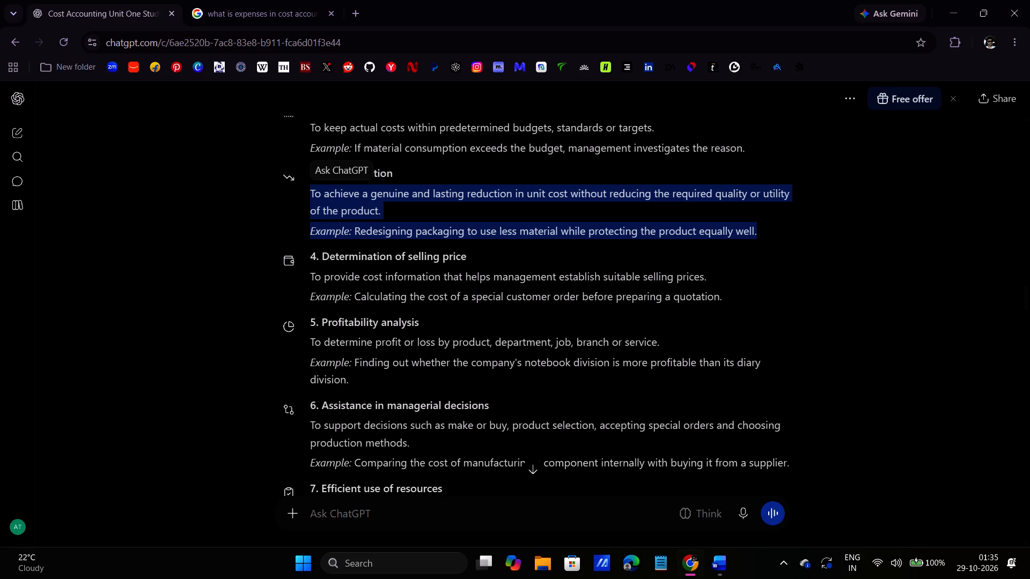
scroll(489, 270, "down", 1)
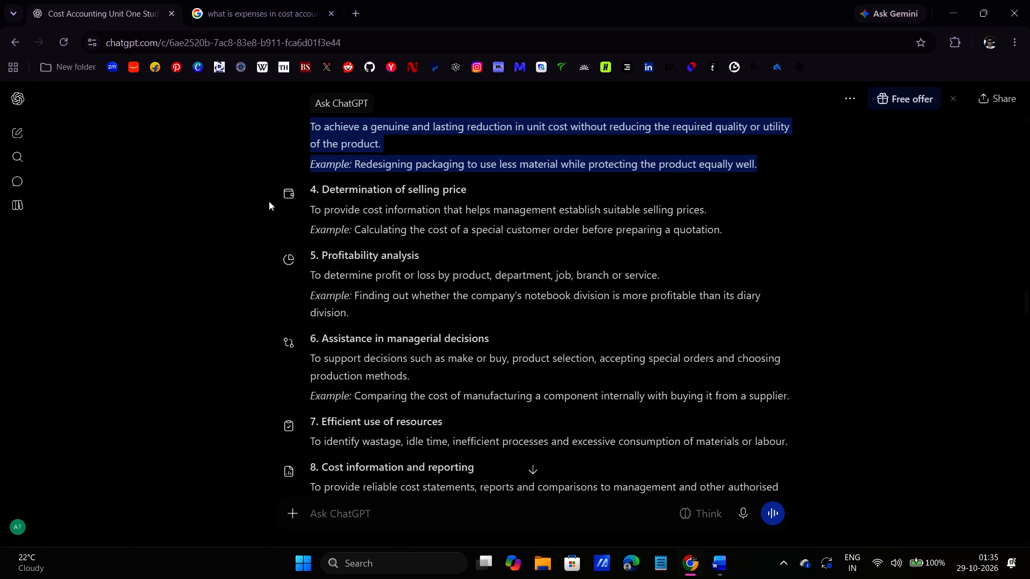
left_click_drag(297, 188, 498, 183)
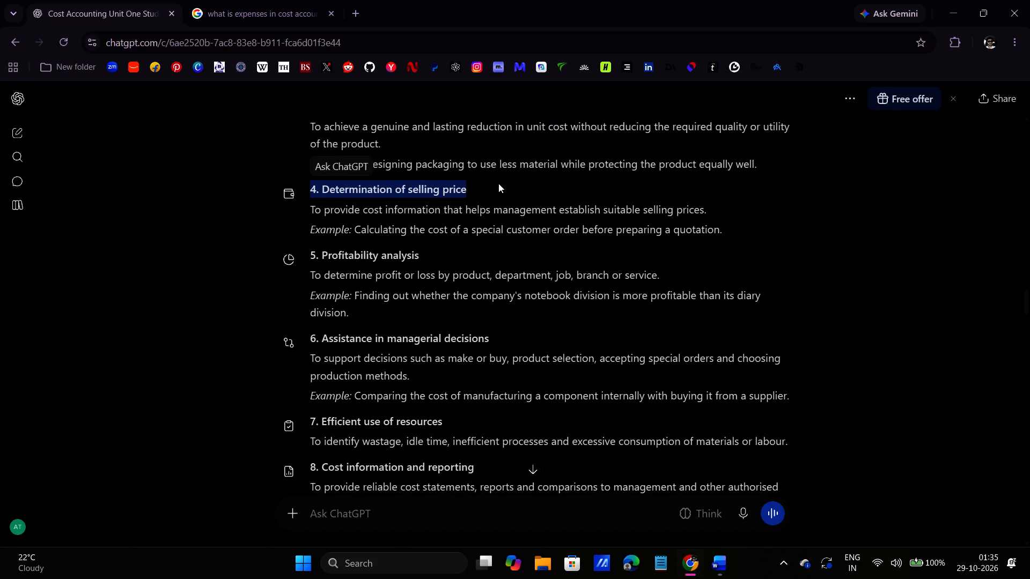
key("ctrl+c")
left_click(713, 563)
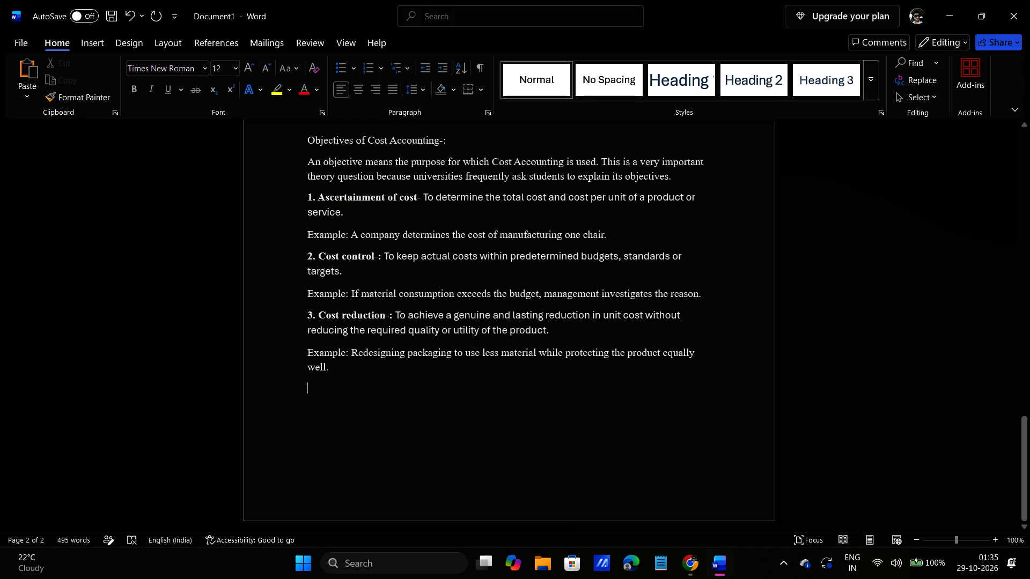
key("ctrl+v")
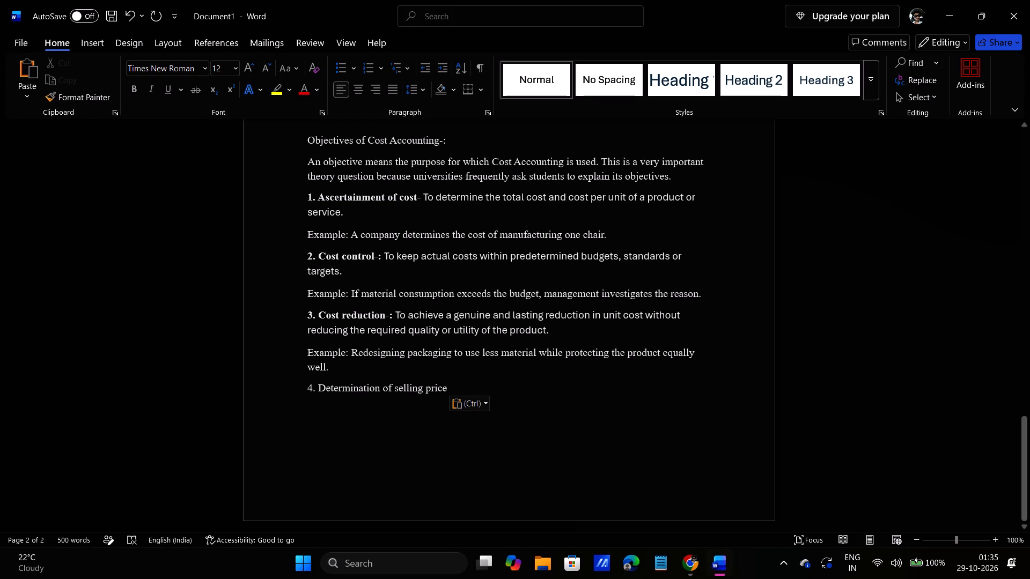
Add "-:" after "4. Determination of selling price" in Word and paste its explanation and example there from ChatGPT in Chrome.
key("minus")
key("shift+colon")
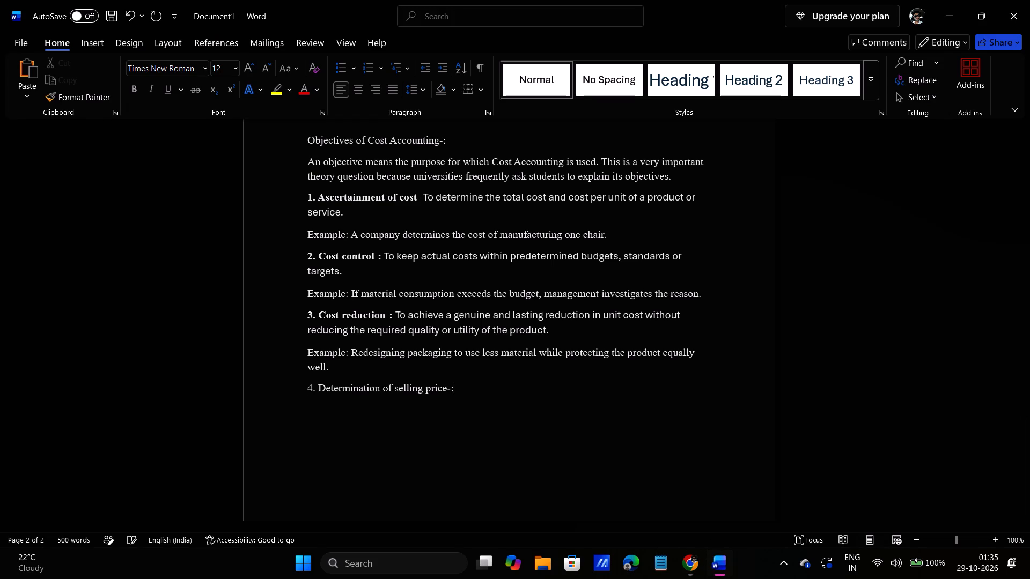
left_click(690, 564)
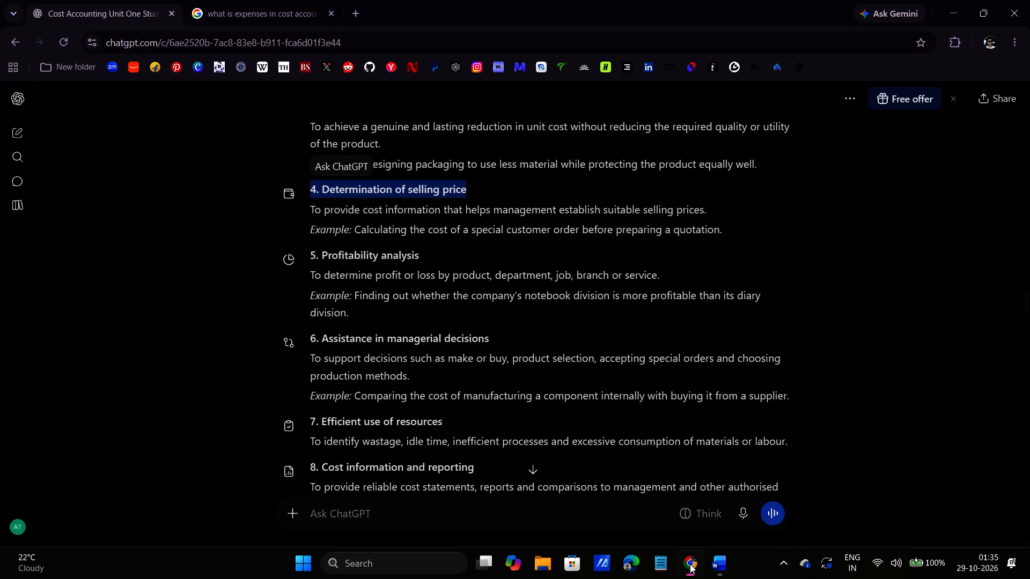
left_click_drag(305, 213, 339, 213)
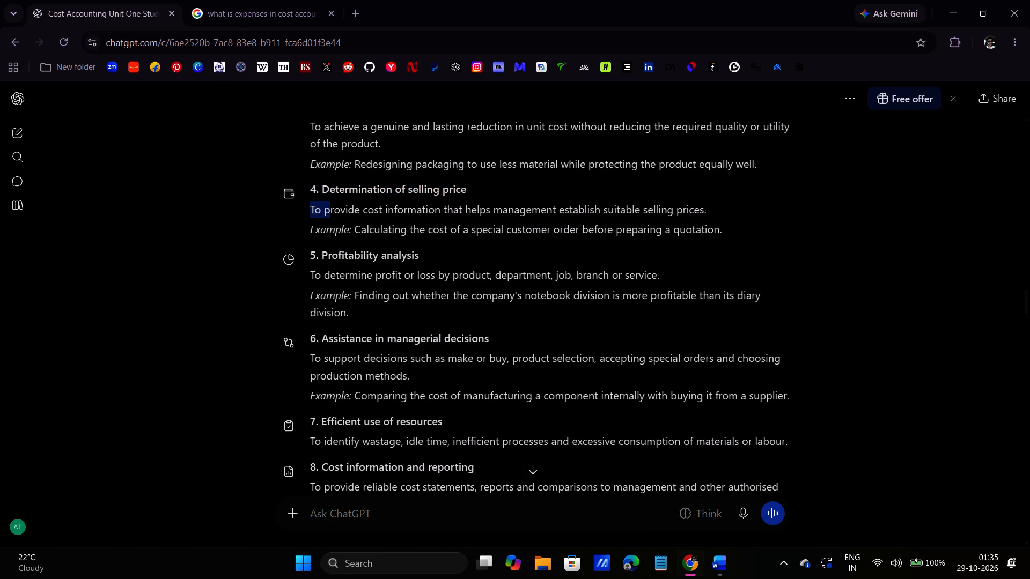
left_click_drag(339, 213, 755, 234)
key("ctrl+c")
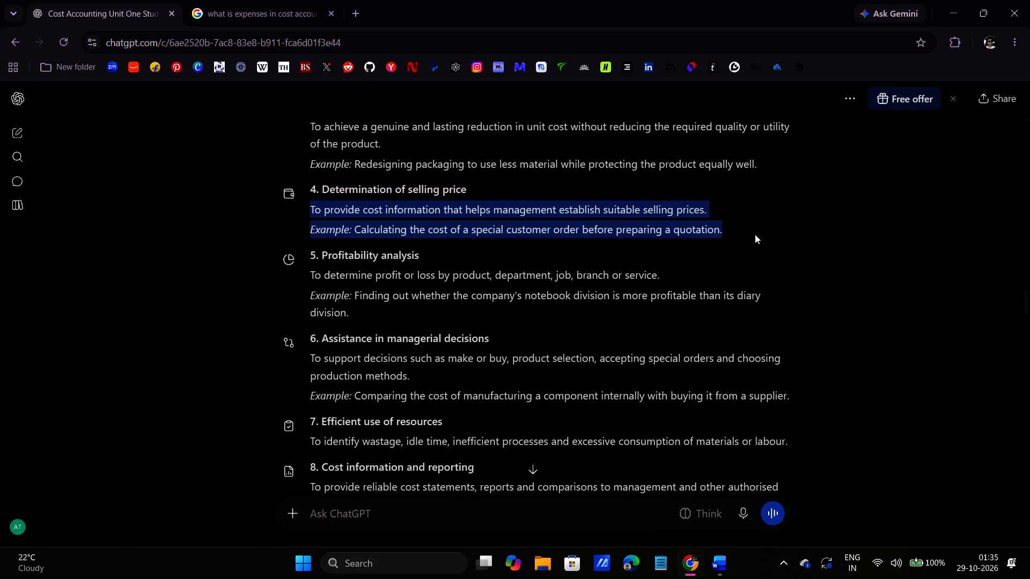
left_click(722, 566)
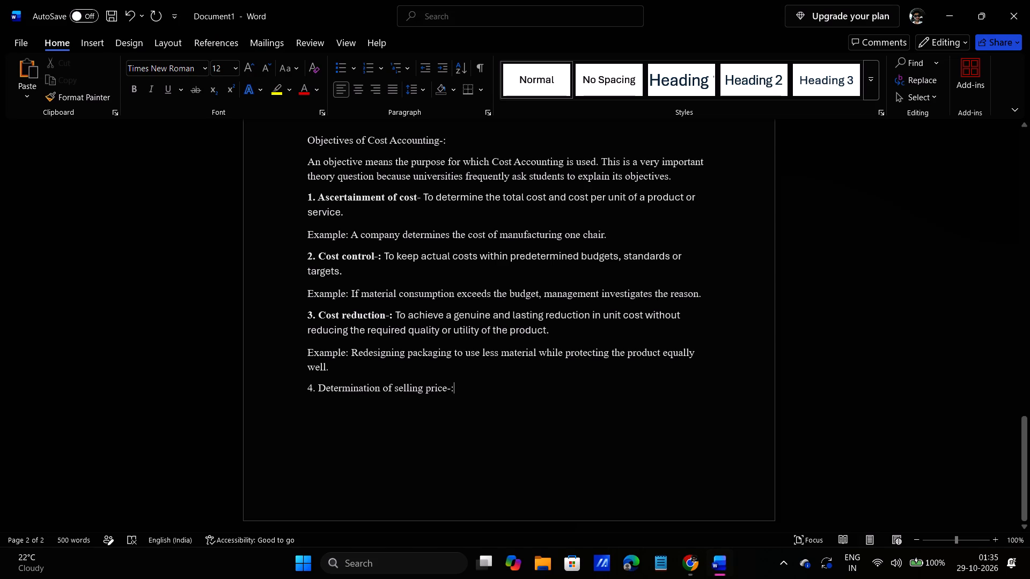
key("ctrl+v")
Copy the title "5. Profitability analysis" from ChatGPT in Chrome into a new paragraph below the selling price example in Word, followed by "-:".
scroll(491, 406, "down", 2)
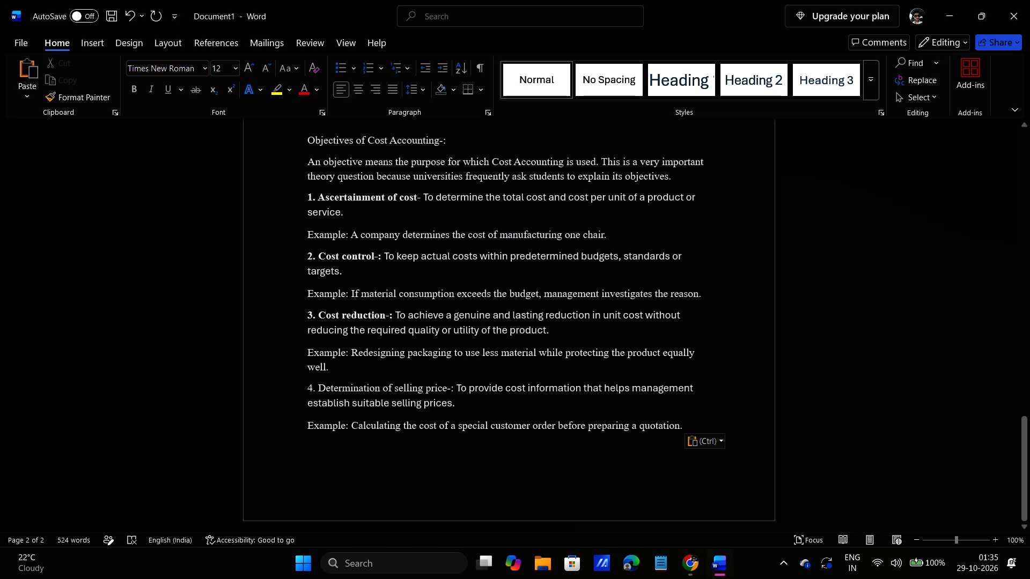
scroll(491, 406, "down", 9)
left_click(689, 566)
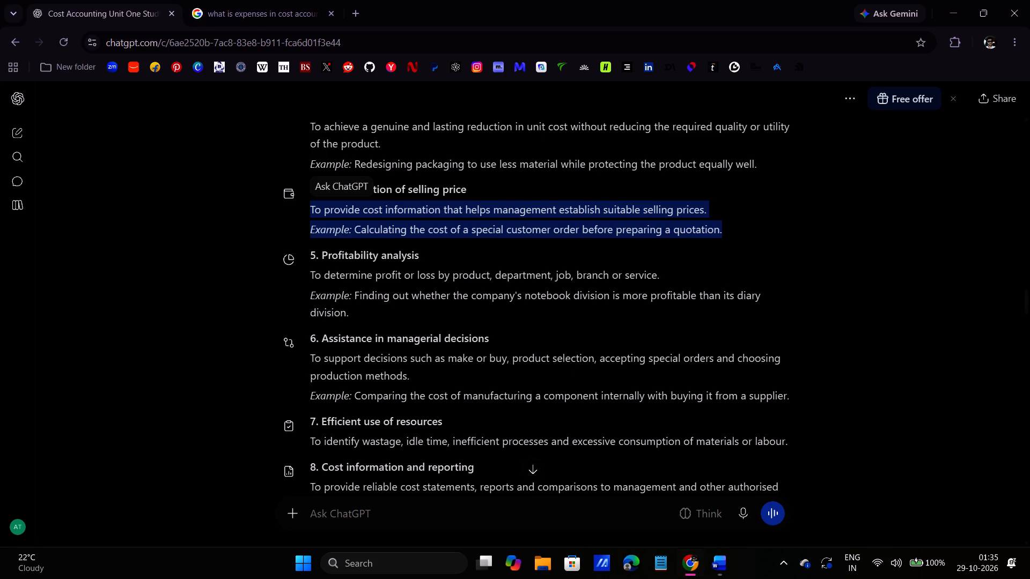
left_click(435, 275)
left_click_drag(304, 258, 452, 252)
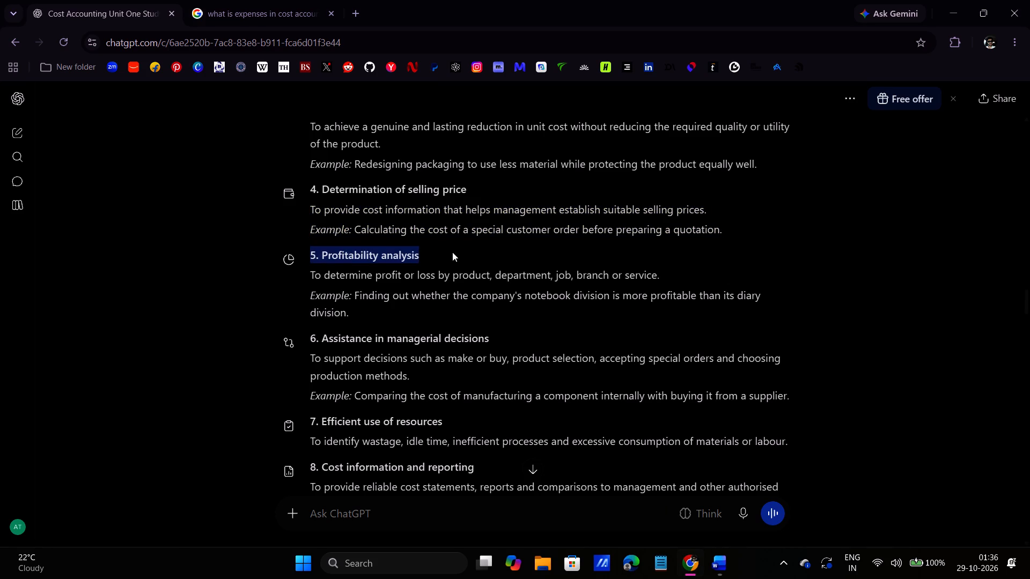
key("ctrl+c")
left_click(718, 567)
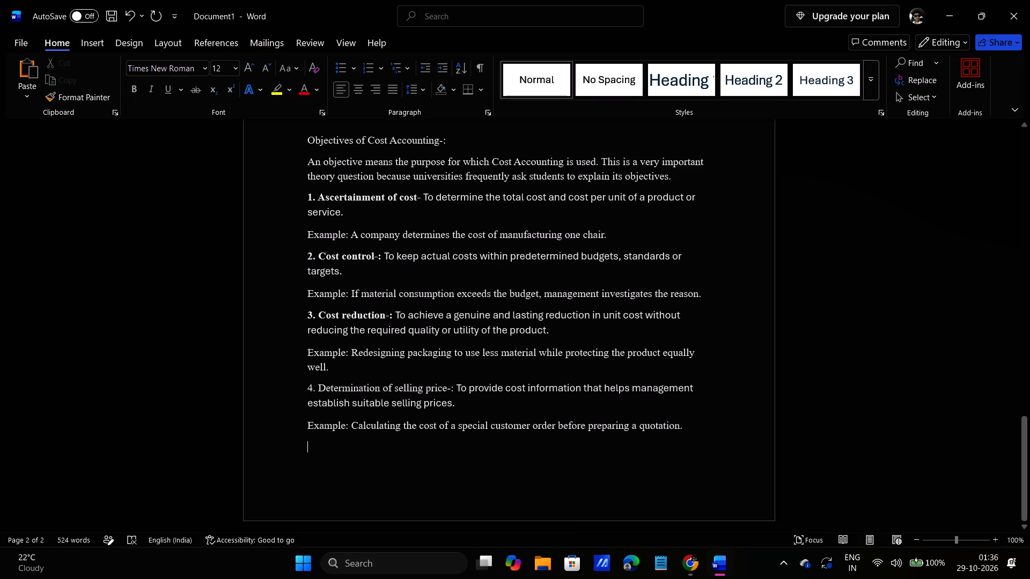
key("Return")
key("ctrl+v")
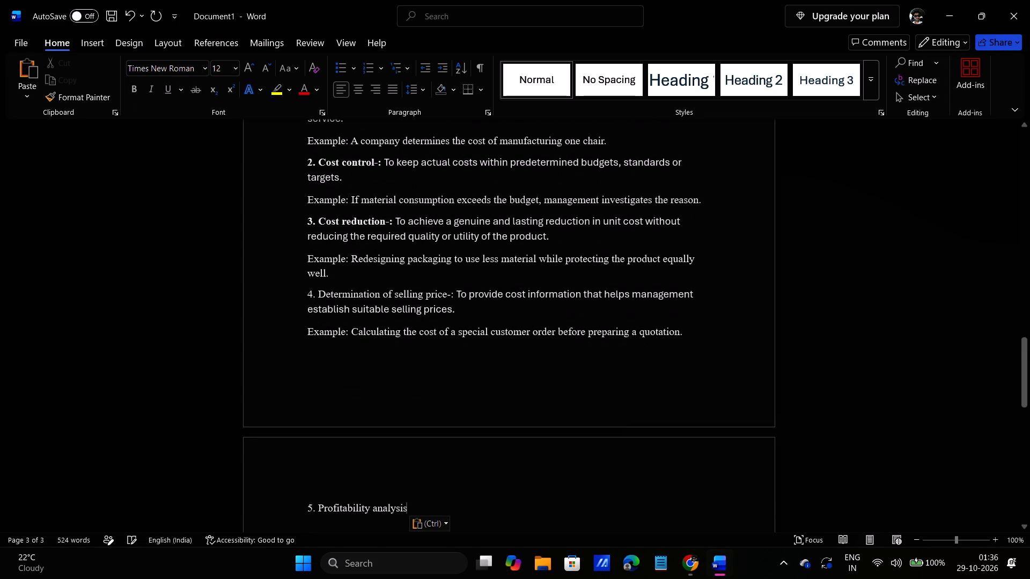
scroll(600, 502, "down", 3)
type("-1")
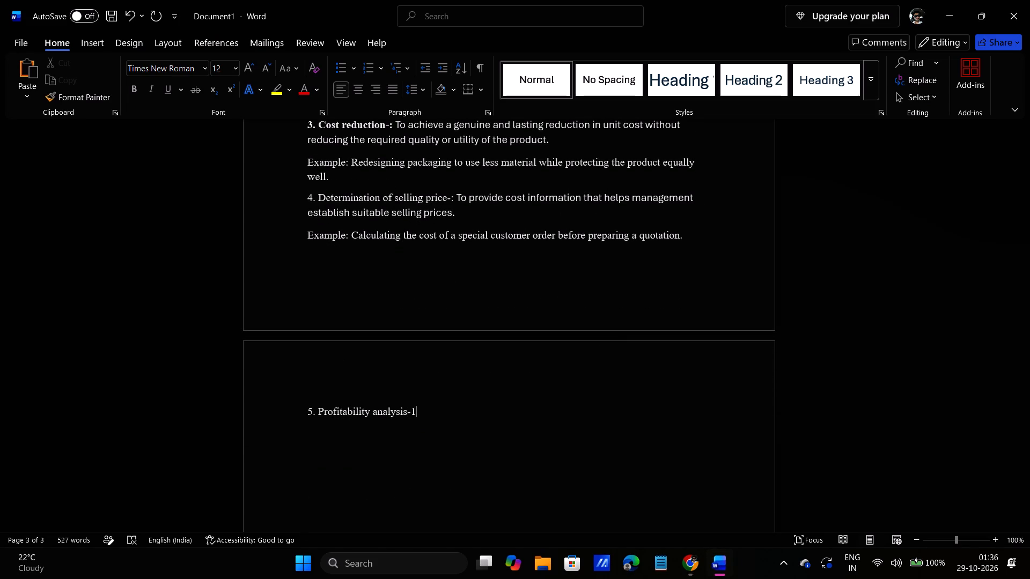
key("BackSpace")
key("shift+colon")
Copy the profitability analysis explanation and example from ChatGPT in Chrome and paste them after "5. Profitability analysis-:" in Word.
left_click(696, 566)
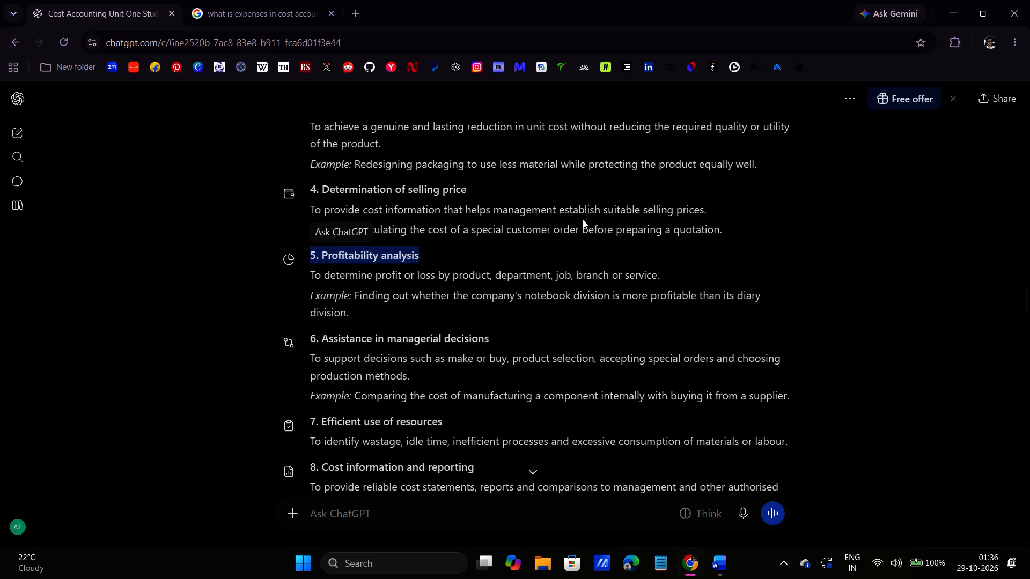
left_click_drag(304, 274, 355, 291)
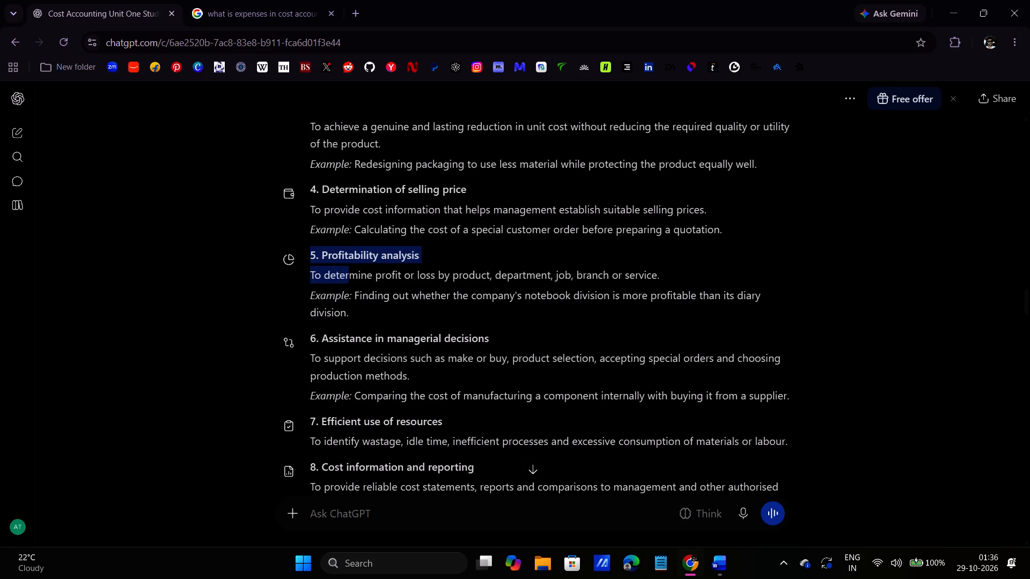
left_click_drag(355, 291, 366, 308)
left_click(366, 308)
left_click_drag(312, 279, 378, 323)
key("ctrl+c")
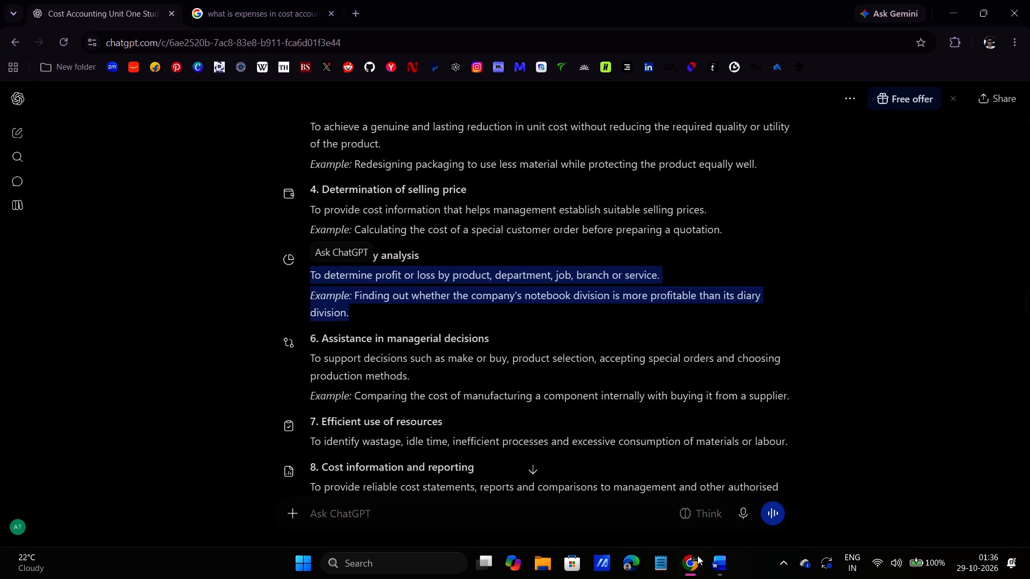
left_click(724, 573)
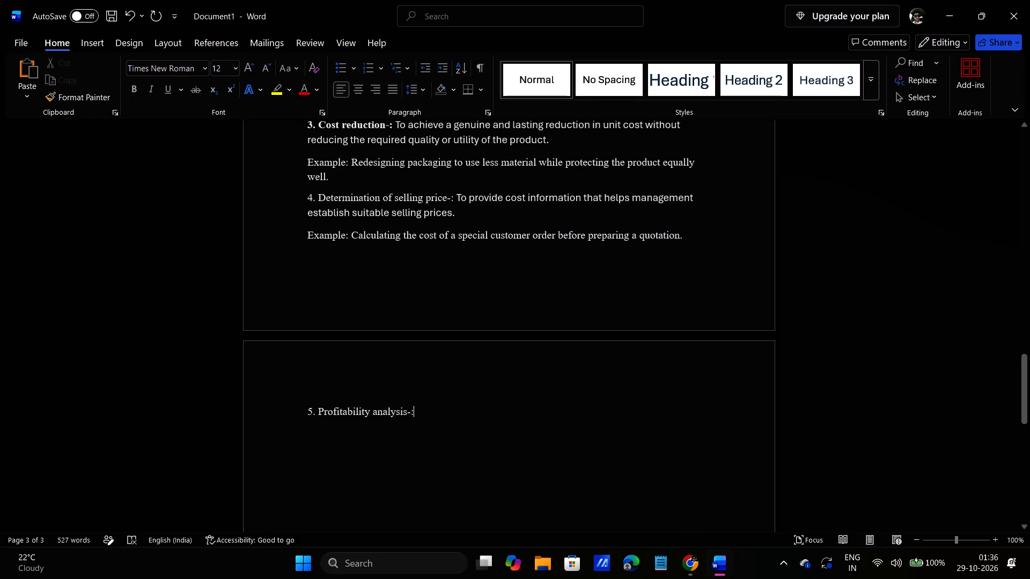
key("ctrl+v")
Copy the title "6. Assistance in managerial decisions" from ChatGPT in Chrome into Word below the profitability analysis example.
scroll(544, 434, "down", 3)
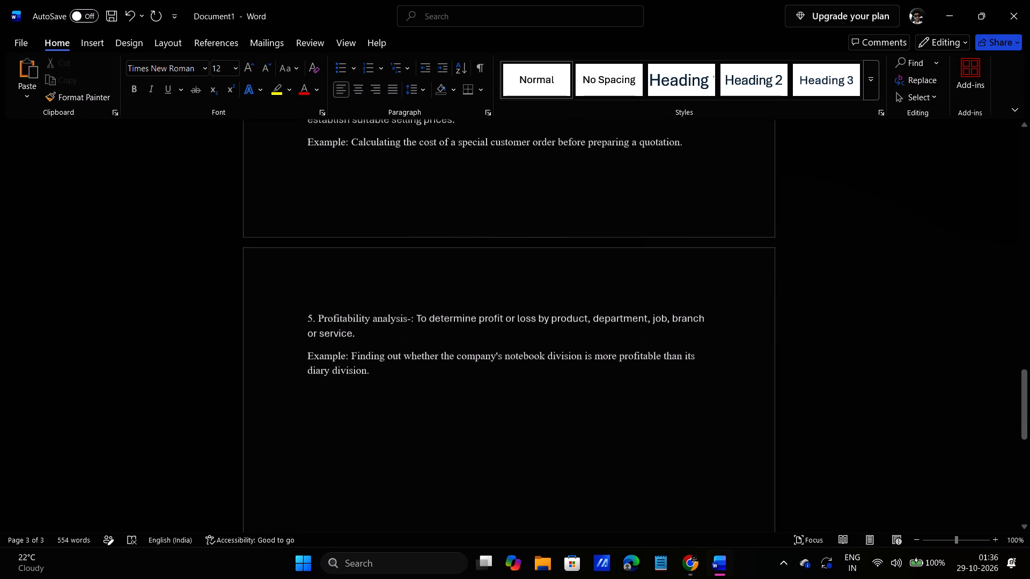
left_click(687, 570)
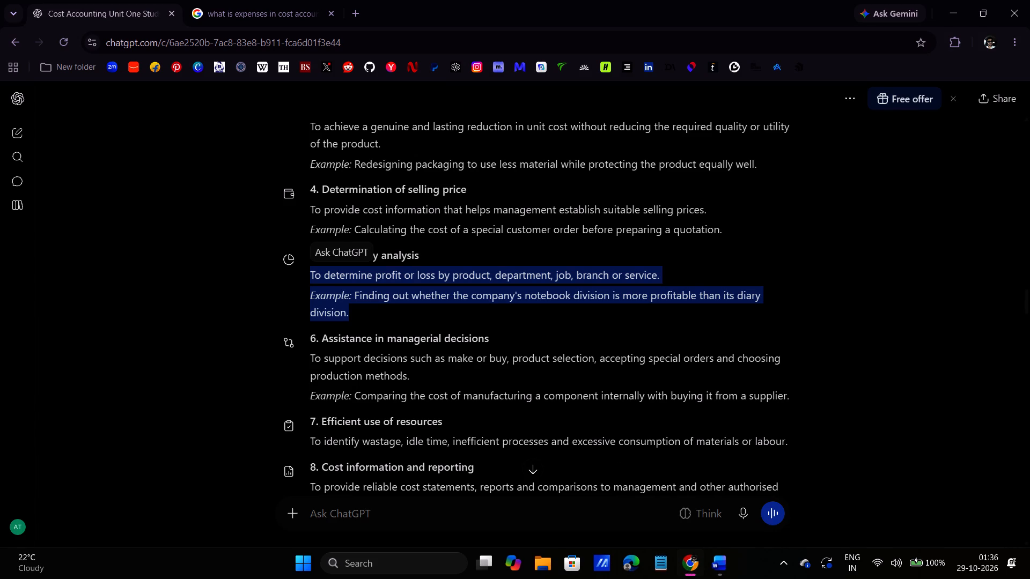
left_click(549, 343)
left_click_drag(306, 342, 437, 346)
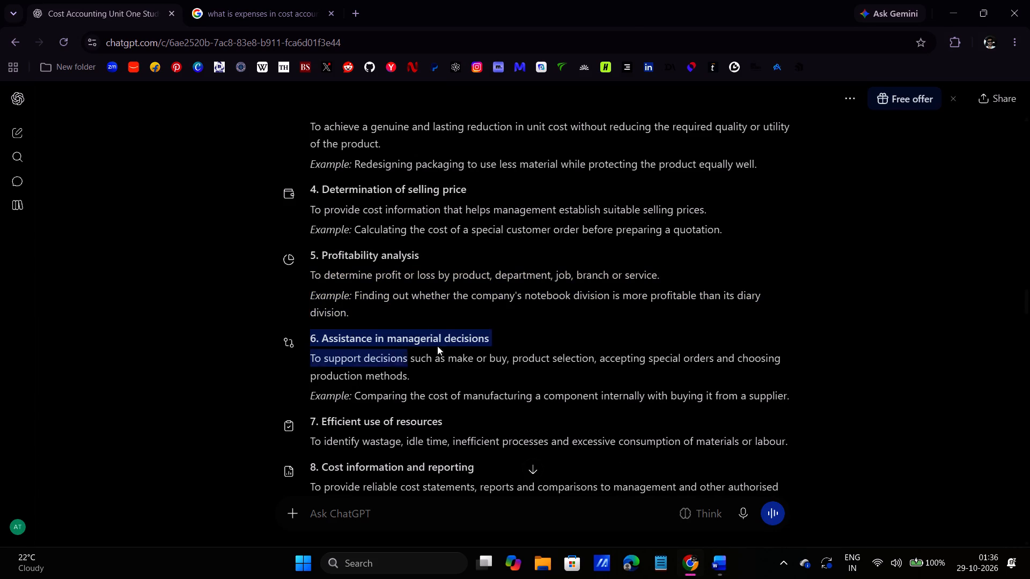
left_click_drag(437, 346, 498, 341)
key("ctrl+c")
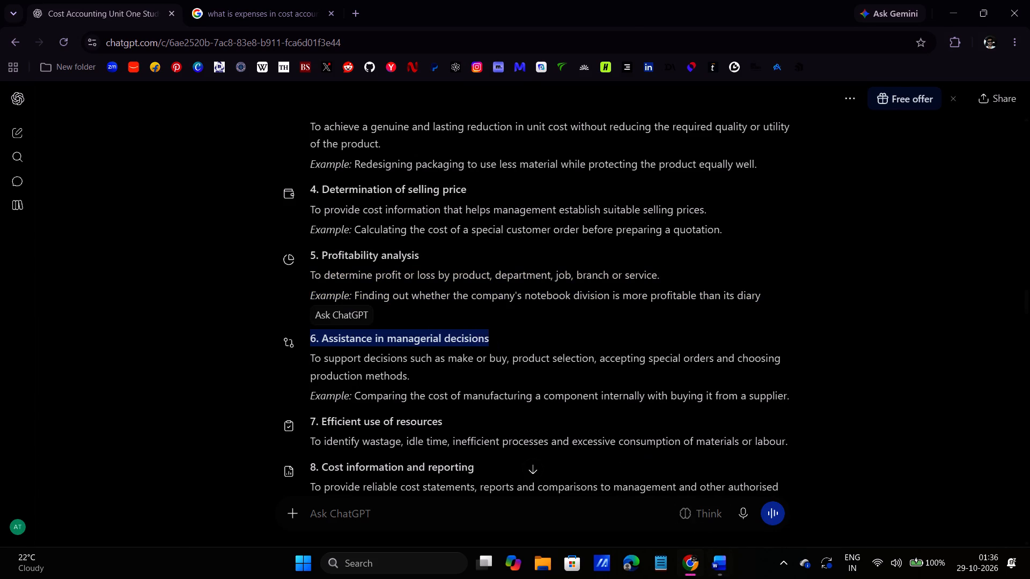
left_click(725, 578)
key("ctrl+v")
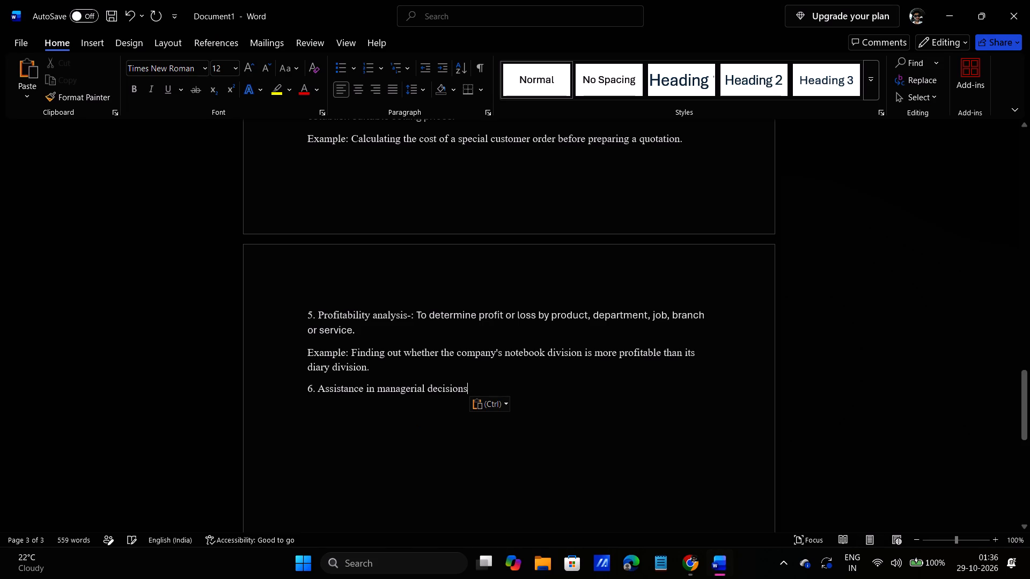
Make the titles "6. Assistance in managerial decisions" and "5. Profitability analysis-:" bold, including their numbers.
left_click_drag(296, 395, 521, 384)
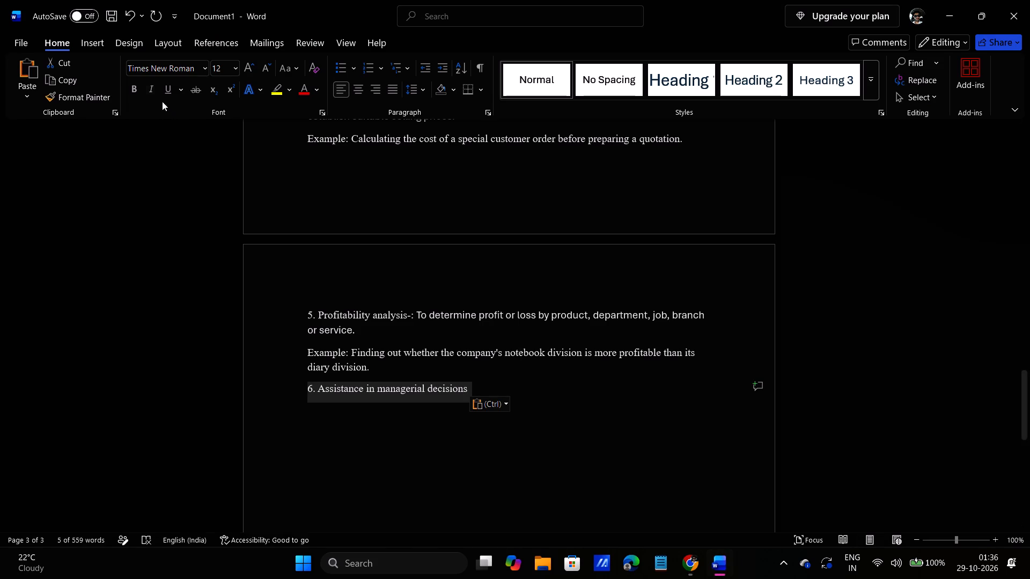
left_click(130, 85)
left_click_drag(306, 314, 393, 314)
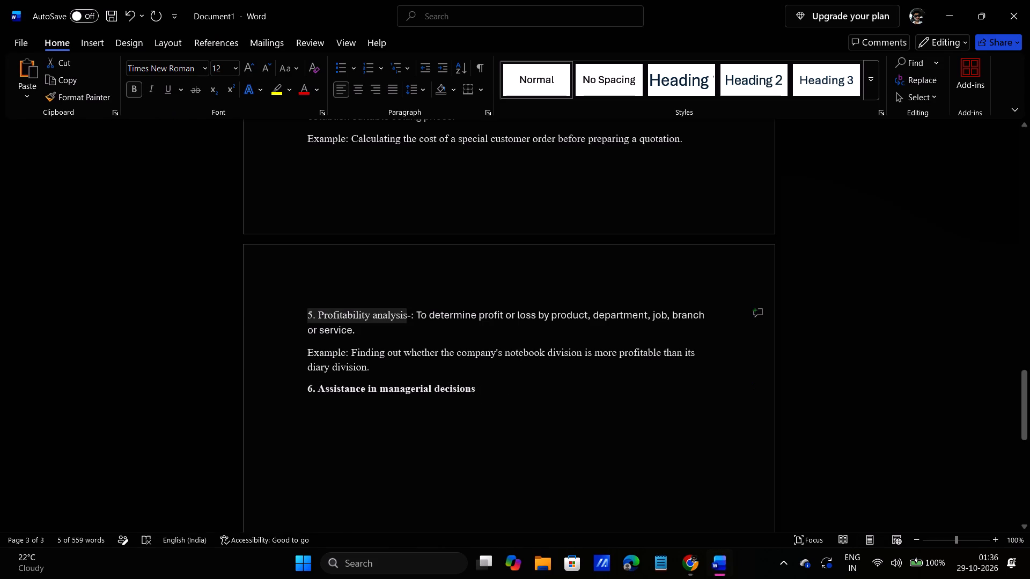
left_click_drag(393, 314, 410, 314)
left_click(128, 84)
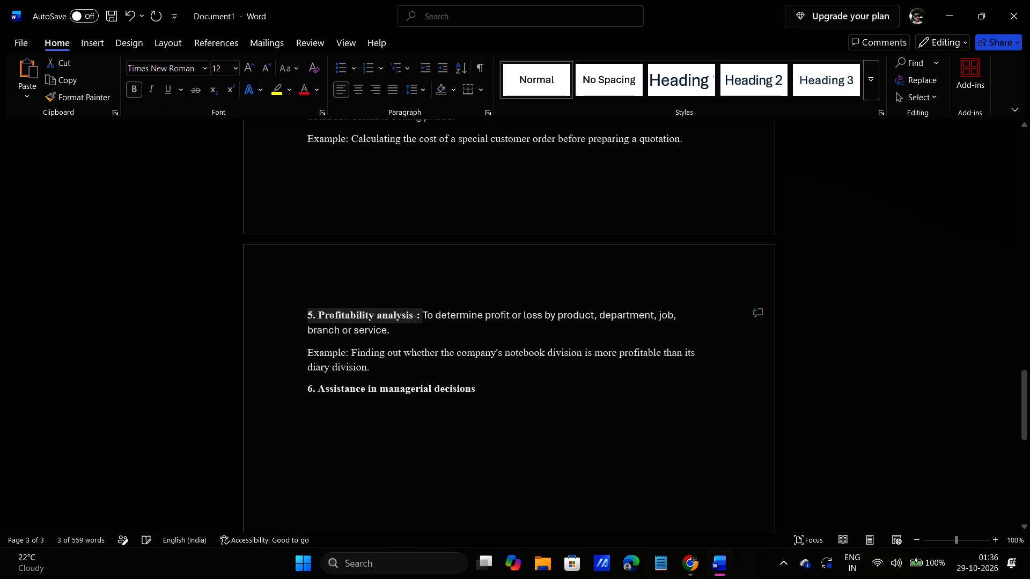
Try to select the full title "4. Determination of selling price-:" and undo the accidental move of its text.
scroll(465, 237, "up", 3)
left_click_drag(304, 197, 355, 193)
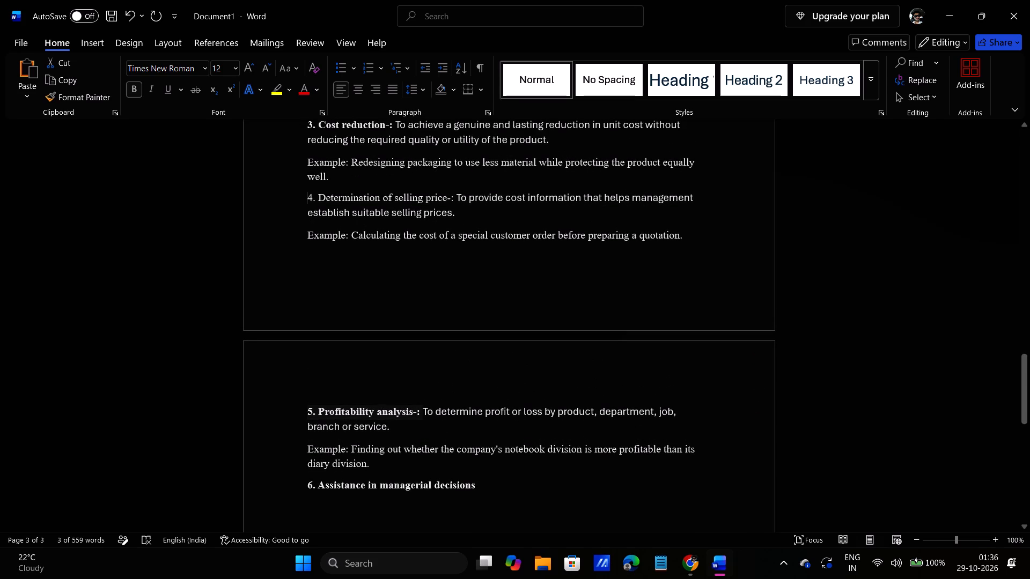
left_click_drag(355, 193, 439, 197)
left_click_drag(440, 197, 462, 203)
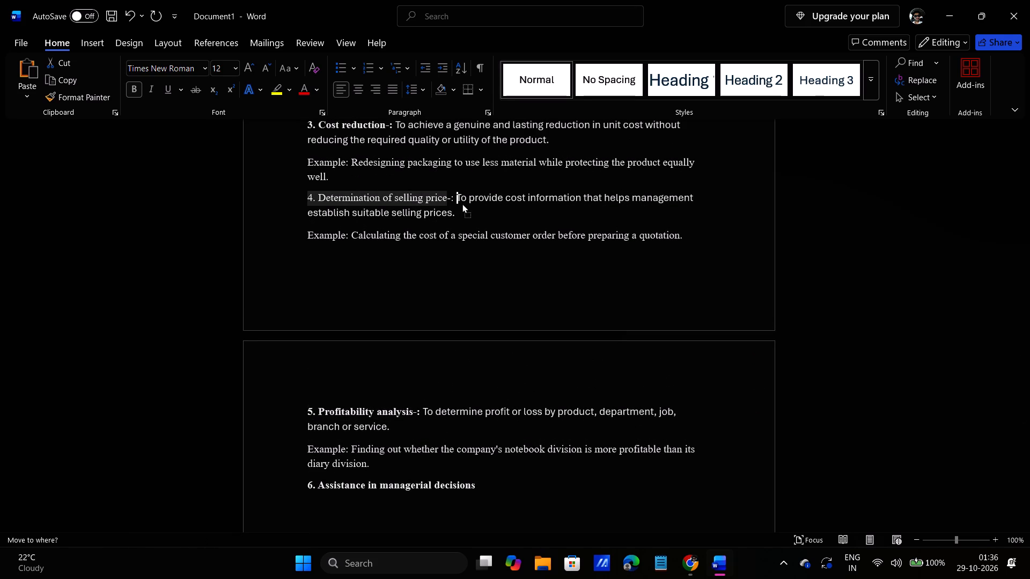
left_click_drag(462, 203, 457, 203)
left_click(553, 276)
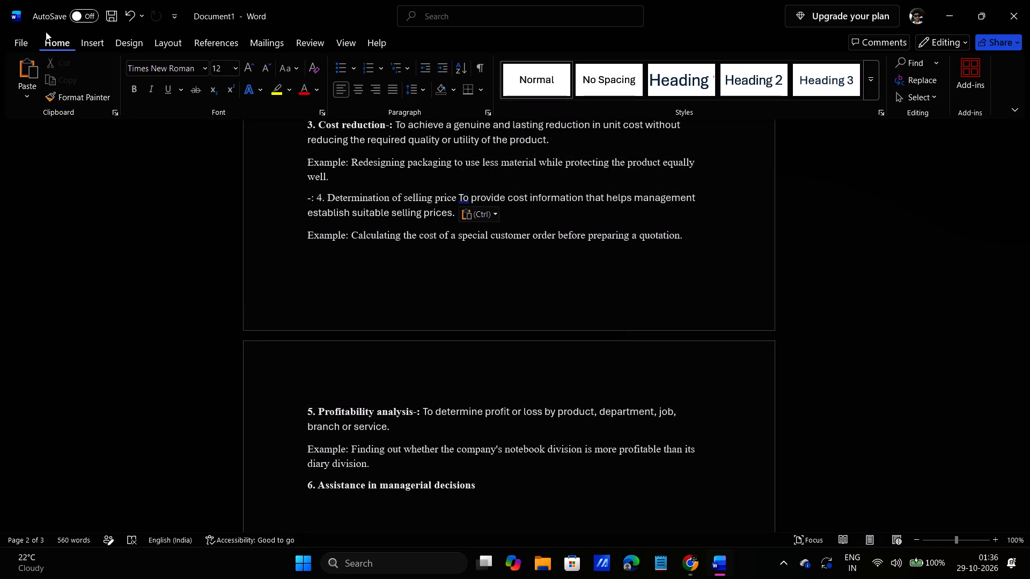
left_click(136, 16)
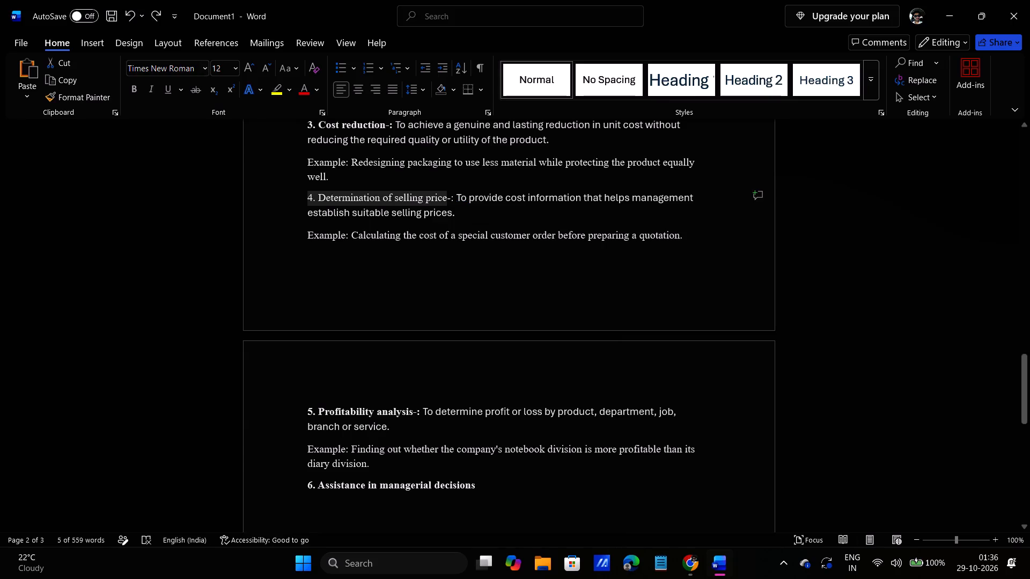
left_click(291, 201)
Turn on AutoSave by uploading the document to OneDrive - Personal under the name "Accounts Prep 3rd Sem".
left_click(74, 13)
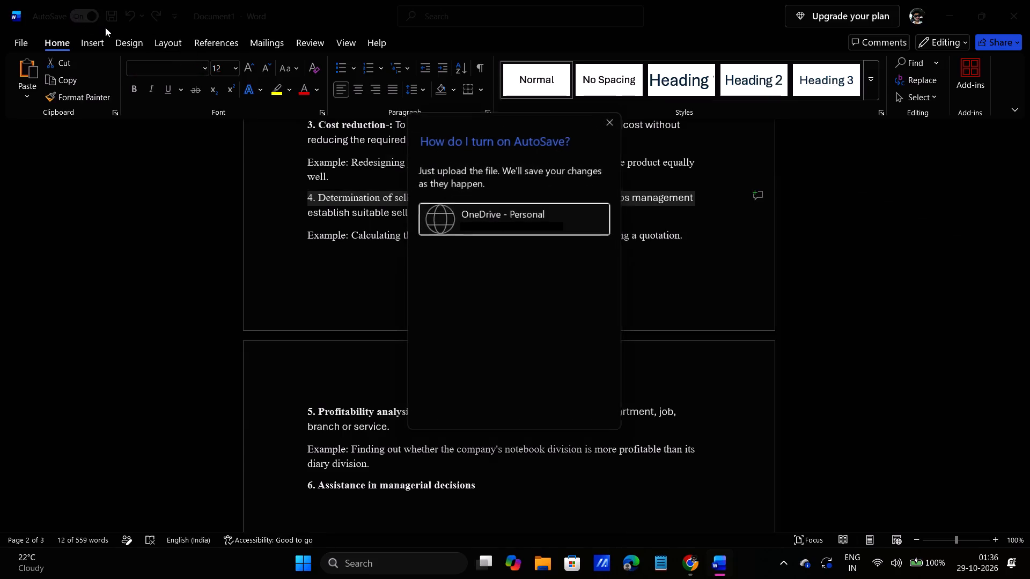
left_click(530, 216)
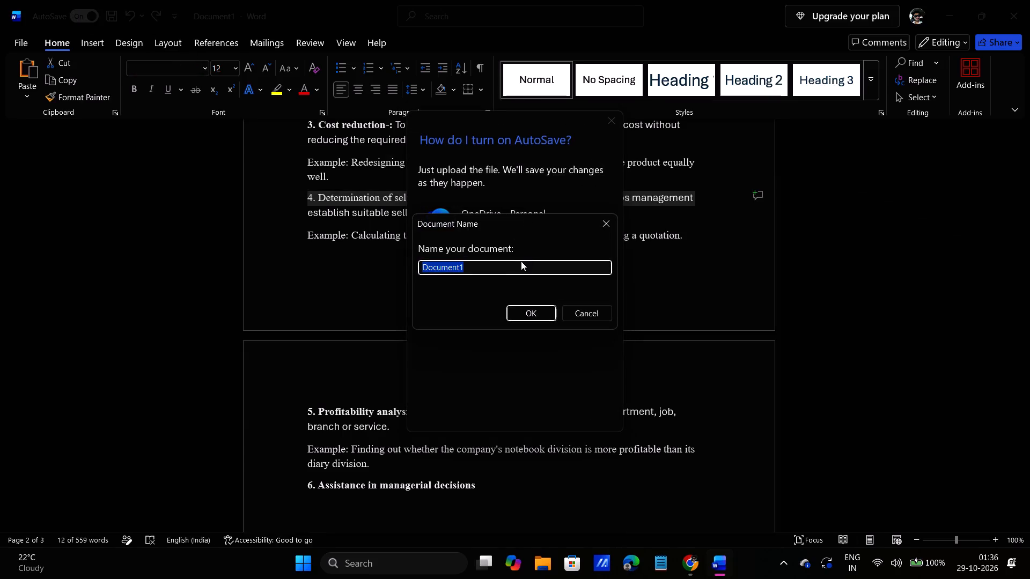
left_click(519, 269)
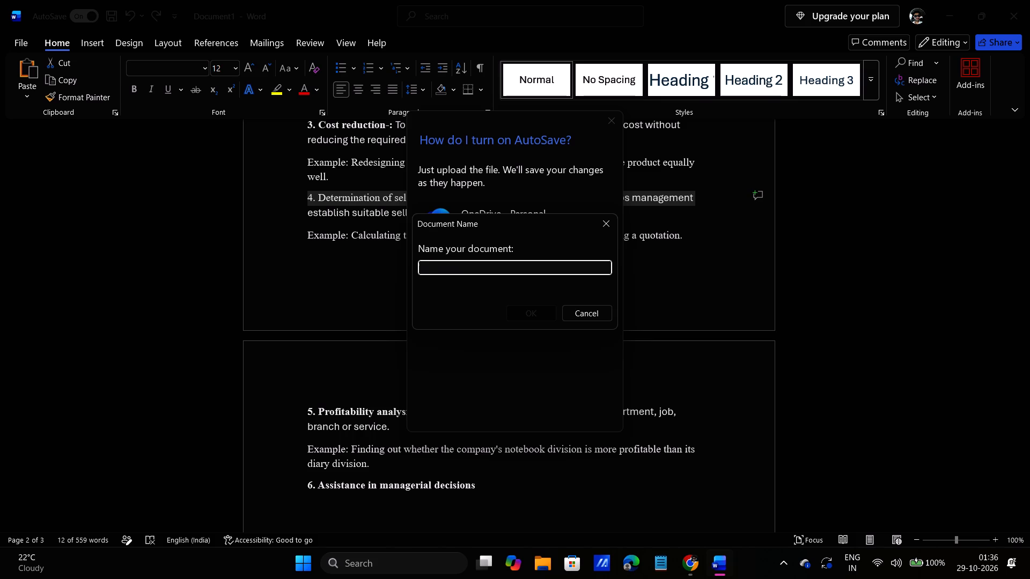
type("ccounts")
key("space")
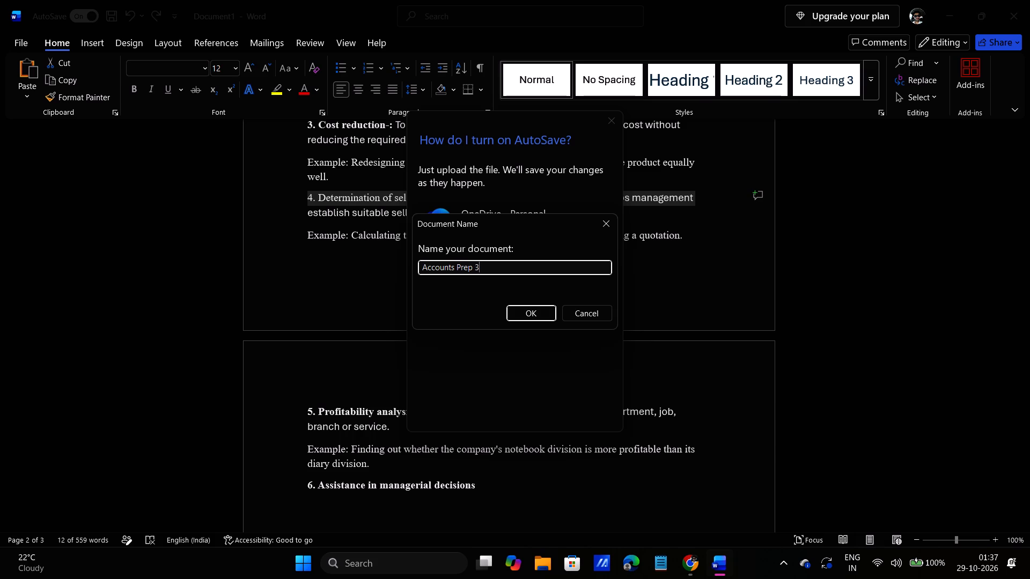
type("em")
left_click(519, 313)
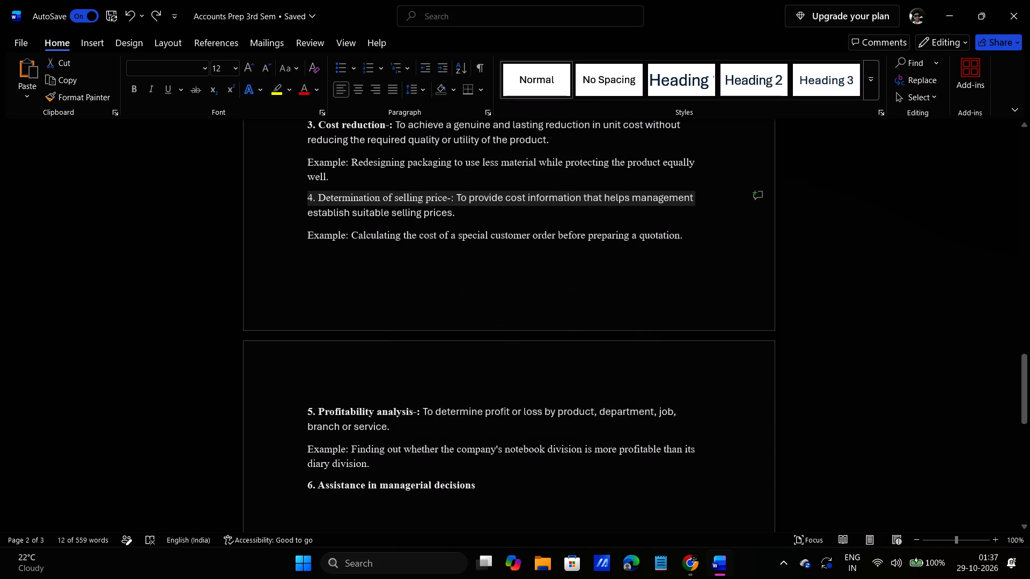
left_click(488, 221)
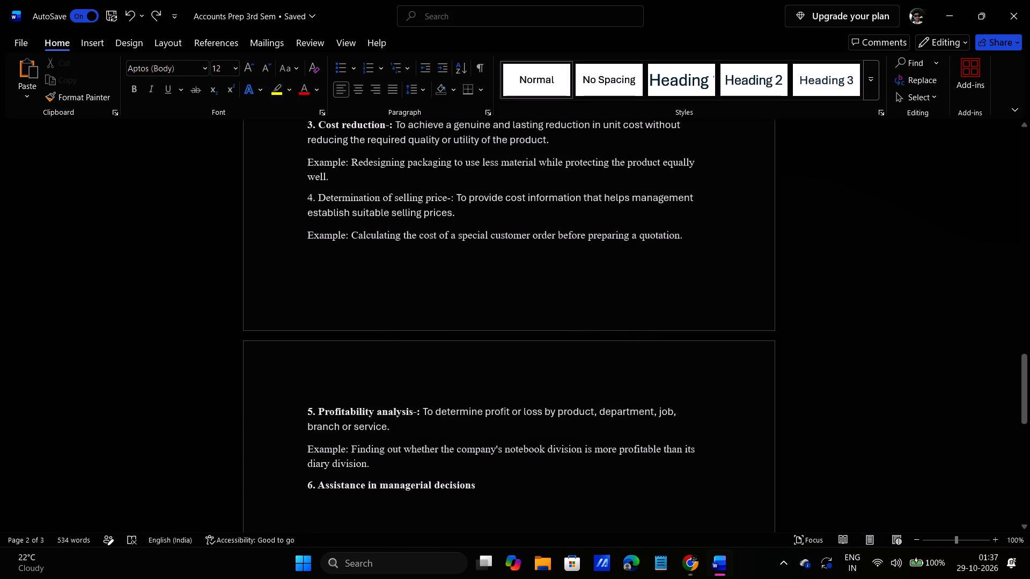
Make the title "4. Determination of selling price-:" bold, including its number.
left_click_drag(457, 197, 297, 196)
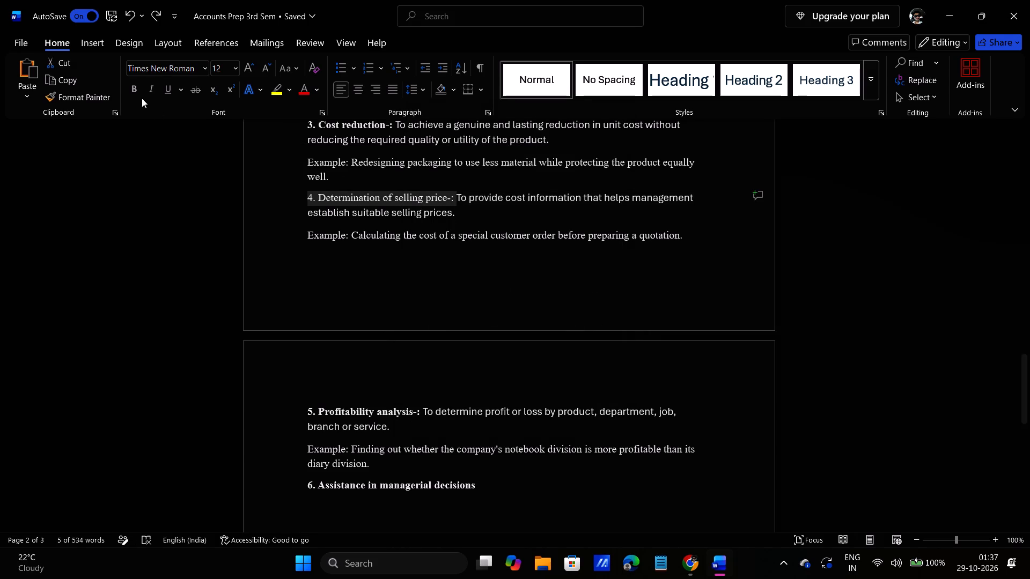
left_click(133, 85)
Append "-:" to the end of the title "6. Assistance in managerial decisions".
scroll(452, 173, "up", 2)
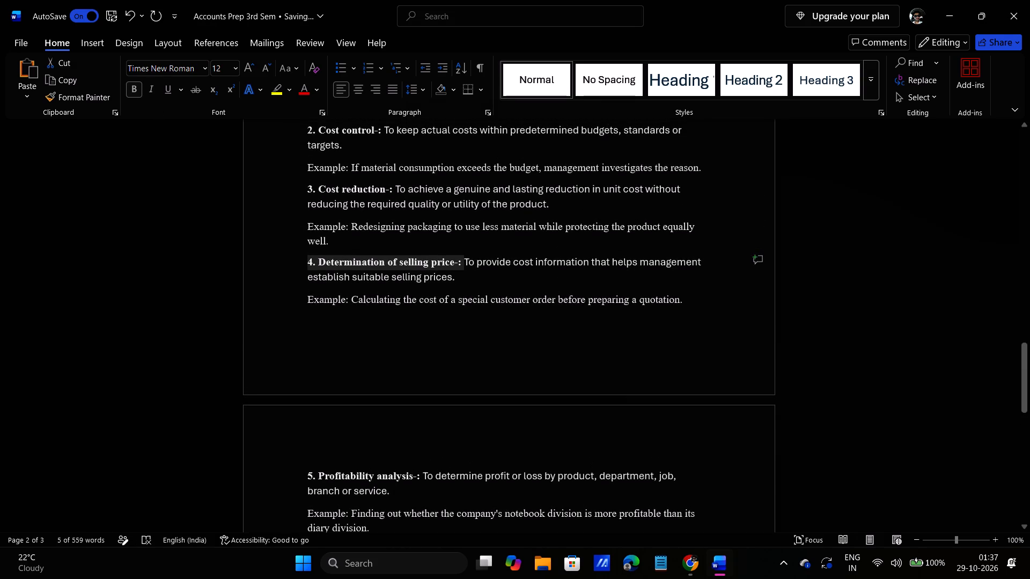
scroll(565, 305, "down", 5)
left_click(509, 391)
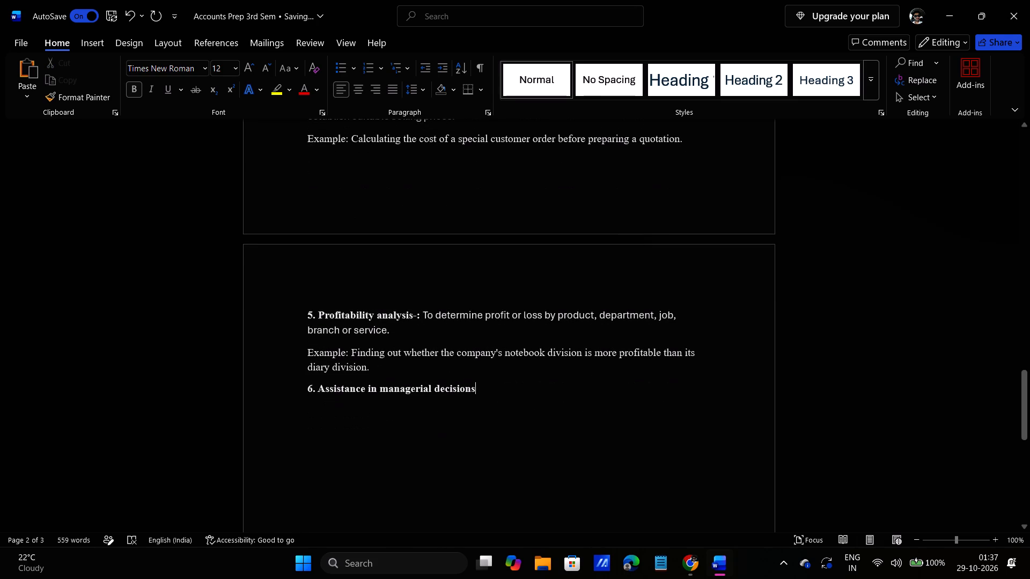
key("minus")
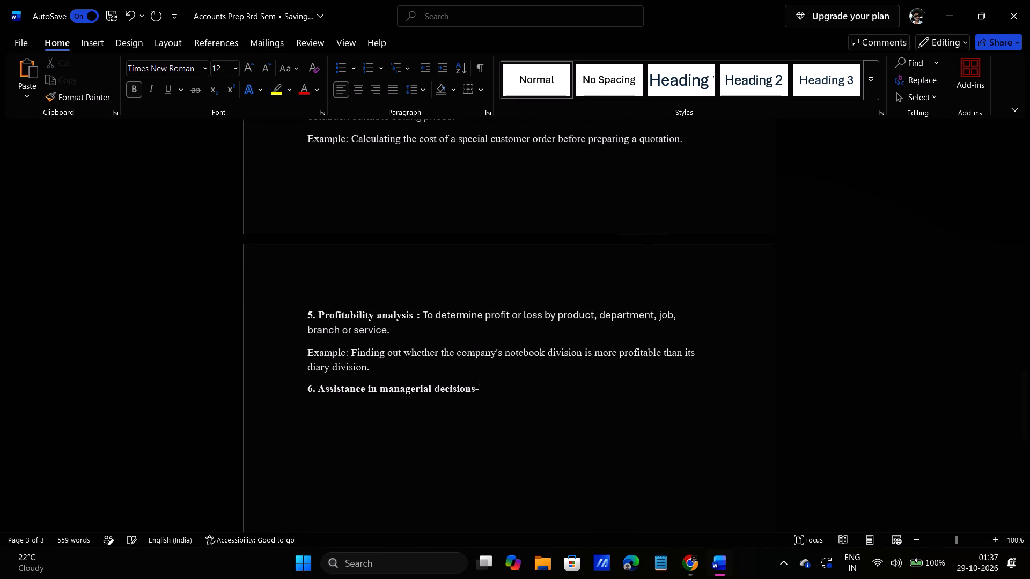
key("shift+colon")
Copy the whole "6. Assistance in managerial decisions" entry, with description and example, from ChatGPT in Chrome and paste it after the title in Word.
left_click(688, 558)
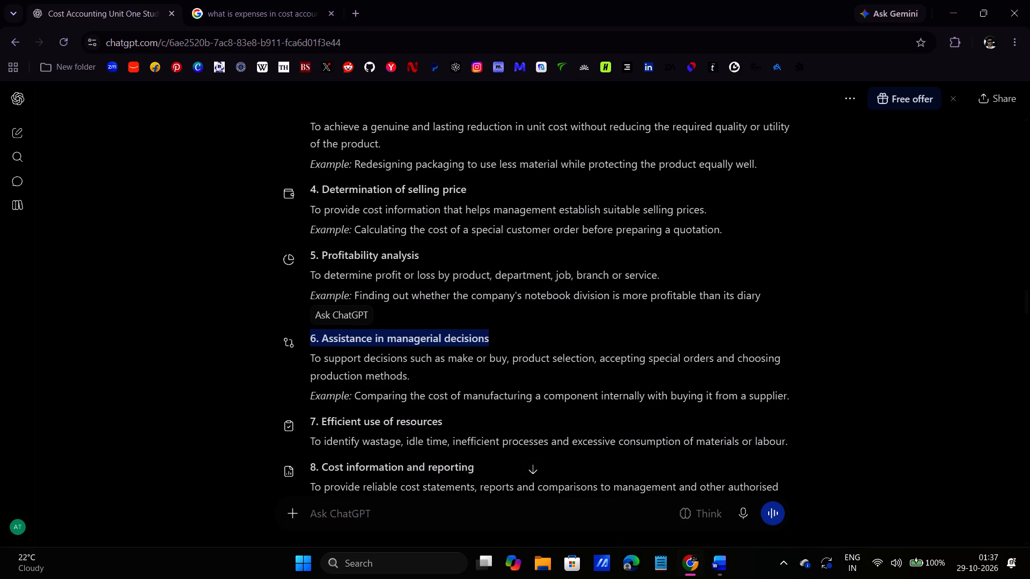
left_click(551, 336)
left_click_drag(300, 361, 491, 382)
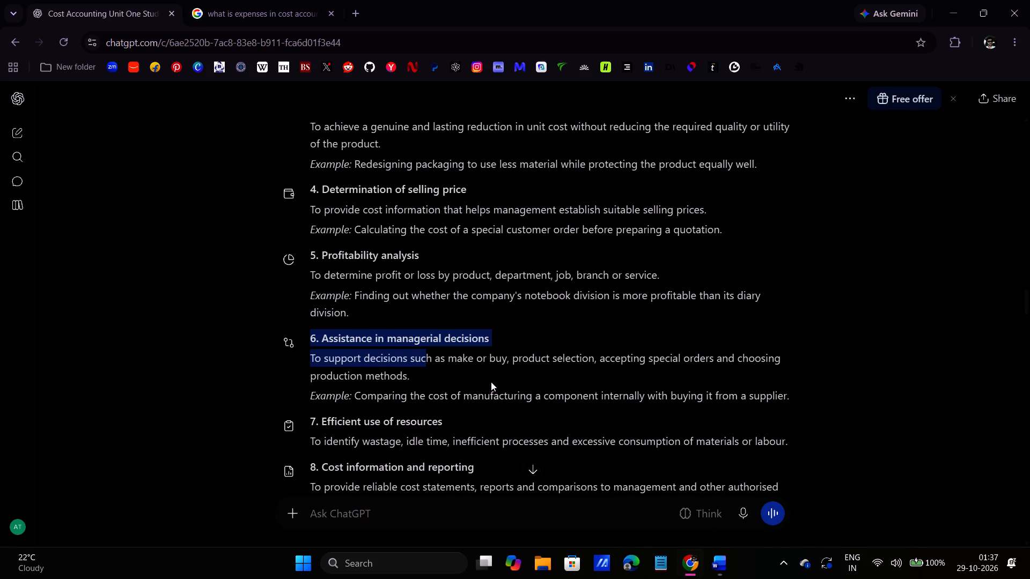
left_click_drag(491, 382, 802, 394)
key("ctrl+c")
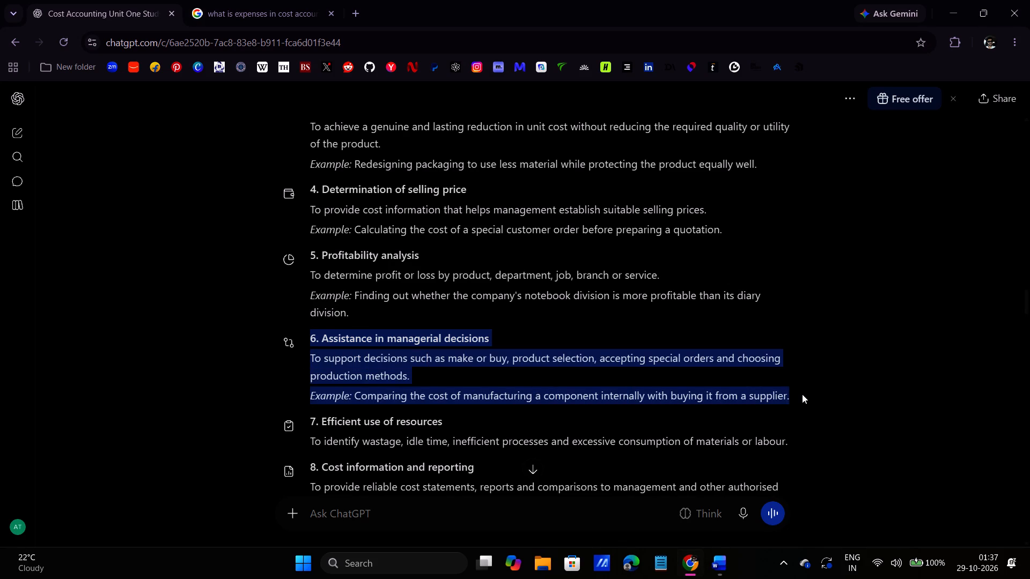
left_click(725, 566)
key("ctrl+v")
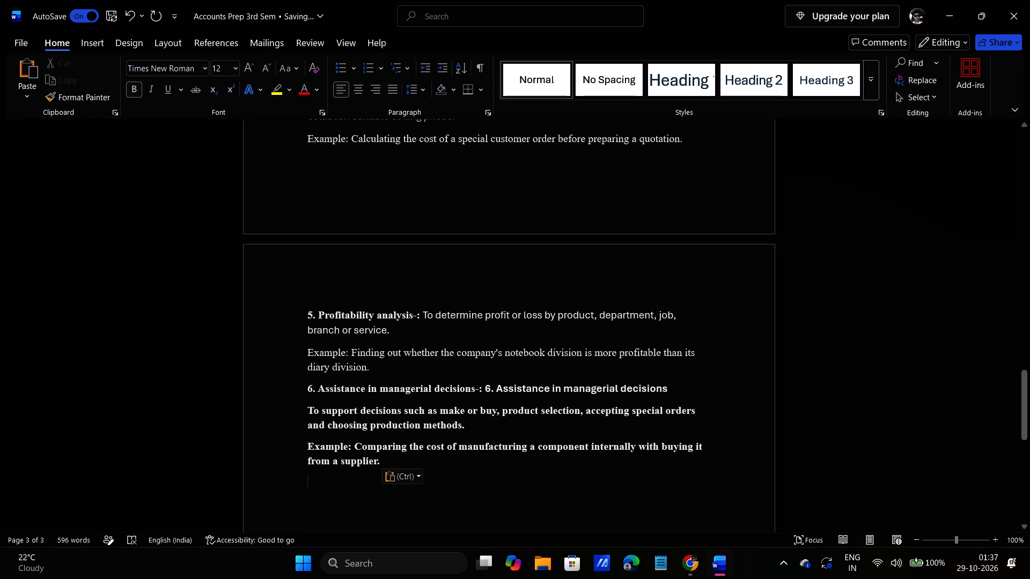
Delete the duplicated objective 6 title and join the "To support decisions" description onto the line of the original title.
left_click_drag(485, 389, 649, 389)
key("BackSpace")
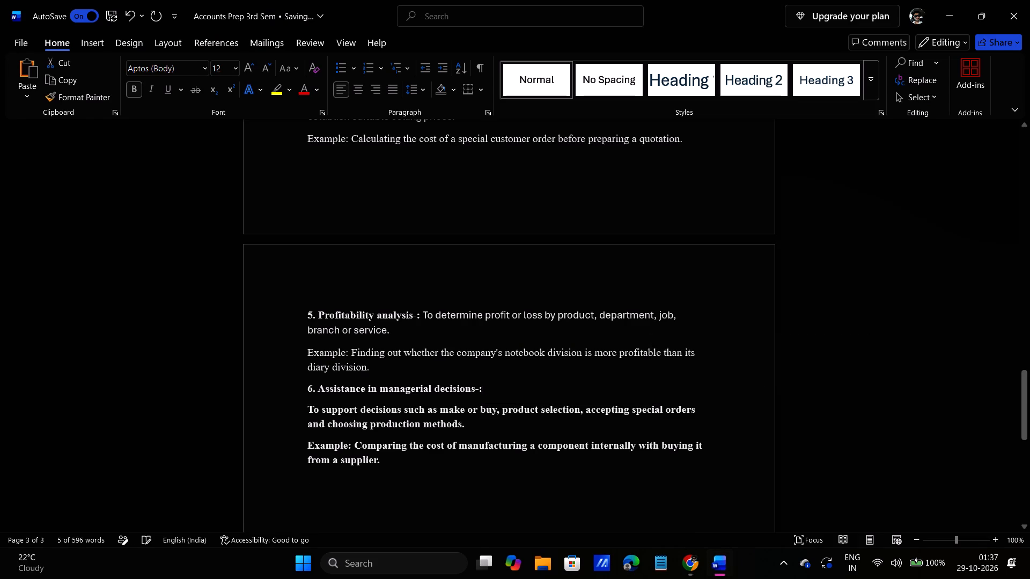
left_click(303, 407)
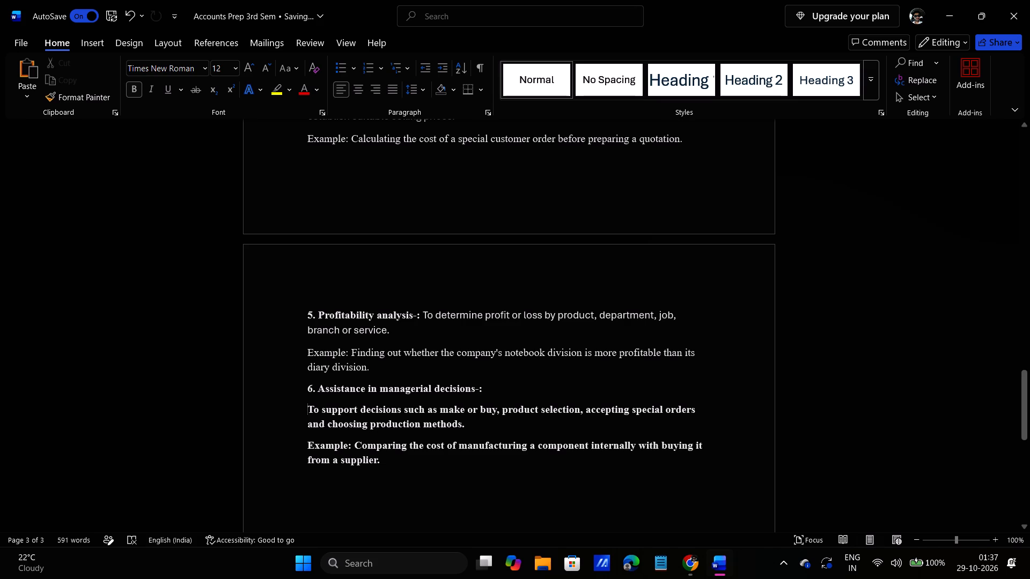
key("BackSpace")
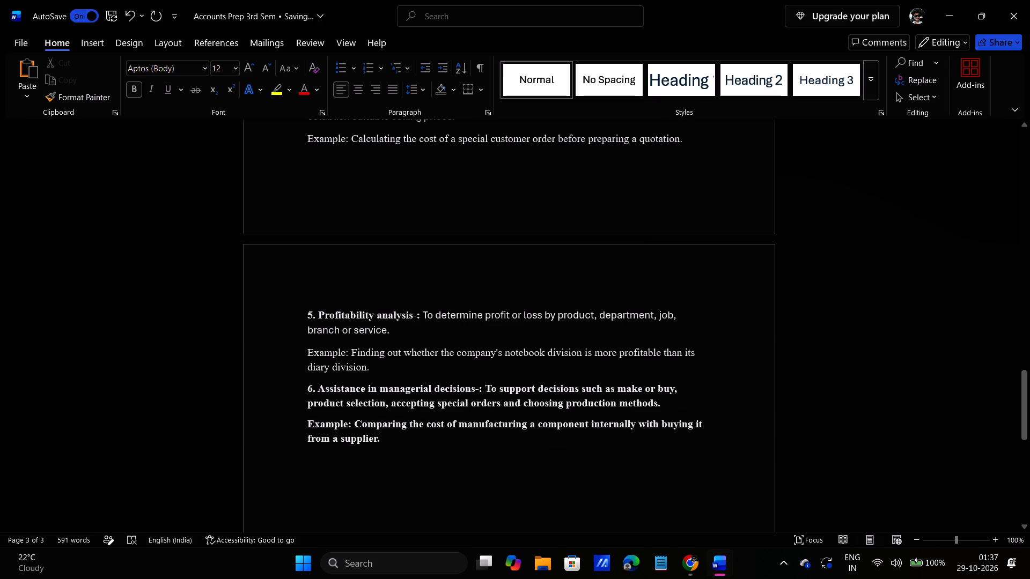
Remove the bold formatting from objective 6's description and example, leaving its title out of the selection.
left_click_drag(486, 385, 477, 439)
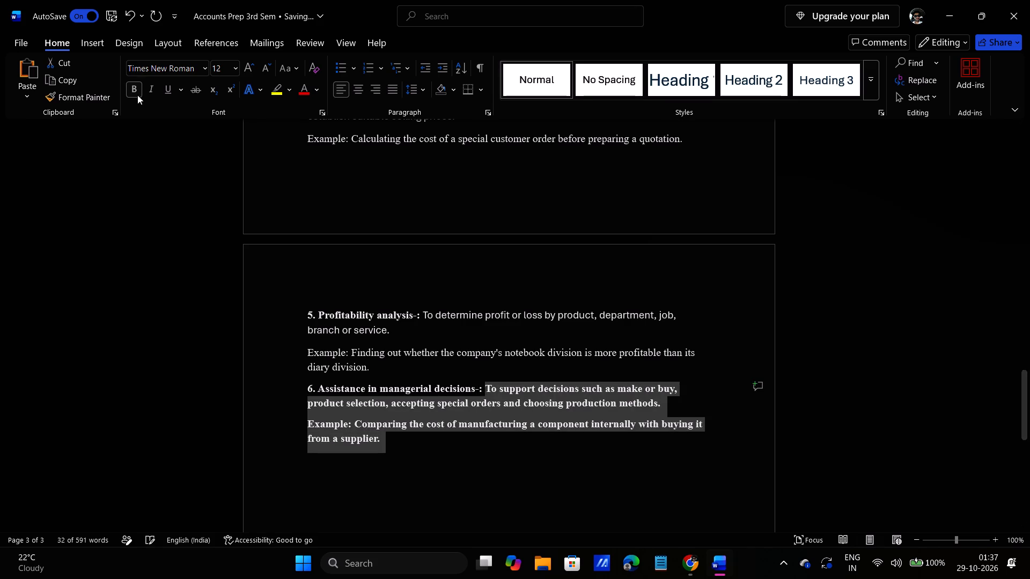
left_click(133, 89)
left_click(433, 461)
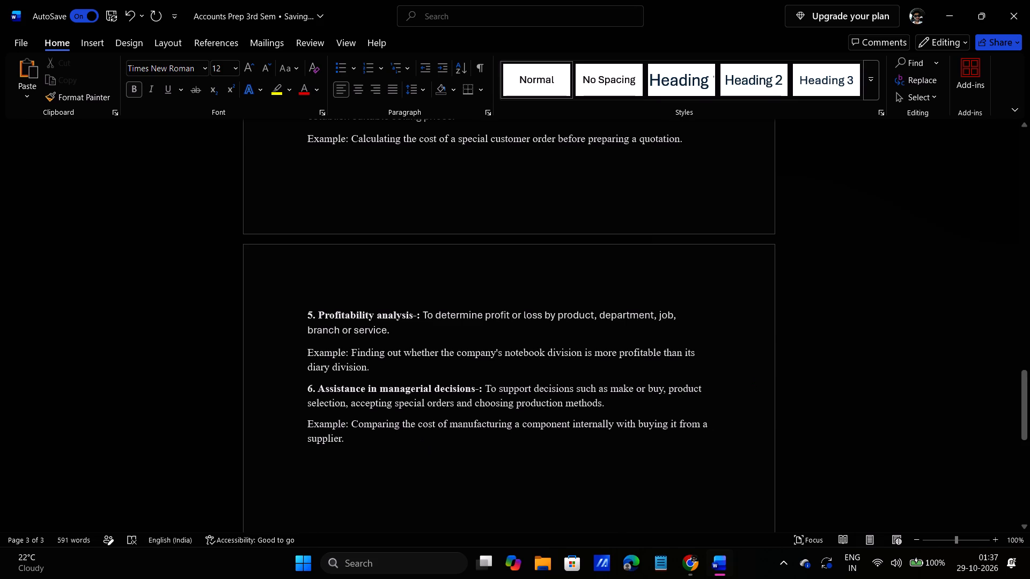
scroll(433, 461, "down", 7)
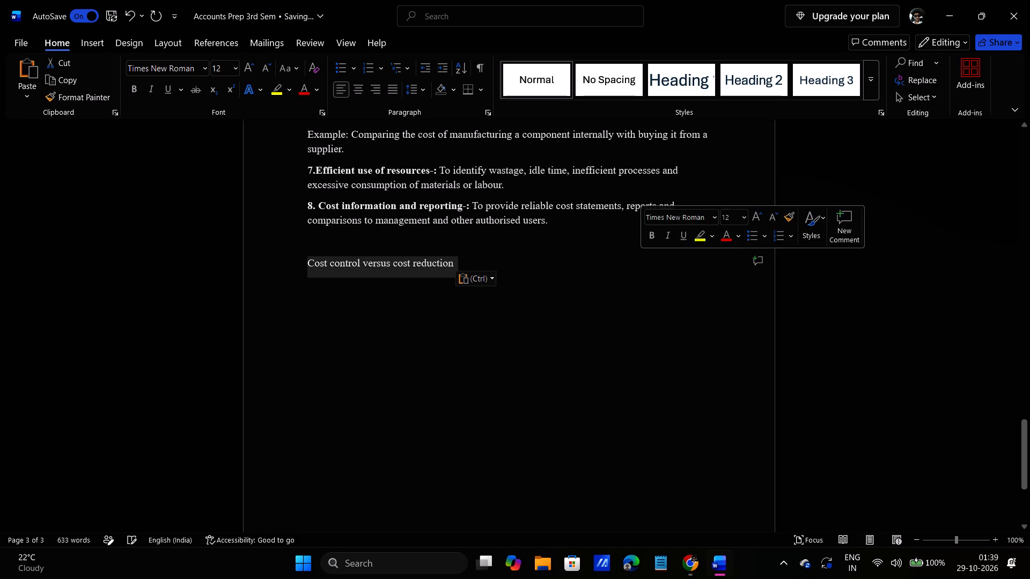
left_click(132, 87)
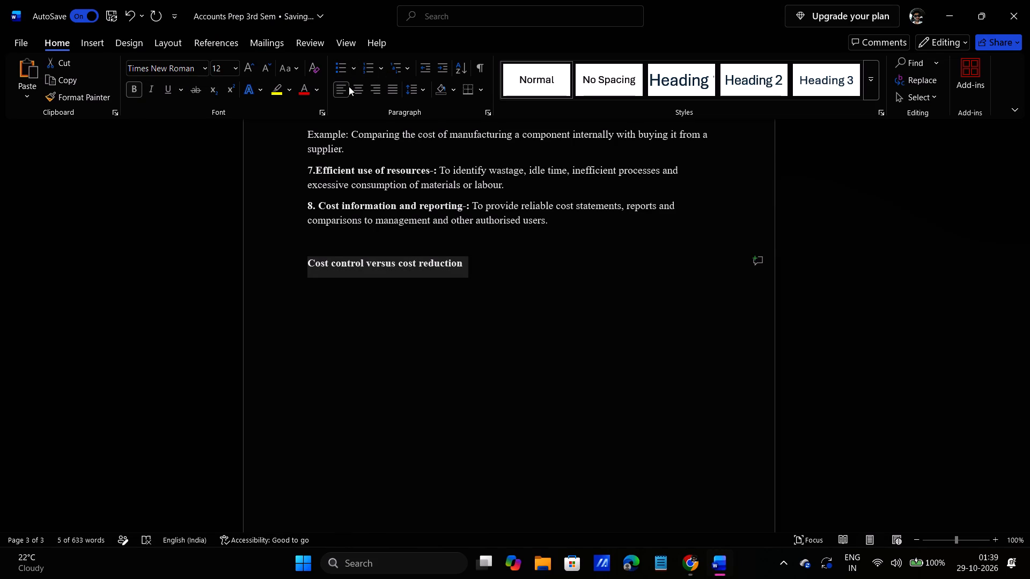
left_click(349, 86)
left_click(355, 86)
left_click(630, 291)
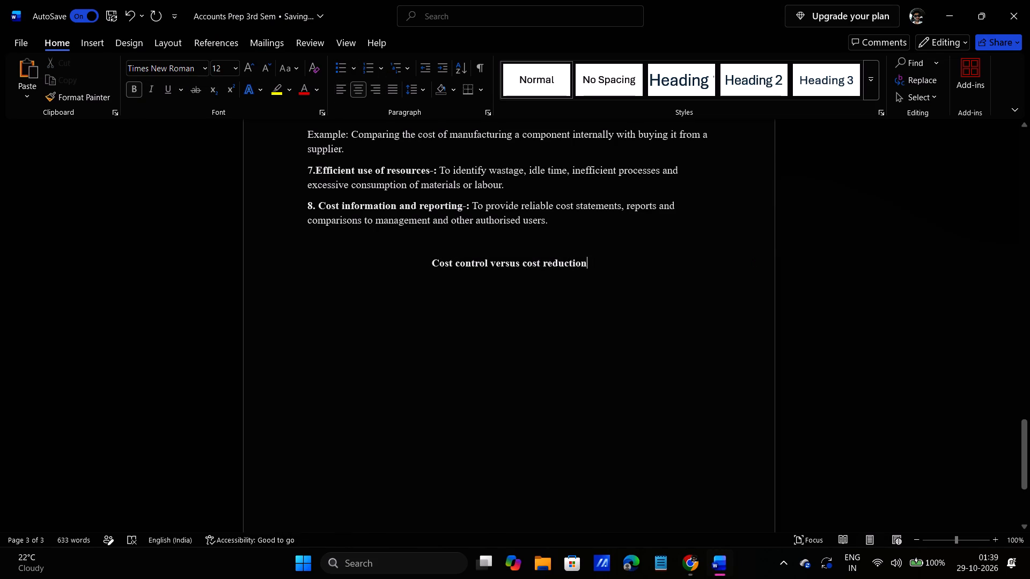
Underline the "Cost control versus cost reduction" heading.
left_click(144, 88)
left_click_drag(595, 265, 456, 265)
left_click_drag(451, 265, 407, 260)
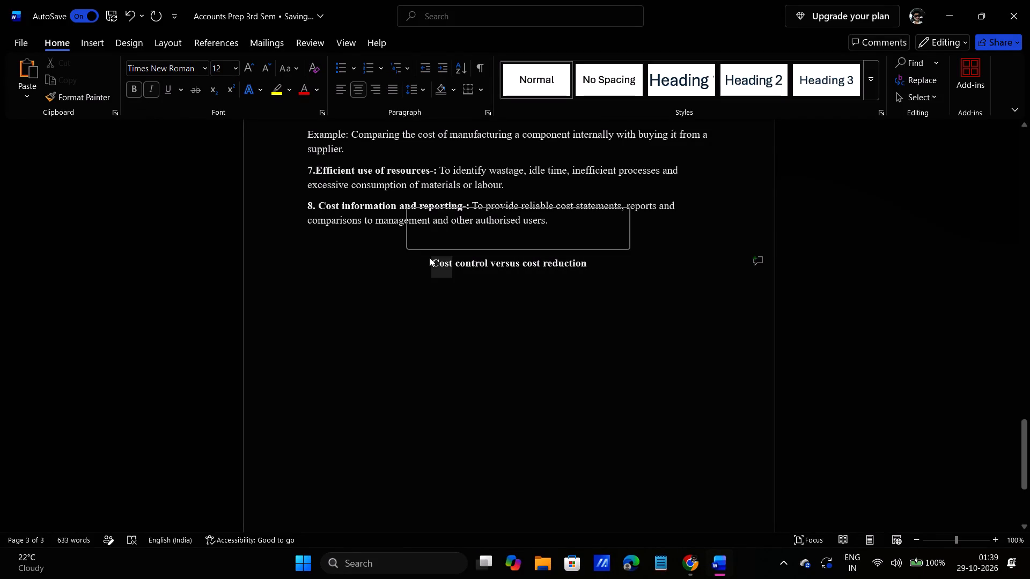
left_click(683, 272)
left_click(166, 92)
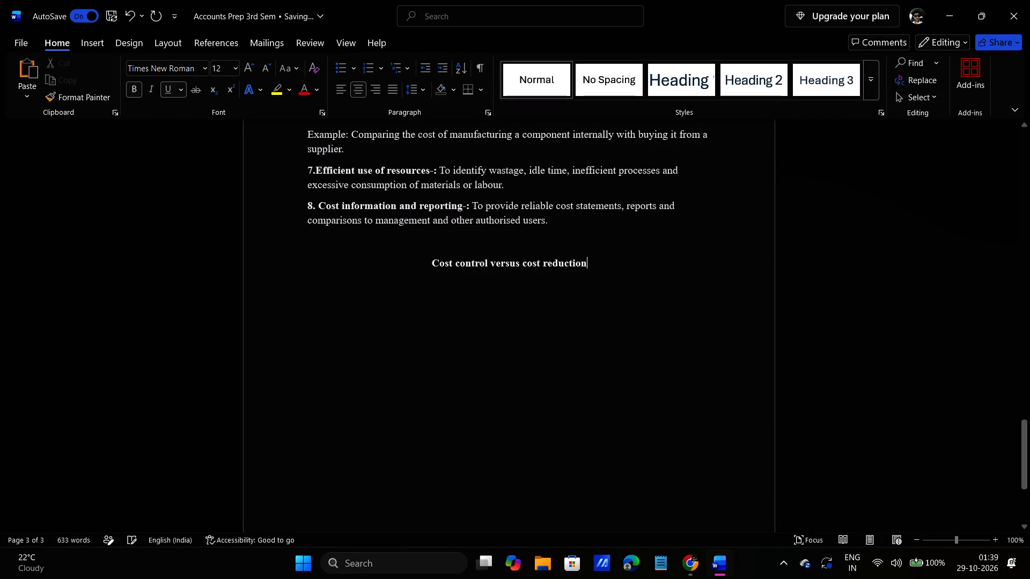
left_click_drag(424, 269, 782, 254)
left_click_drag(603, 263, 391, 277)
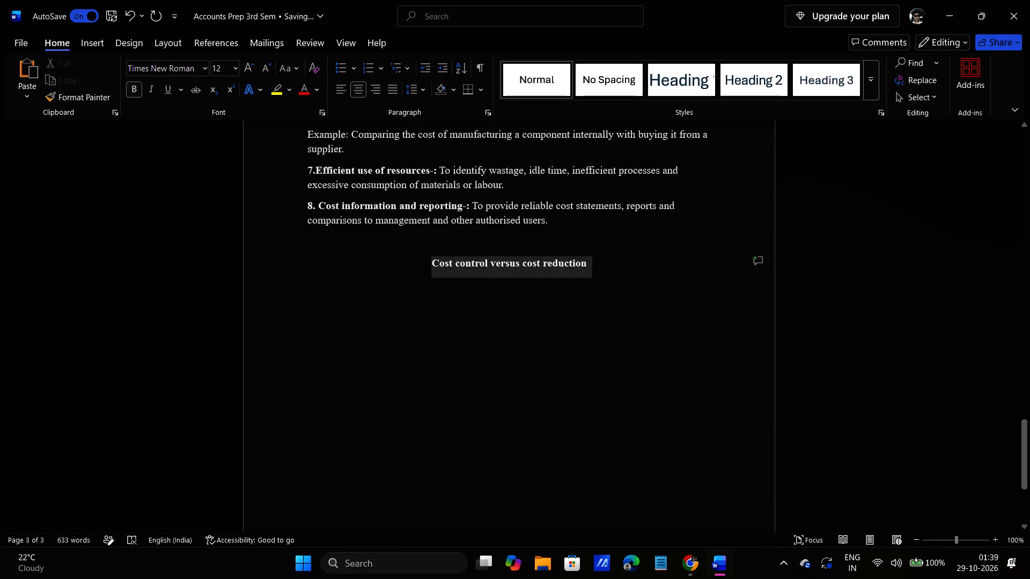
left_click_drag(391, 277, 390, 277)
left_click(170, 91)
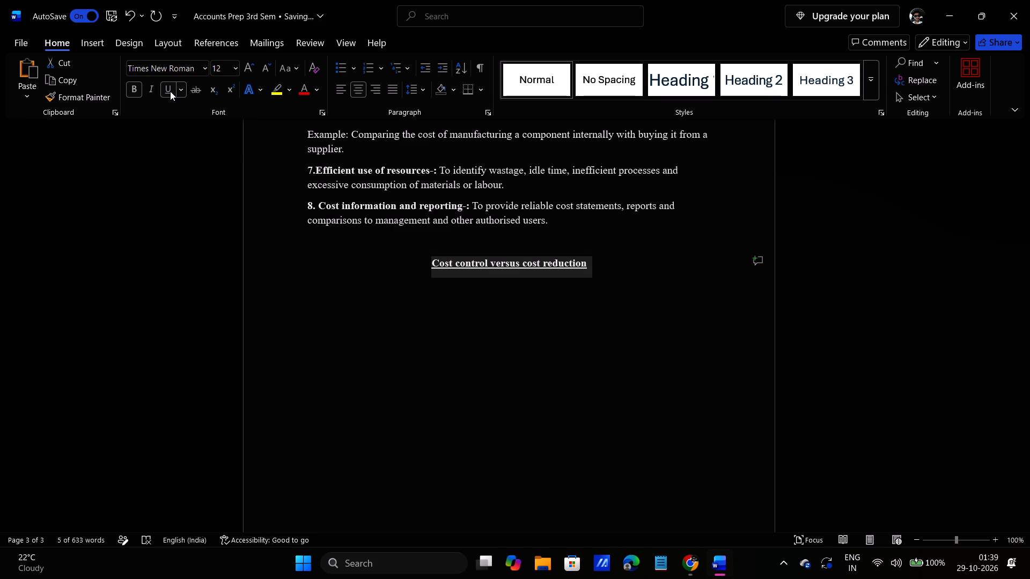
left_click(339, 236)
Start a left-aligned line below the "Cost control versus cost reduction" heading, with bold and underline turned off.
left_click(674, 314)
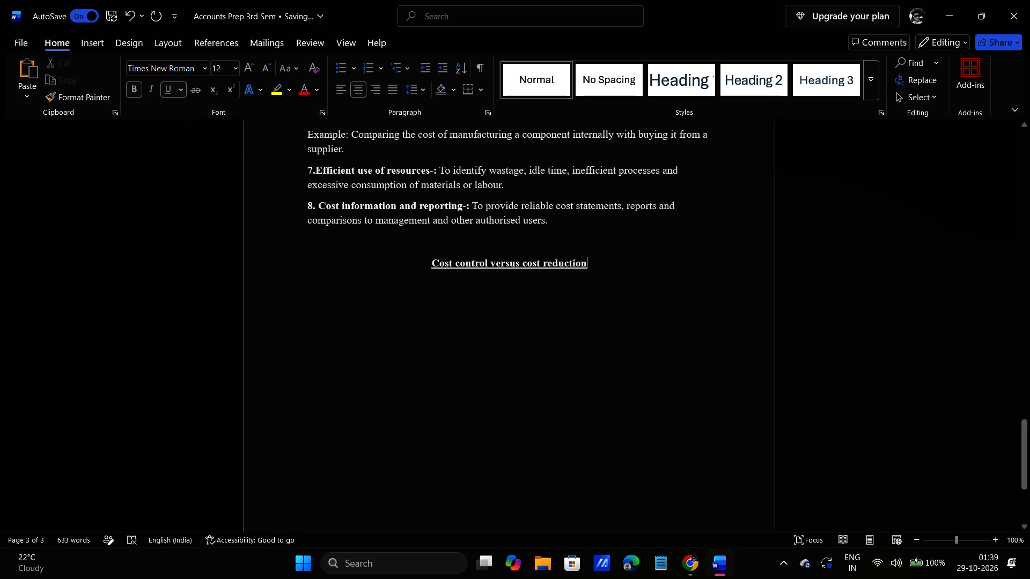
key("Return")
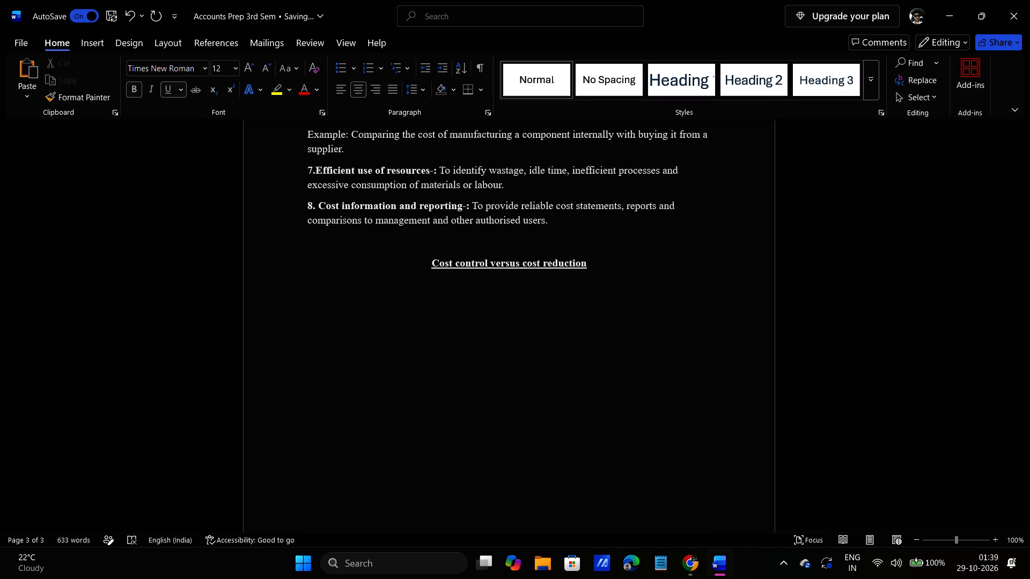
key("BackSpace")
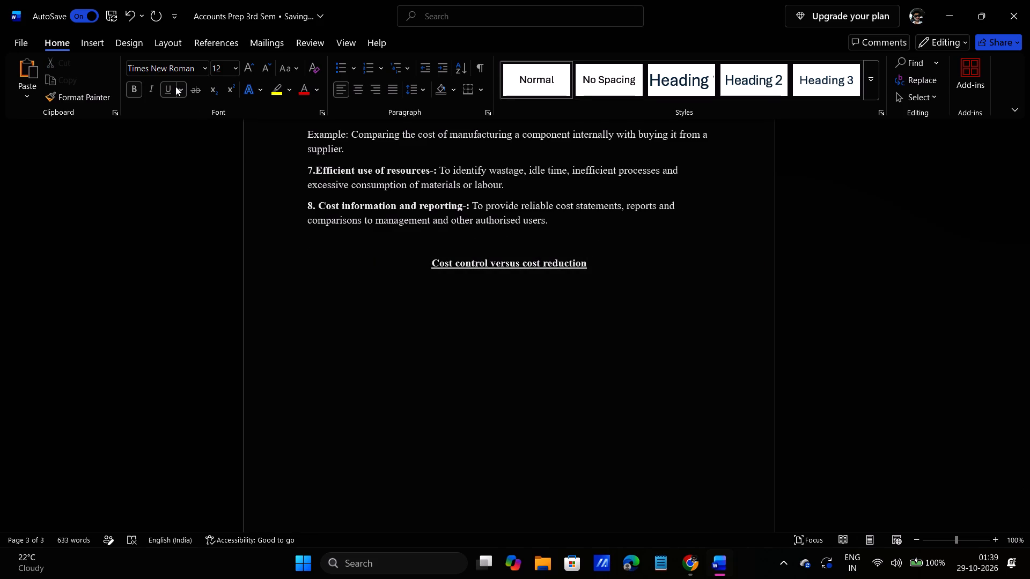
left_click(175, 86)
left_click(134, 86)
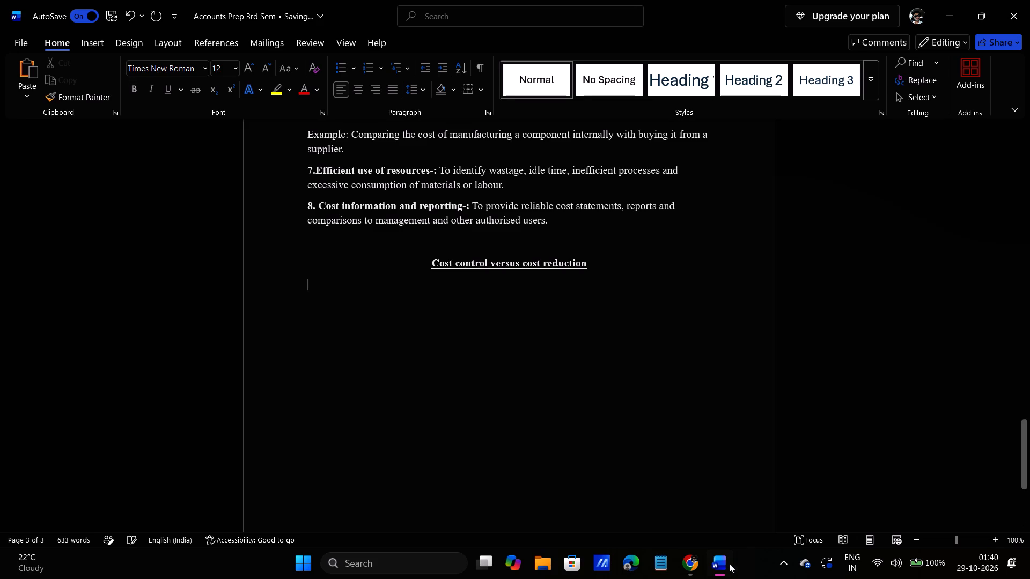
Copy the Basis, Cost control and Cost reduction comparison table from ChatGPT in Chrome and paste it below the heading in Word.
left_click(693, 565)
scroll(490, 264, "down", 1)
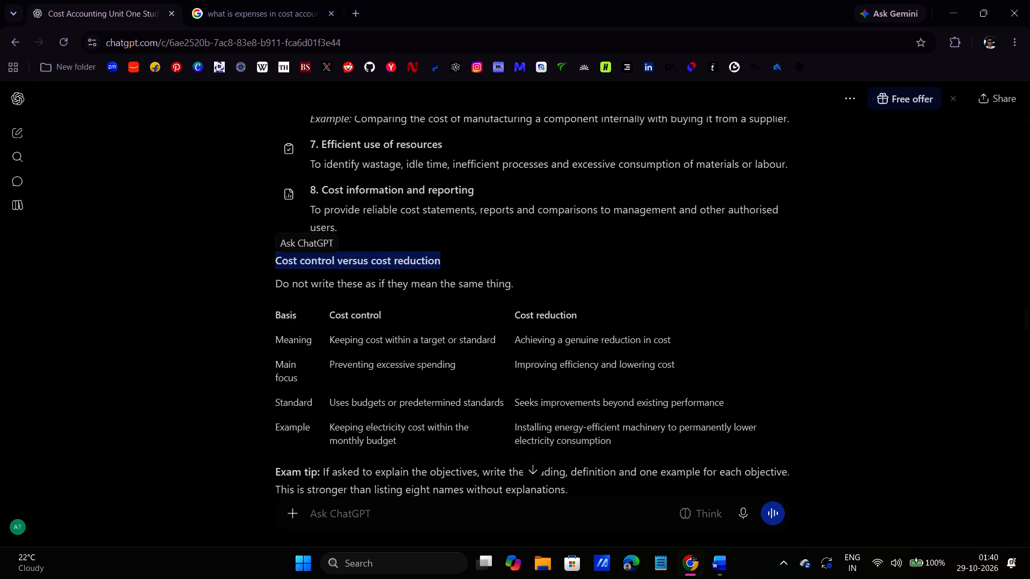
scroll(490, 264, "down", 1)
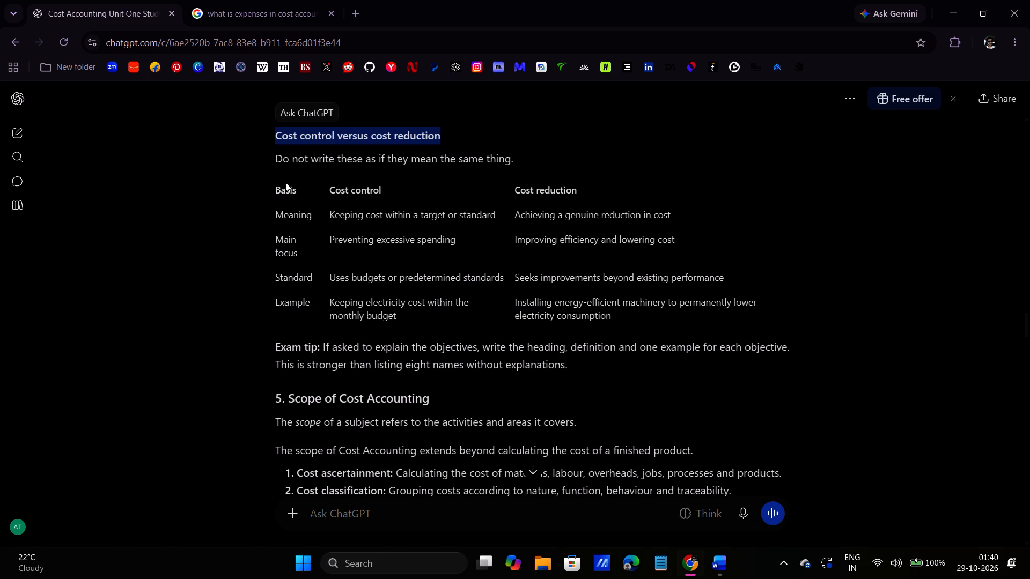
left_click_drag(265, 177, 721, 344)
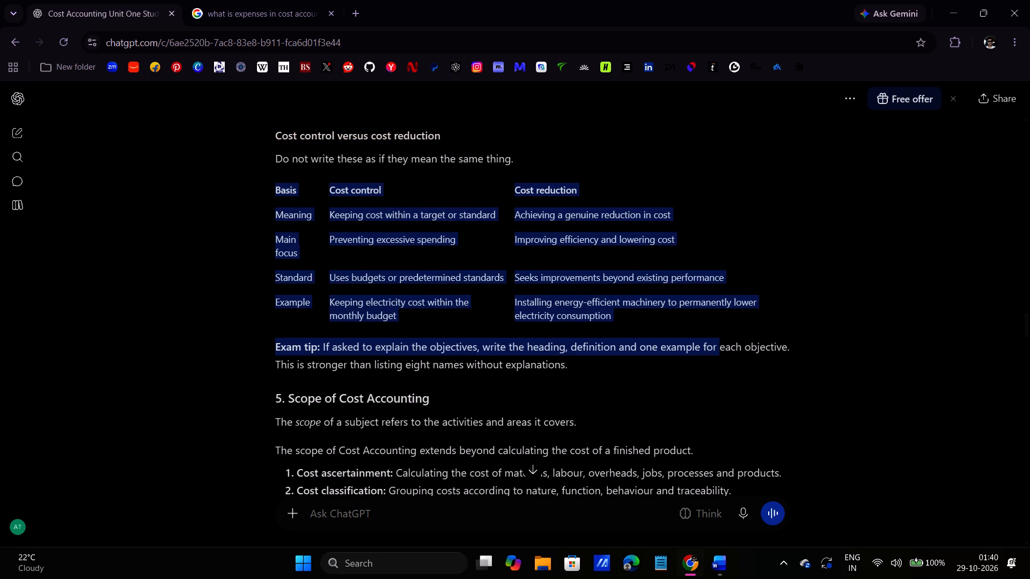
left_click_drag(721, 344, 722, 318)
key("ctrl+c")
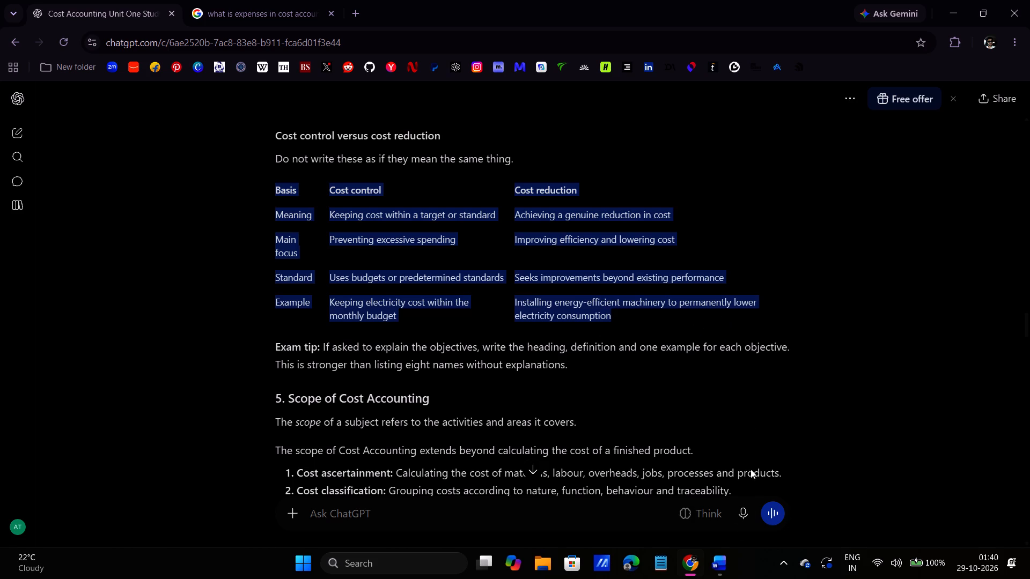
left_click(719, 562)
key("ctrl+v")
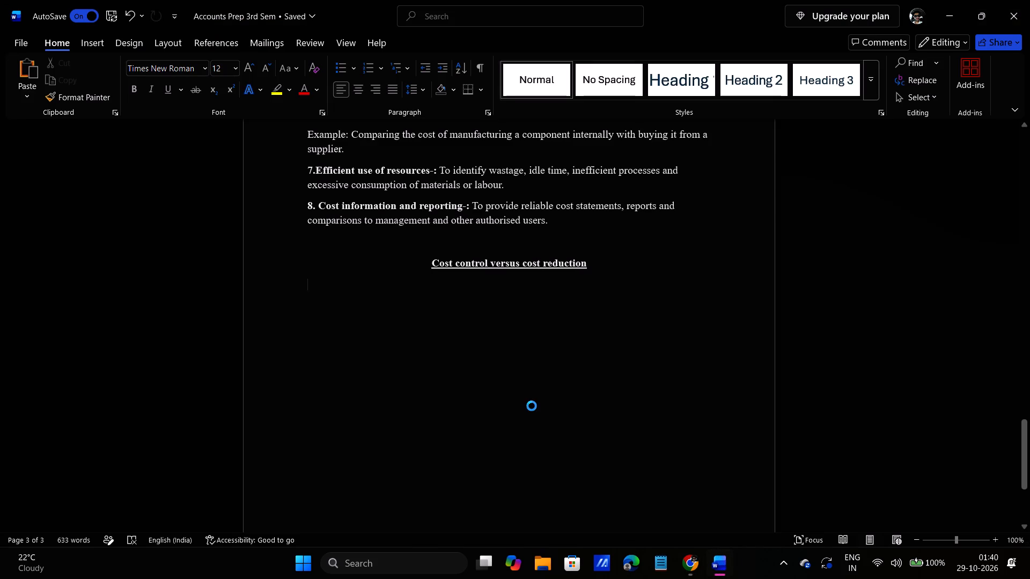
Apply all borders to the whole cost control versus cost reduction table.
left_click(303, 272)
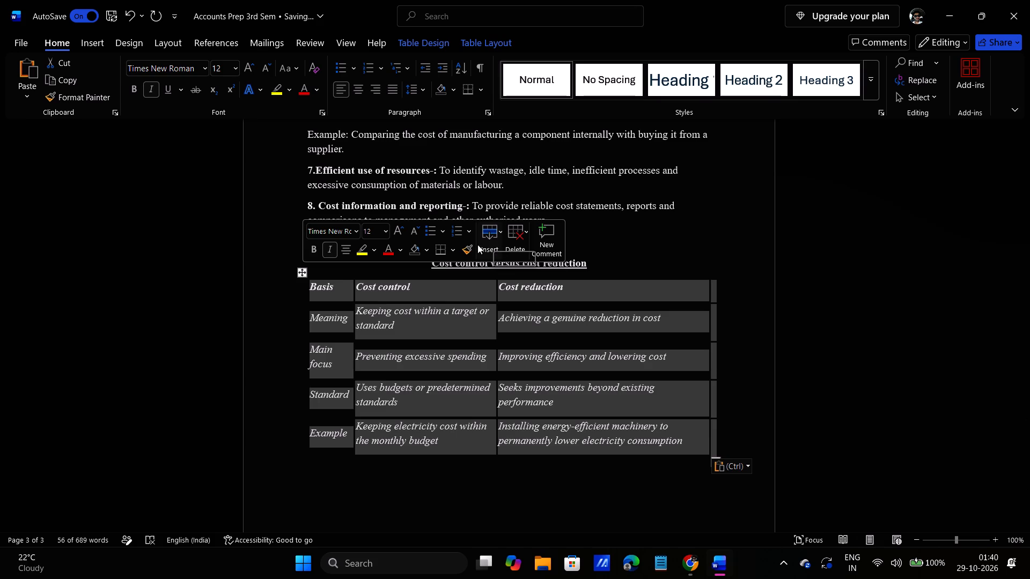
left_click(454, 248)
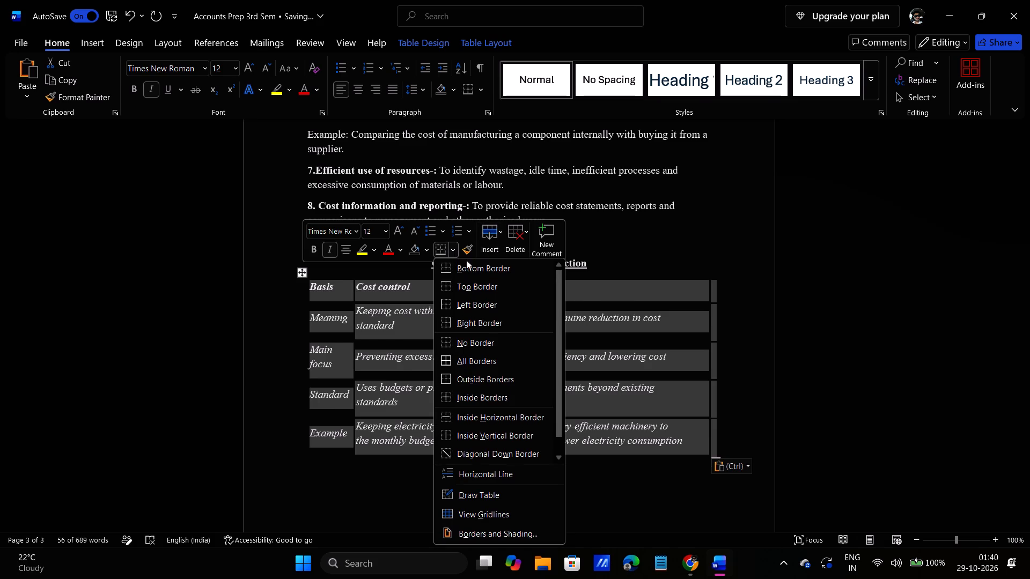
left_click(482, 363)
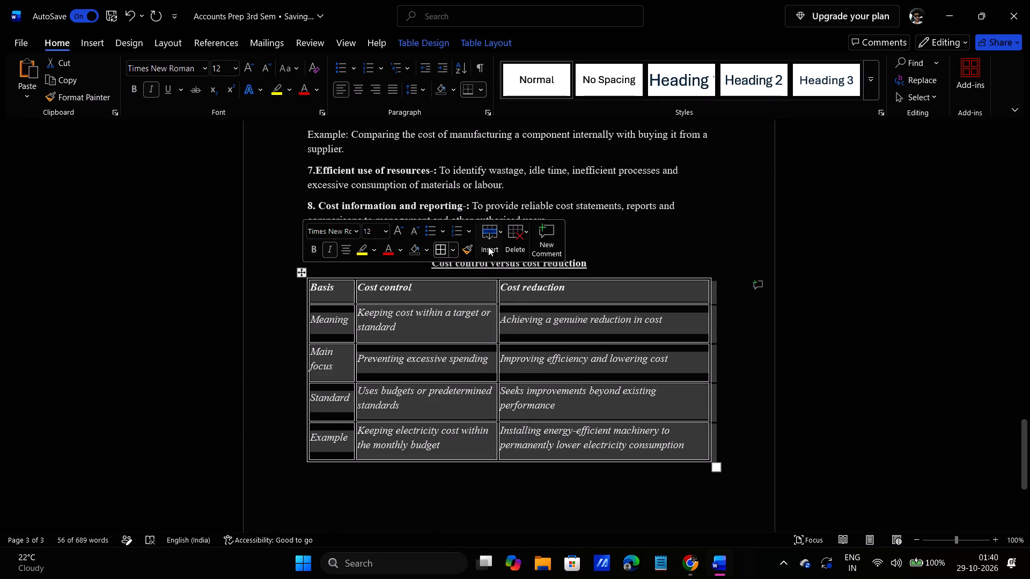
left_click(452, 249)
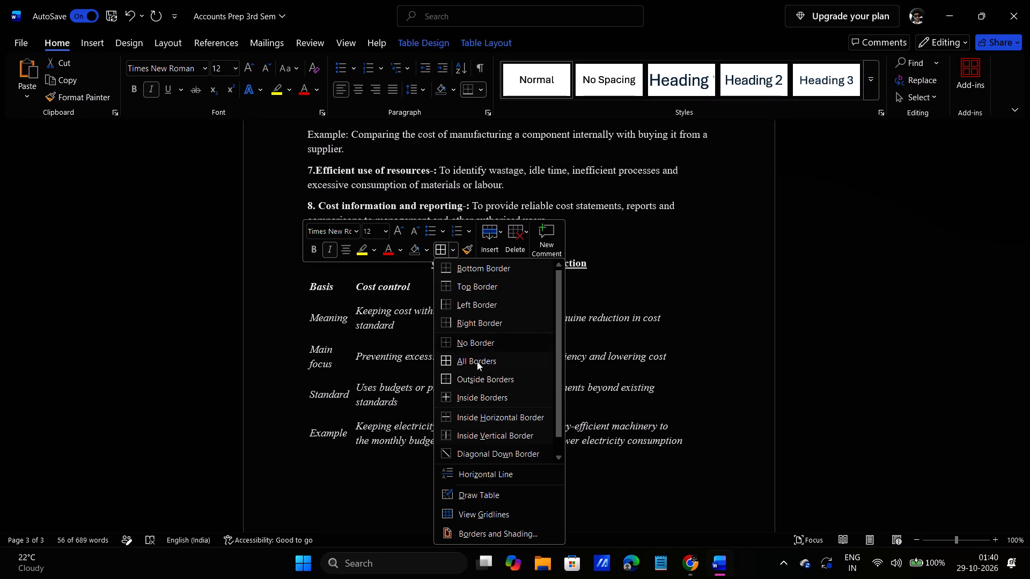
left_click(477, 361)
left_click(642, 248)
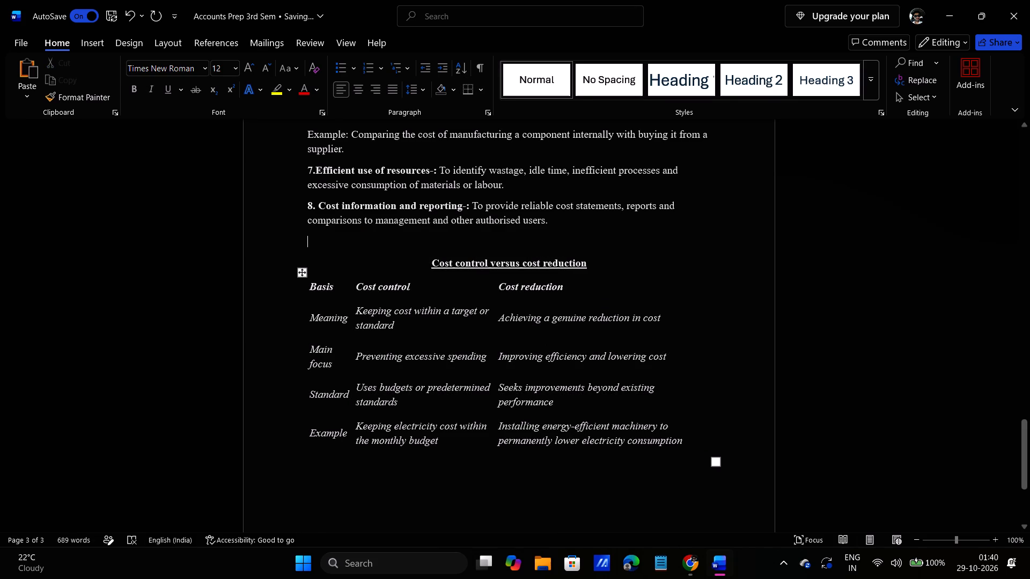
left_click(613, 295)
left_click(307, 273)
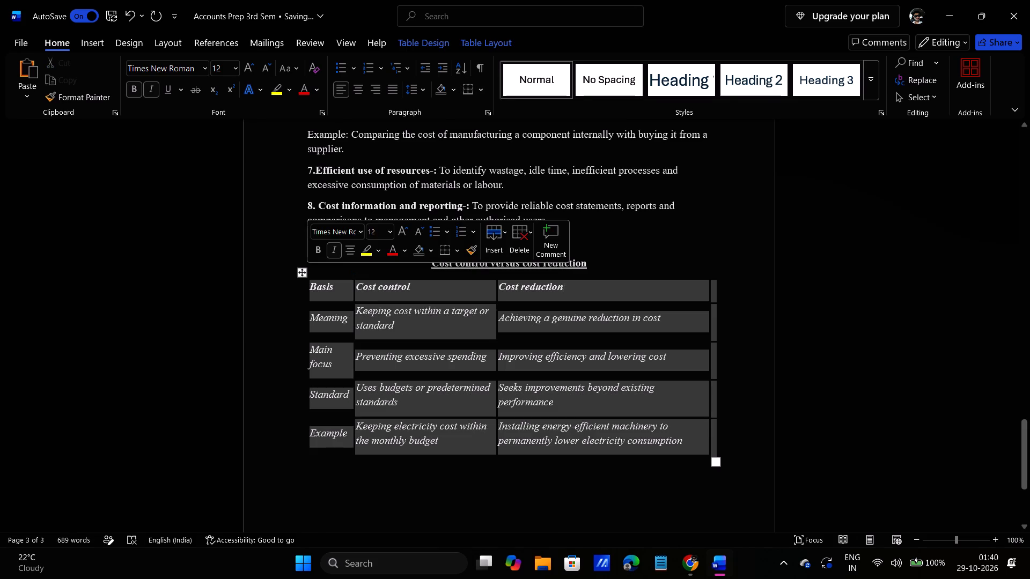
left_click(456, 247)
left_click(479, 355)
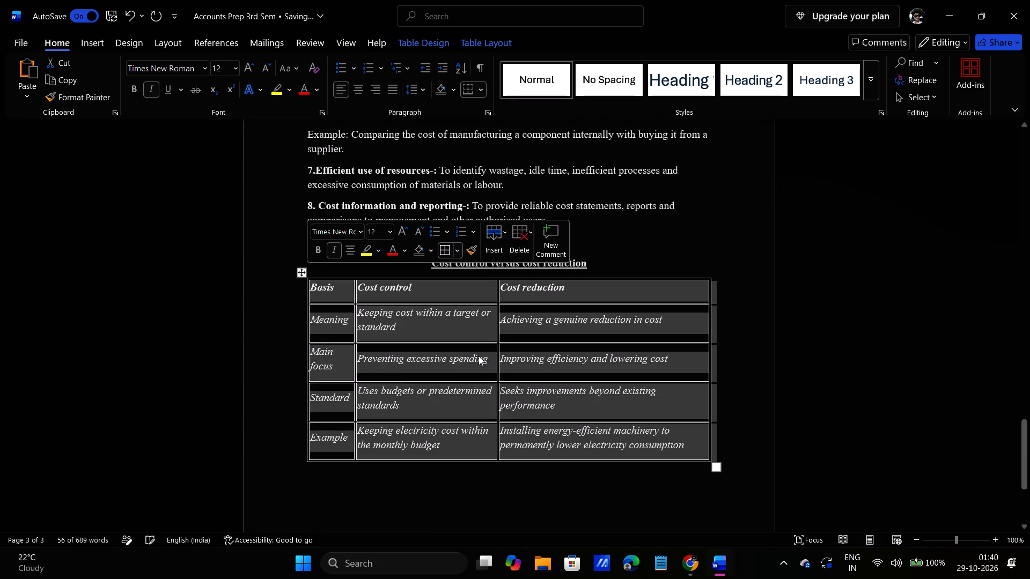
Centre all the text in the comparison table, make it bold and remove its italics.
left_click(318, 253)
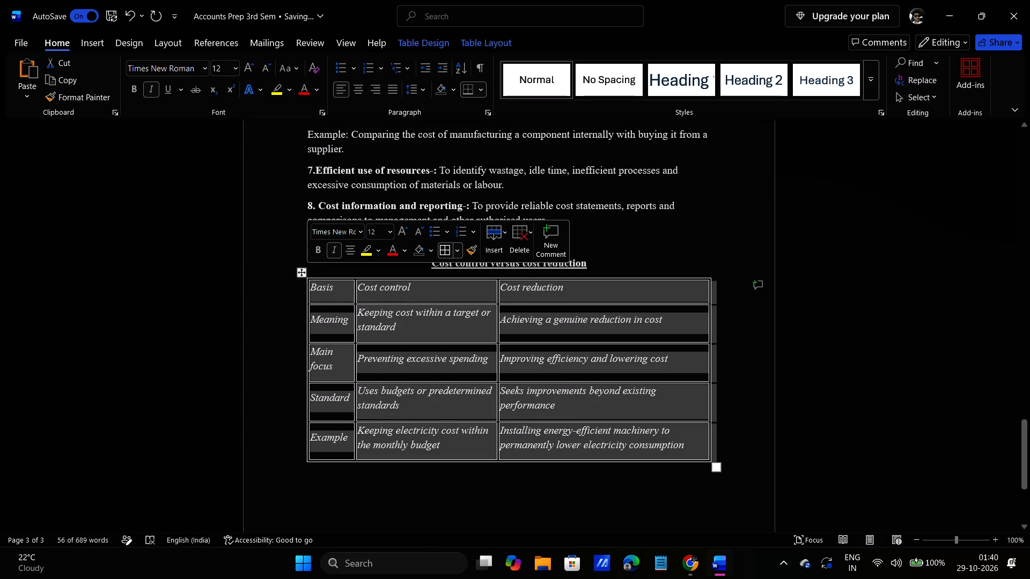
left_click(687, 233)
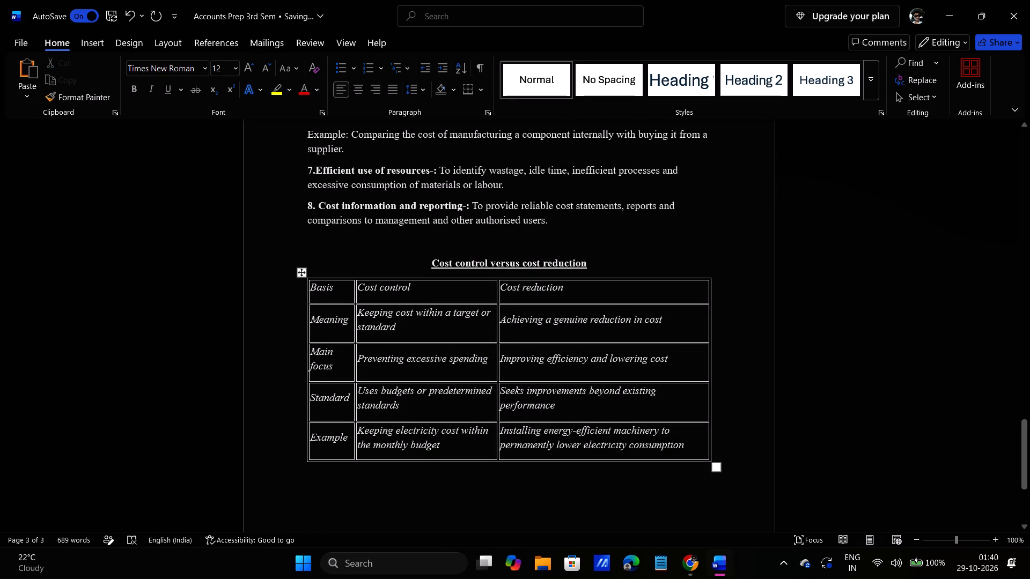
left_click_drag(311, 287, 648, 440)
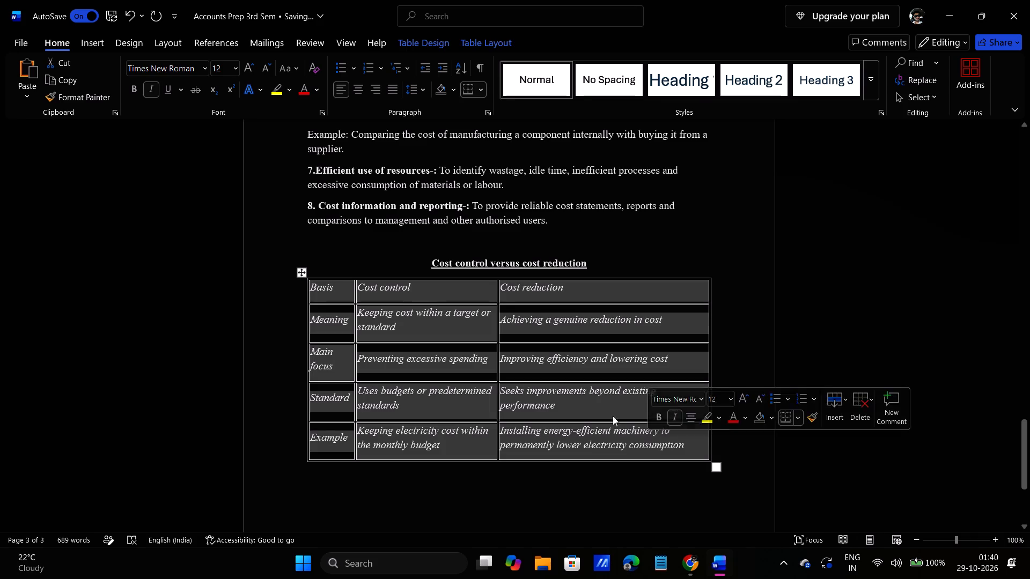
left_click(358, 94)
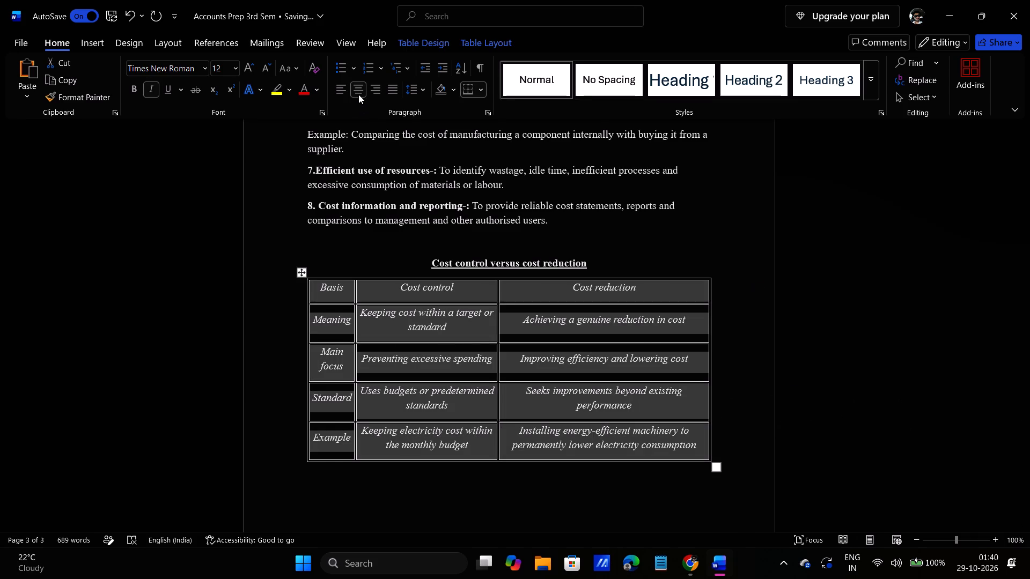
left_click(136, 90)
left_click(150, 91)
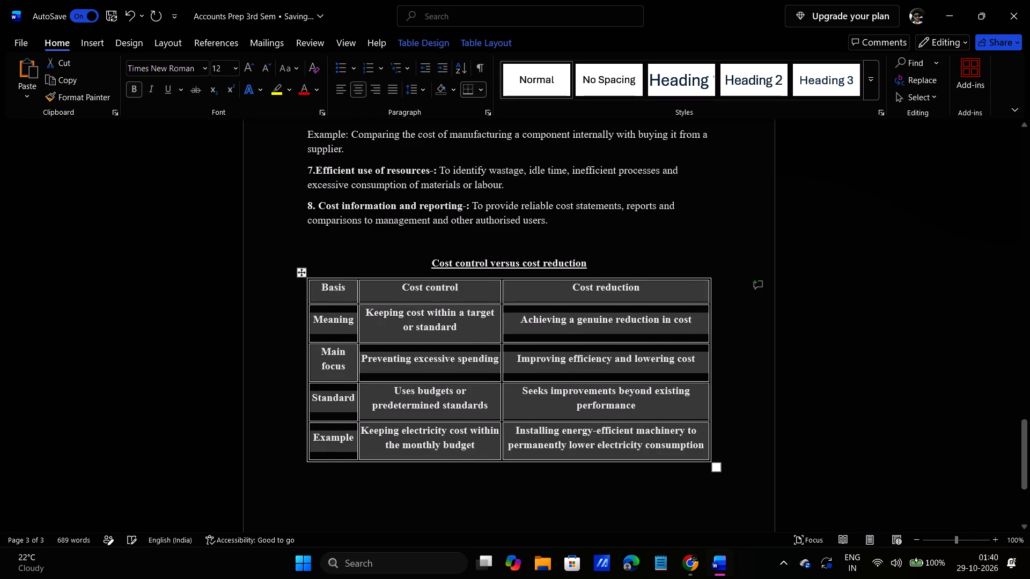
left_click(284, 202)
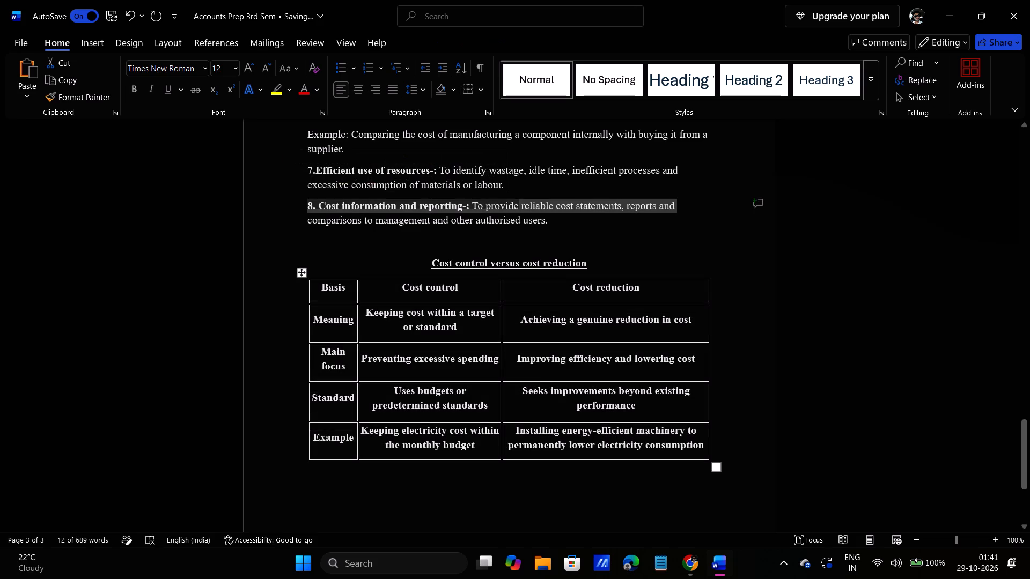
Remove the bold formatting from the Cost control and Cost reduction entries in the Meaning through Example rows.
left_click_drag(364, 312, 639, 435)
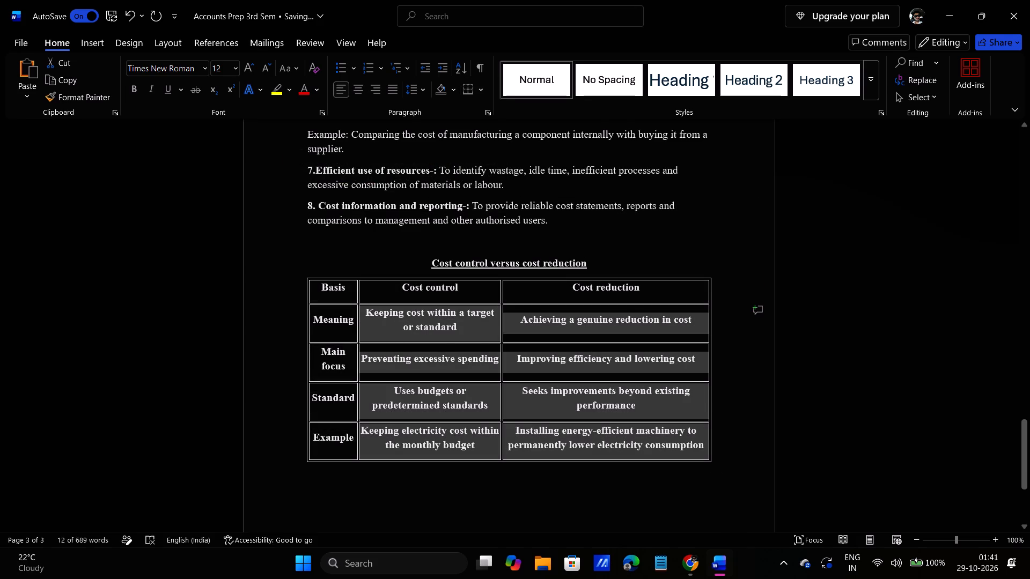
left_click_drag(639, 435, 640, 436)
left_click(135, 89)
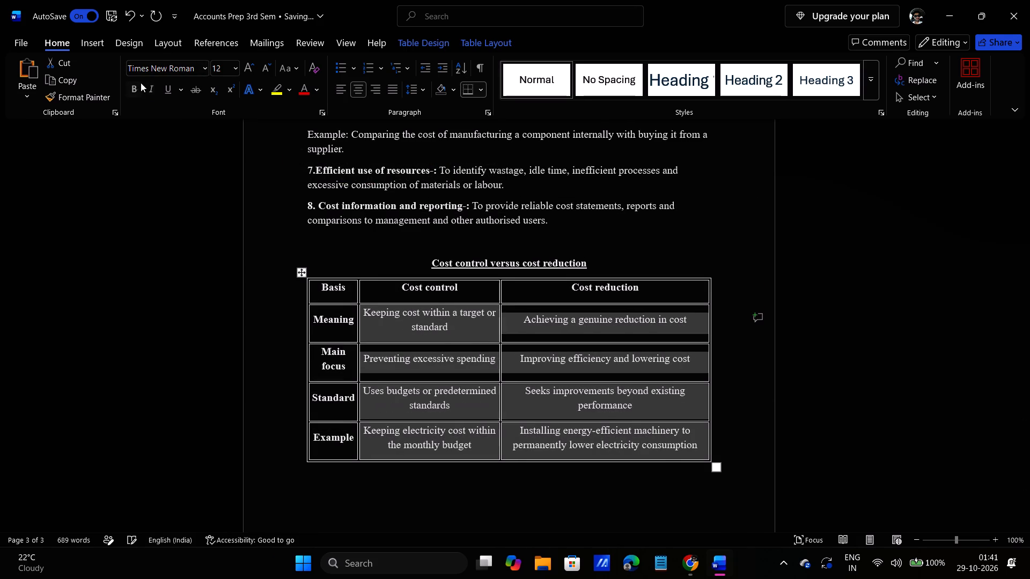
left_click(267, 232)
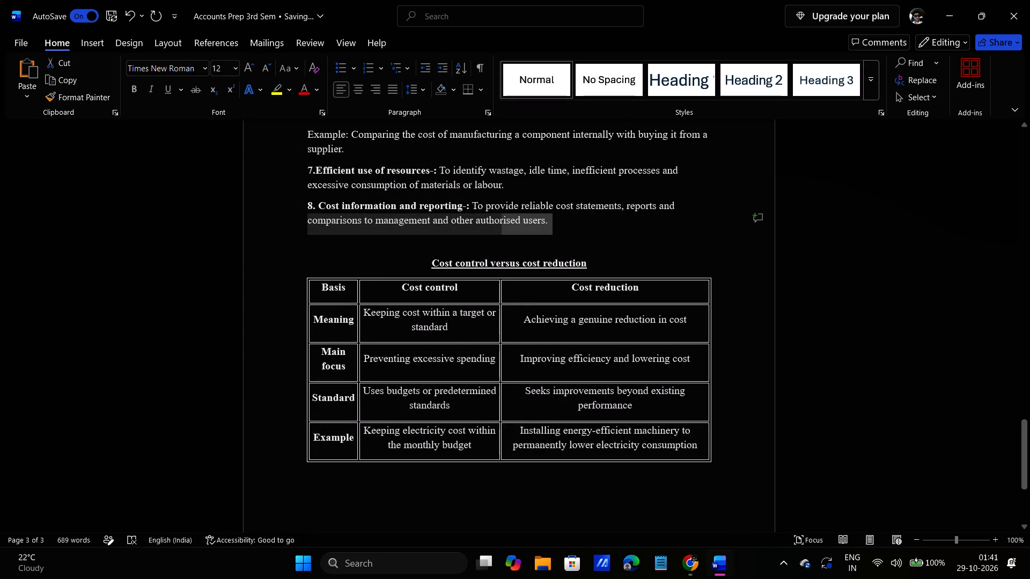
left_click(173, 288)
left_click(736, 259)
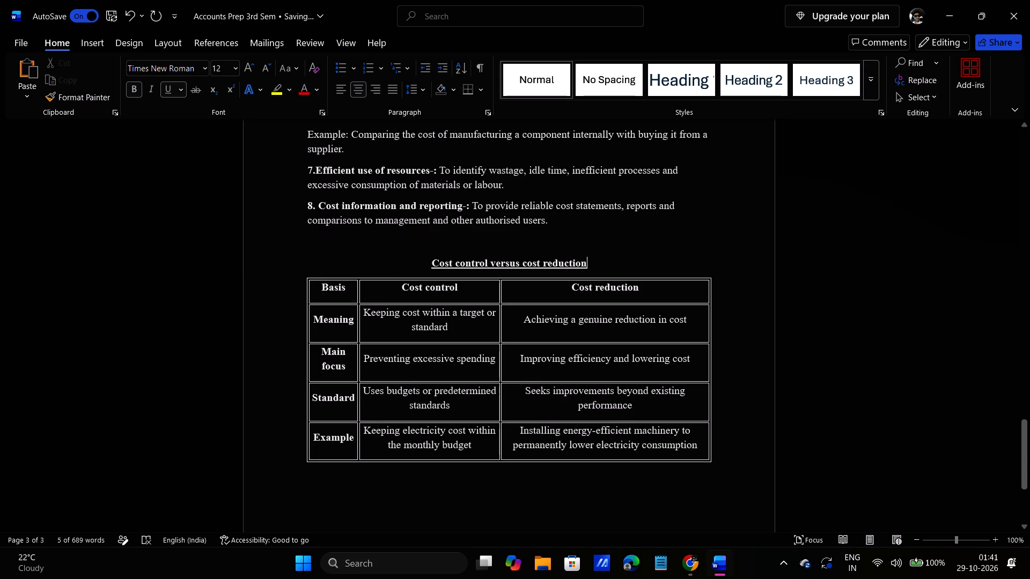
Start a new line below the comparison table, leaving one blank line, and turn off italics.
scroll(739, 263, "down", 1)
scroll(725, 381, "down", 2)
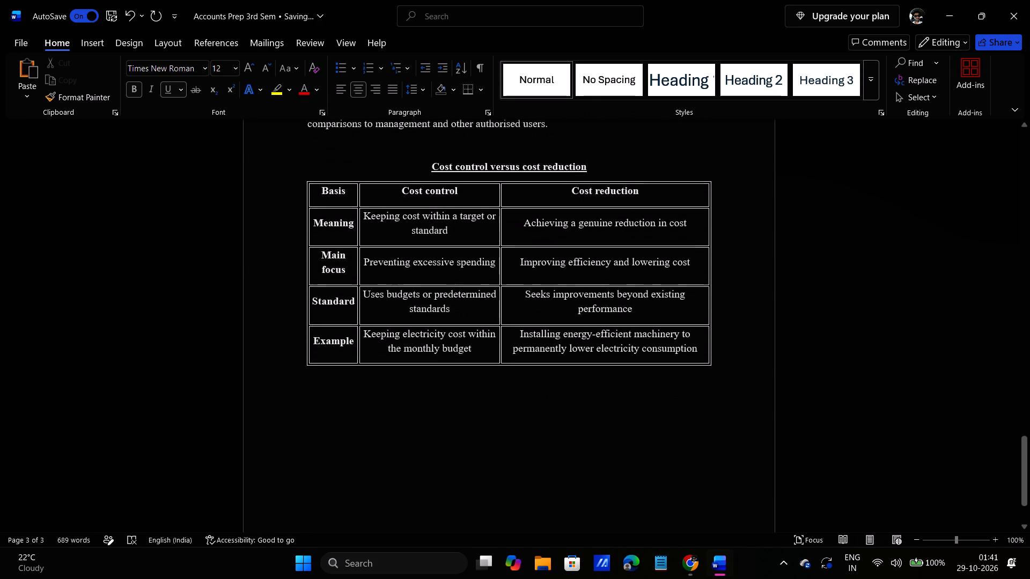
left_click(674, 436)
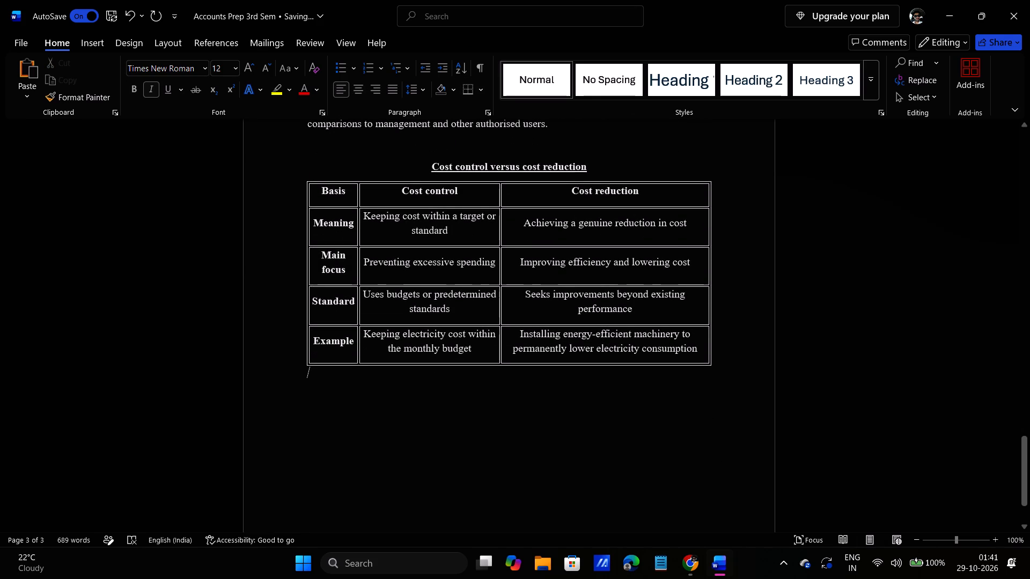
key("Return")
left_click(144, 86)
left_click(680, 565)
left_click(565, 376)
scroll(565, 377, "down", 1)
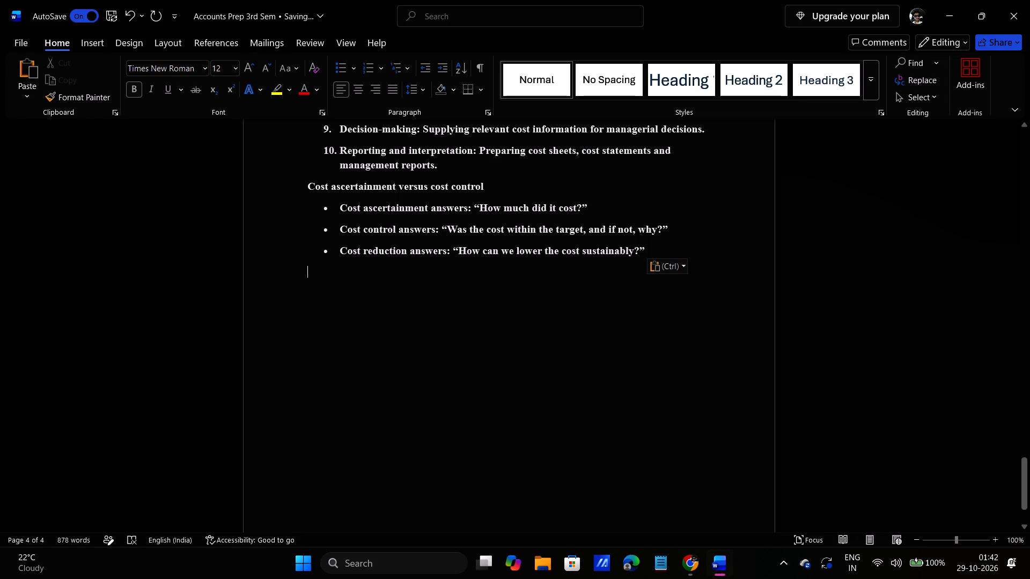
Insert a blank, unnumbered line between point 10 and the "Cost ascertainment versus cost control" heading.
left_click(466, 176)
key("Return")
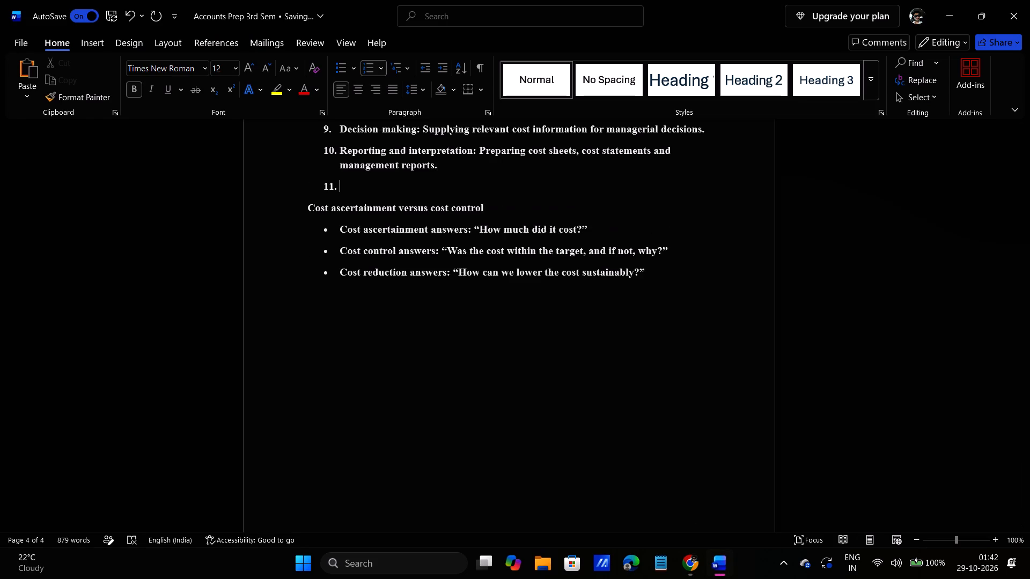
key("BackSpace")
key("BackSpace")
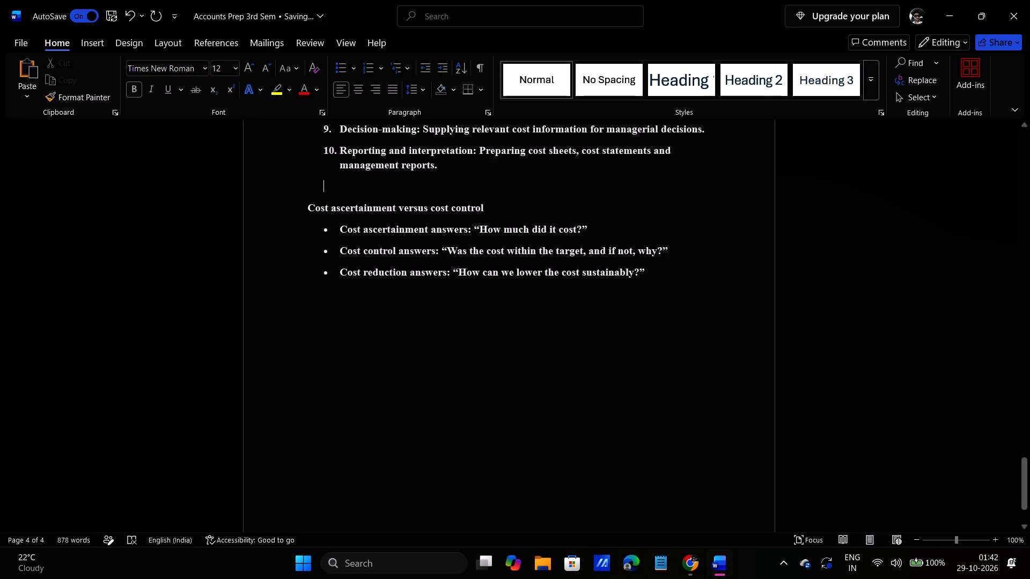
Remove the bold formatting from the three bullets under "Cost ascertainment versus cost control".
left_click_drag(340, 226, 630, 274)
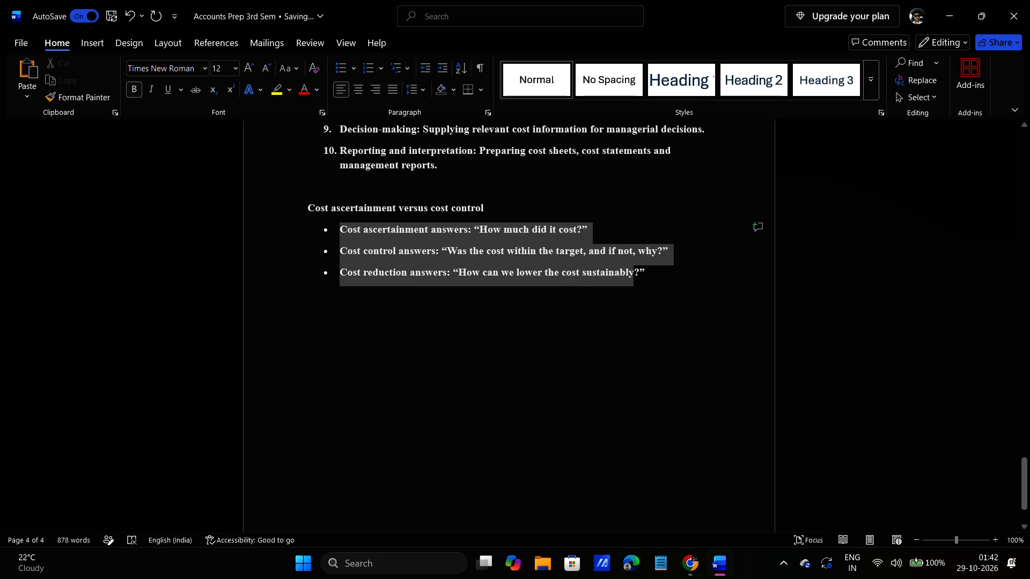
left_click_drag(630, 274, 647, 274)
left_click(134, 87)
Remove the bold formatting from the two introductory sentences and all ten points under "Scope of Cost Accounting".
scroll(470, 174, "up", 3)
left_click(546, 207)
scroll(546, 207, "up", 6)
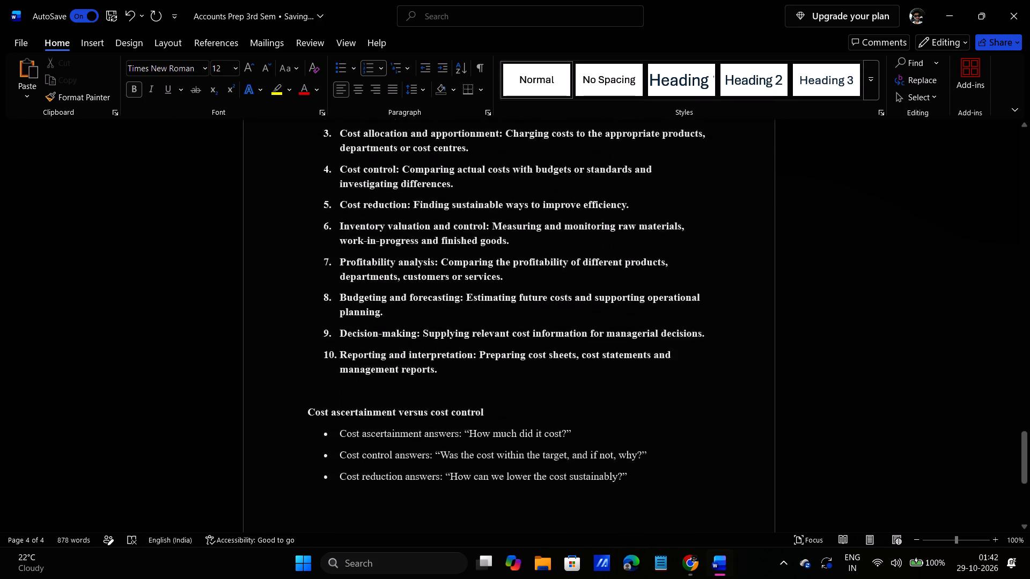
scroll(546, 207, "up", 9)
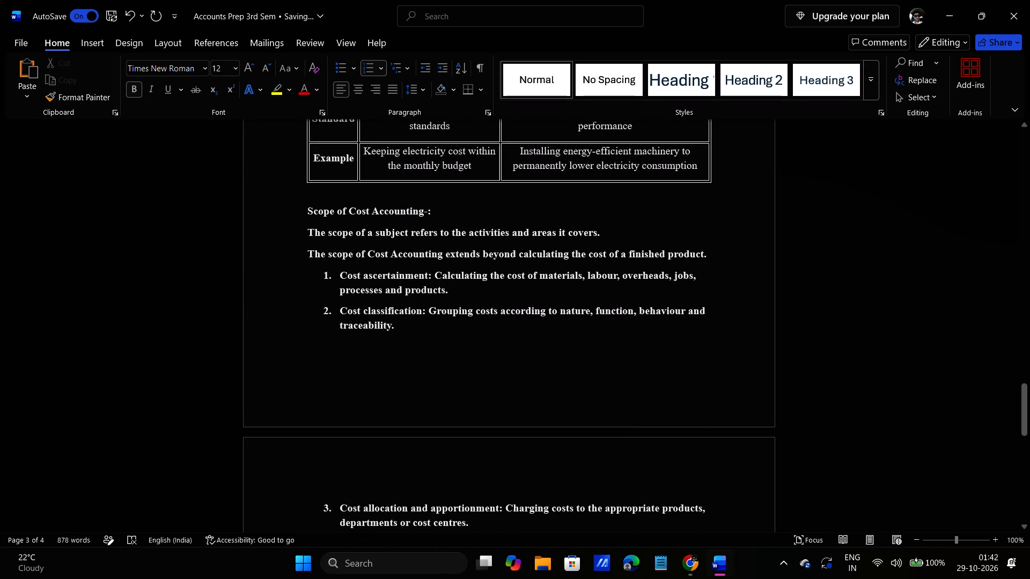
left_click_drag(303, 234, 479, 533)
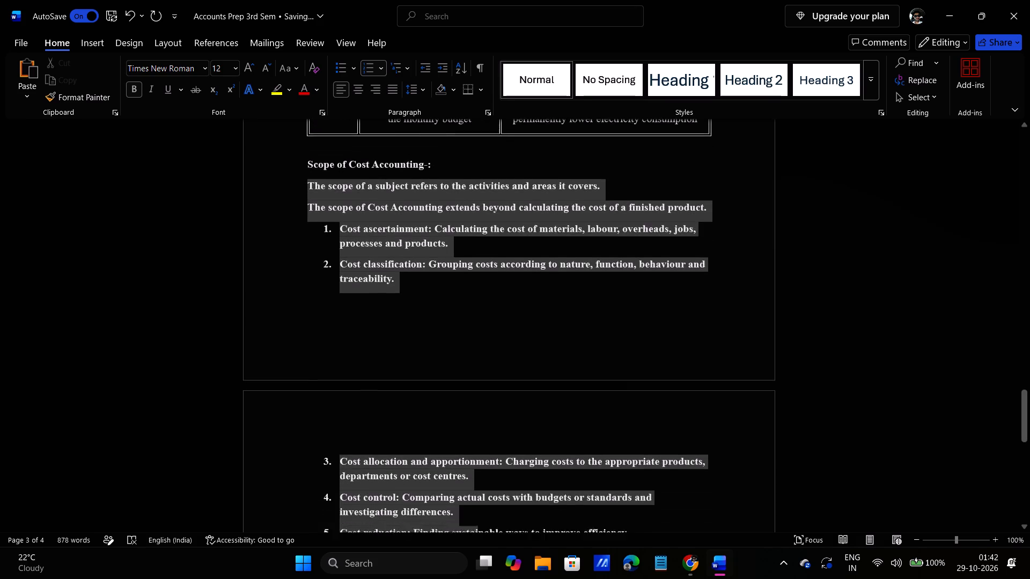
left_click_drag(479, 533, 480, 429)
left_click(134, 87)
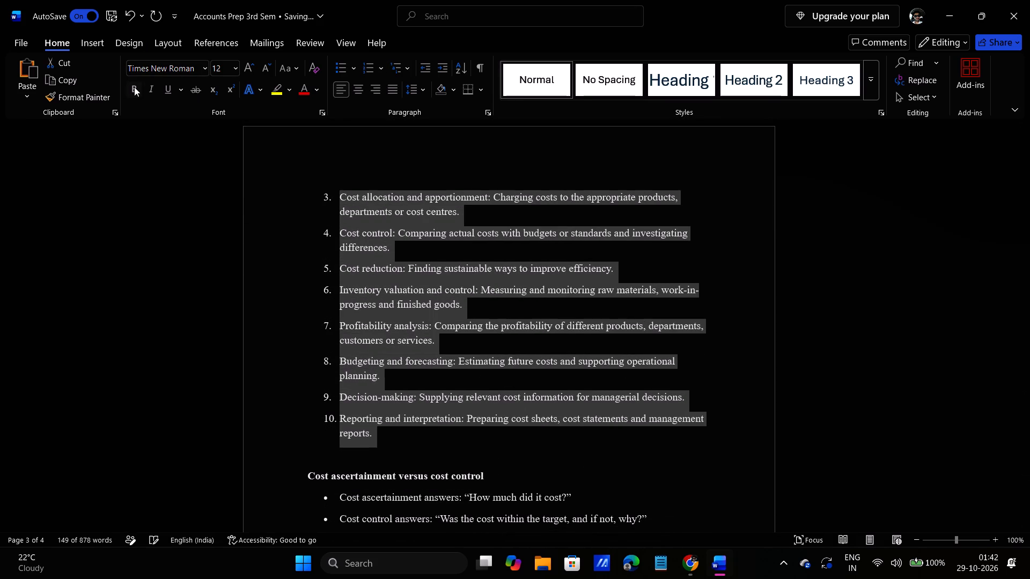
left_click(256, 206)
Bold the lead terms of points 1 to 3: Cost ascertainment, Cost classification, and Cost allocation and apportionment.
scroll(296, 183, "up", 7)
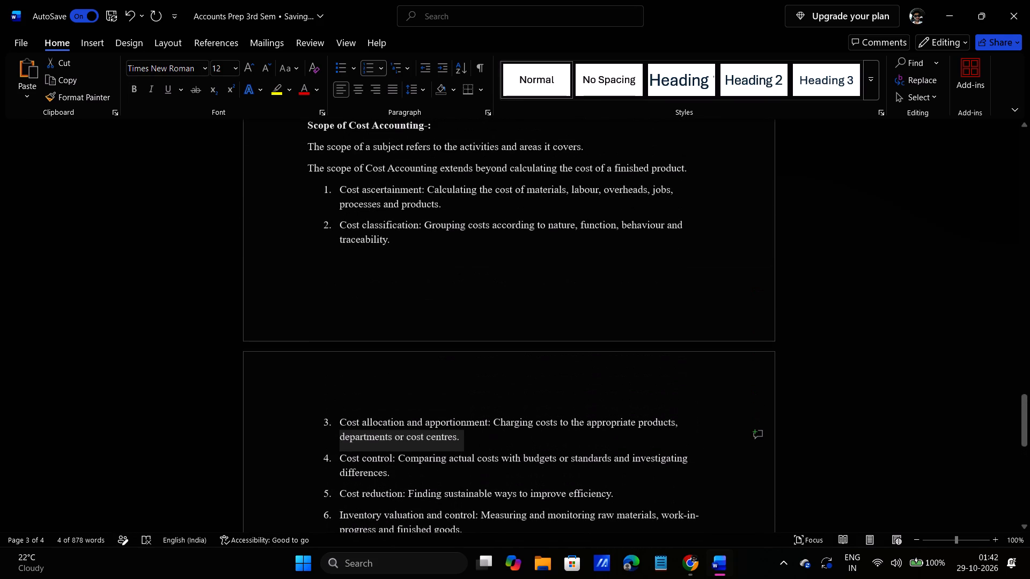
left_click_drag(339, 187, 426, 185)
left_click(136, 85)
left_click_drag(336, 224, 336, 223)
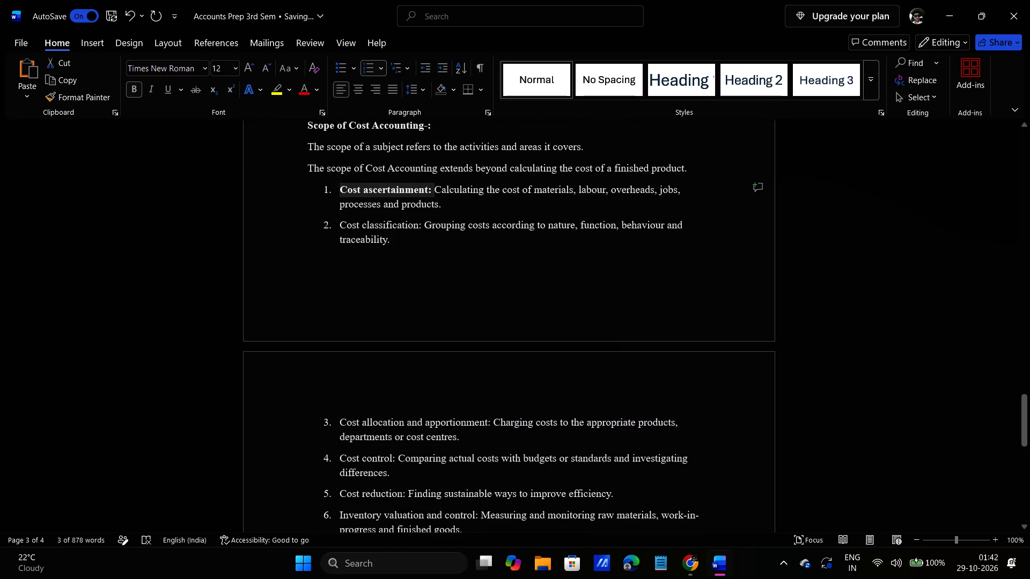
left_click_drag(336, 223, 420, 225)
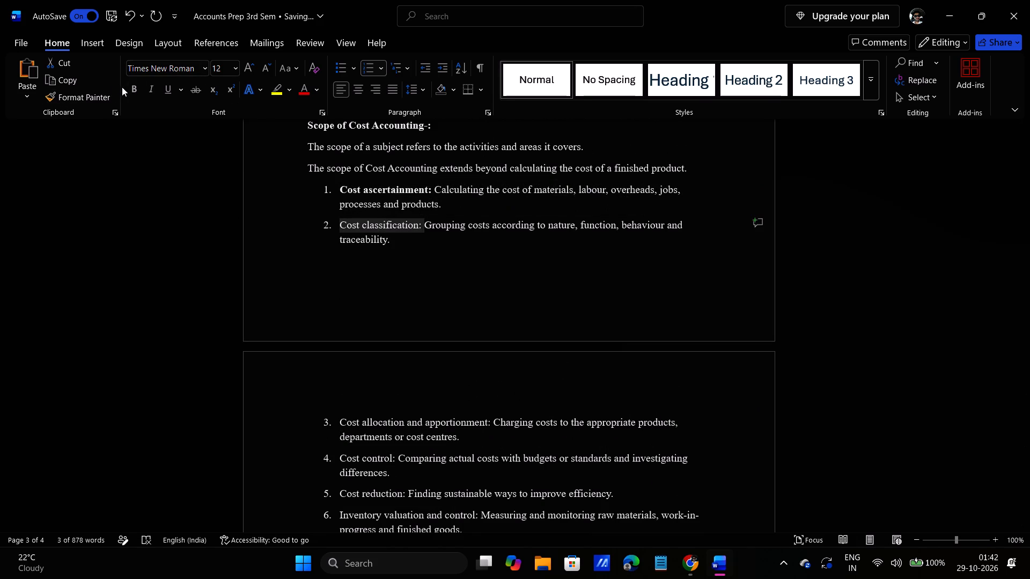
left_click(135, 87)
scroll(427, 222, "down", 4)
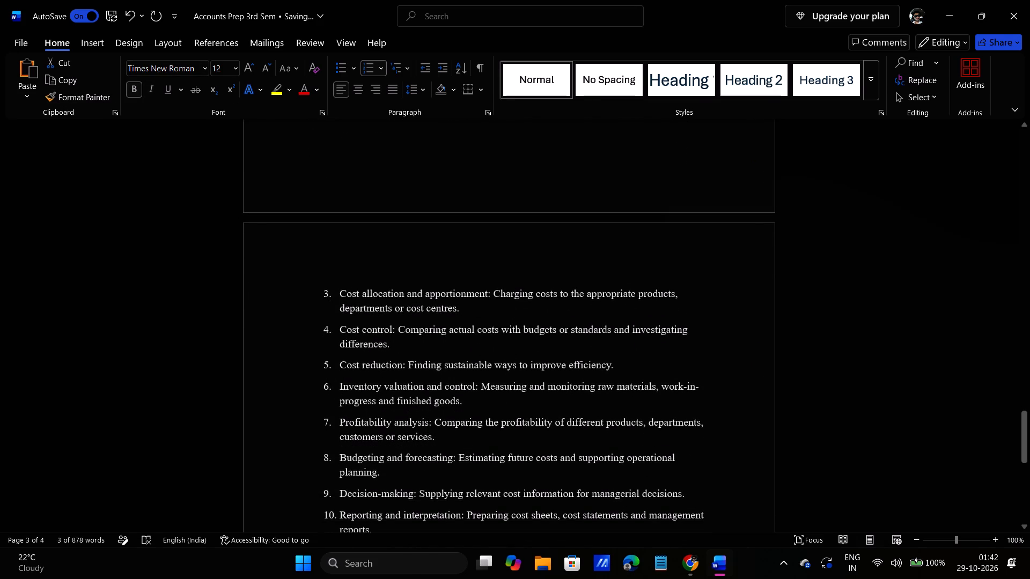
left_click_drag(337, 295, 470, 295)
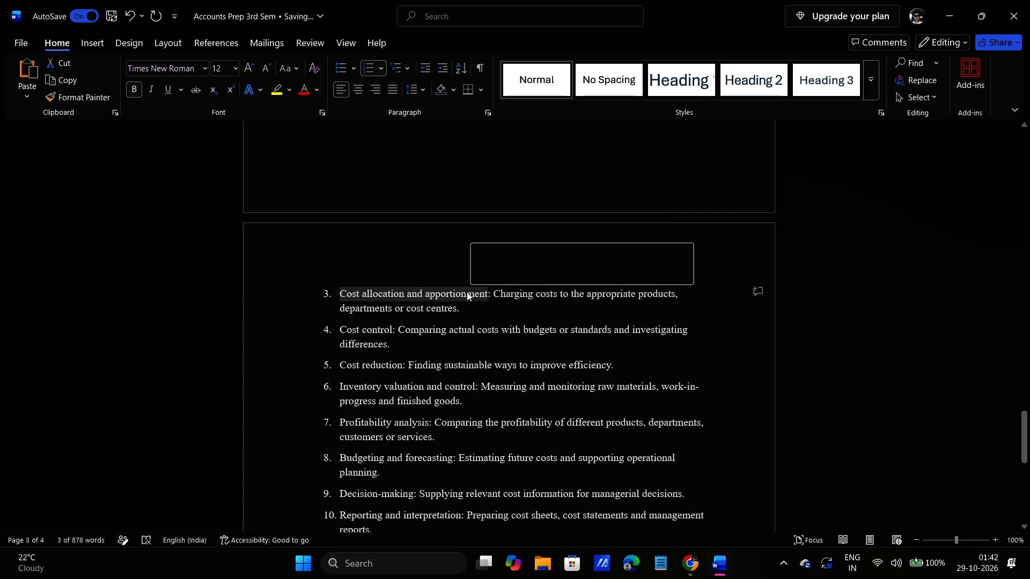
left_click(138, 91)
Bold the lead terms of points 4 to 6: Cost control, Cost reduction, and Inventory valuation and control.
scroll(364, 214, "down", 3)
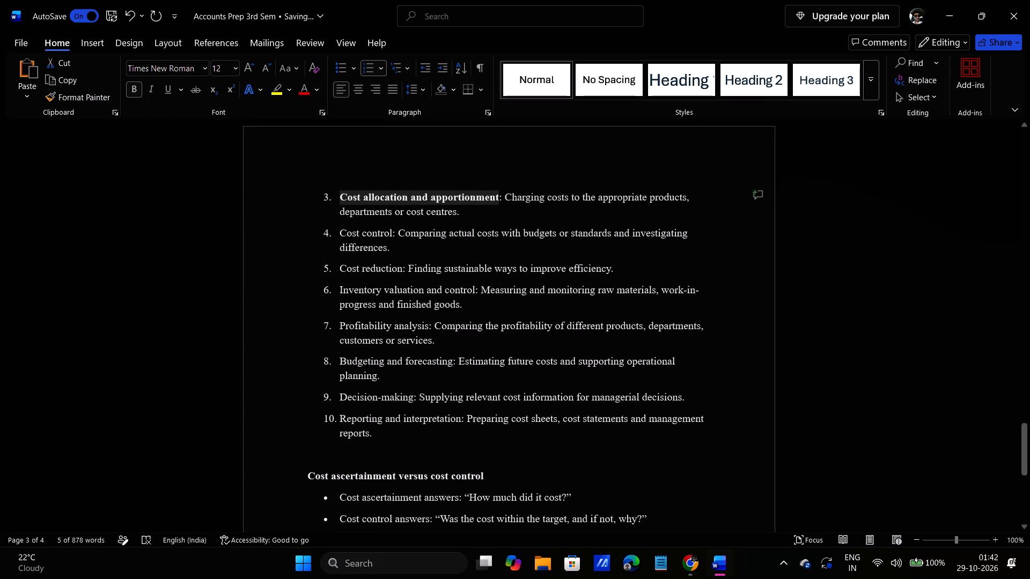
left_click_drag(337, 233, 520, 237)
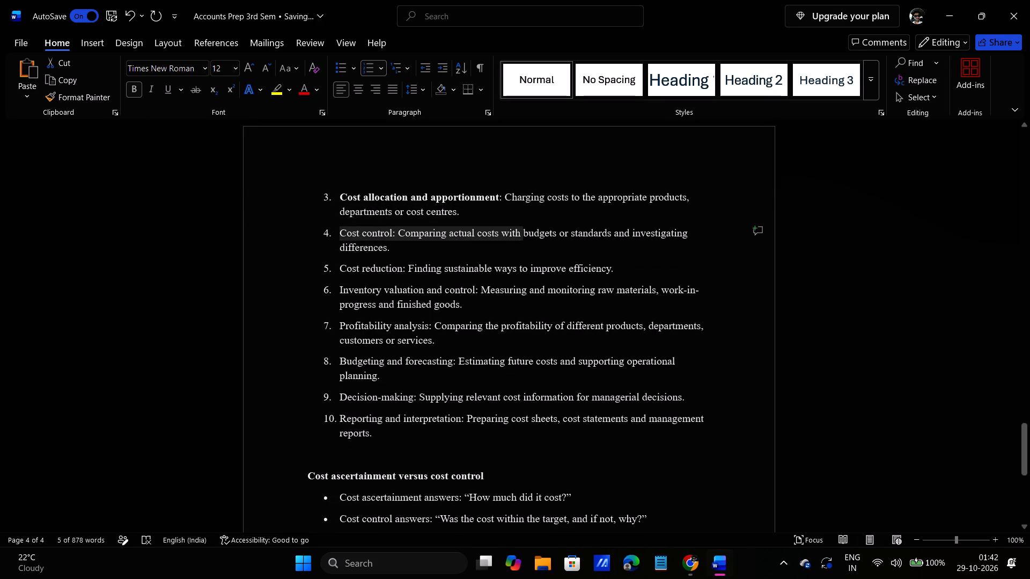
left_click_drag(520, 237, 528, 239)
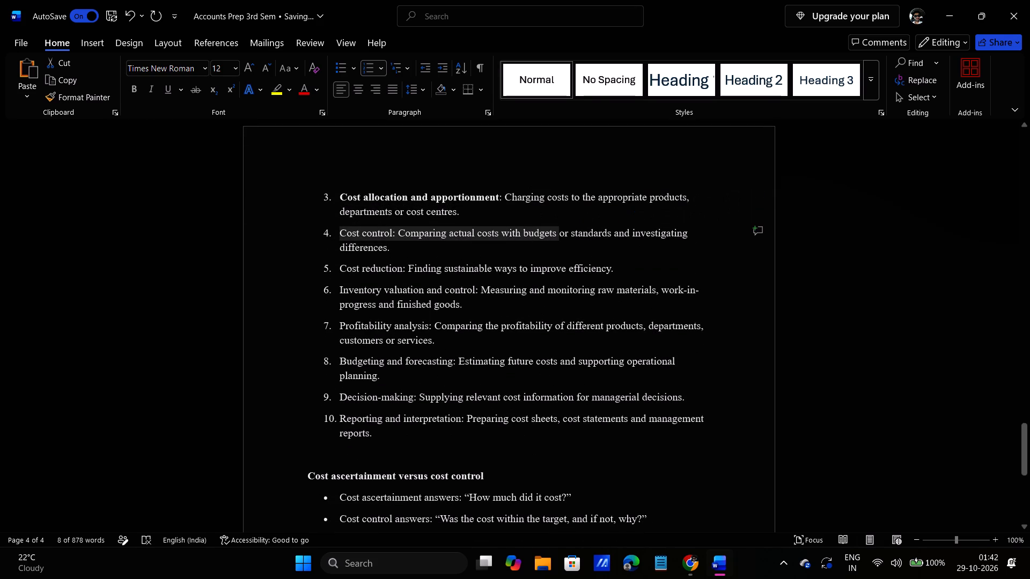
left_click(393, 224)
left_click_drag(396, 234, 347, 236)
left_click(138, 91)
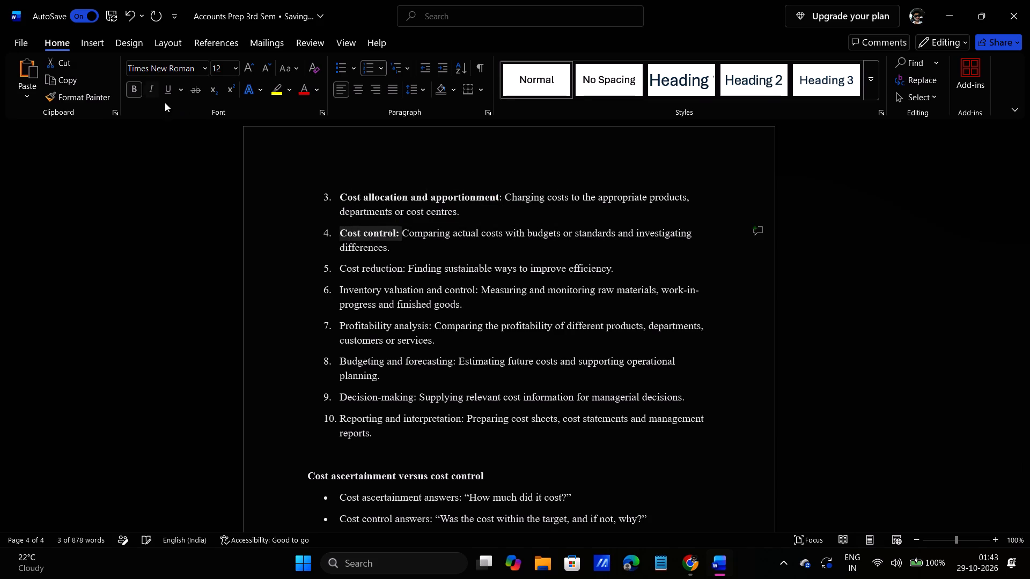
scroll(398, 181, "down", 1)
left_click_drag(407, 240, 370, 242)
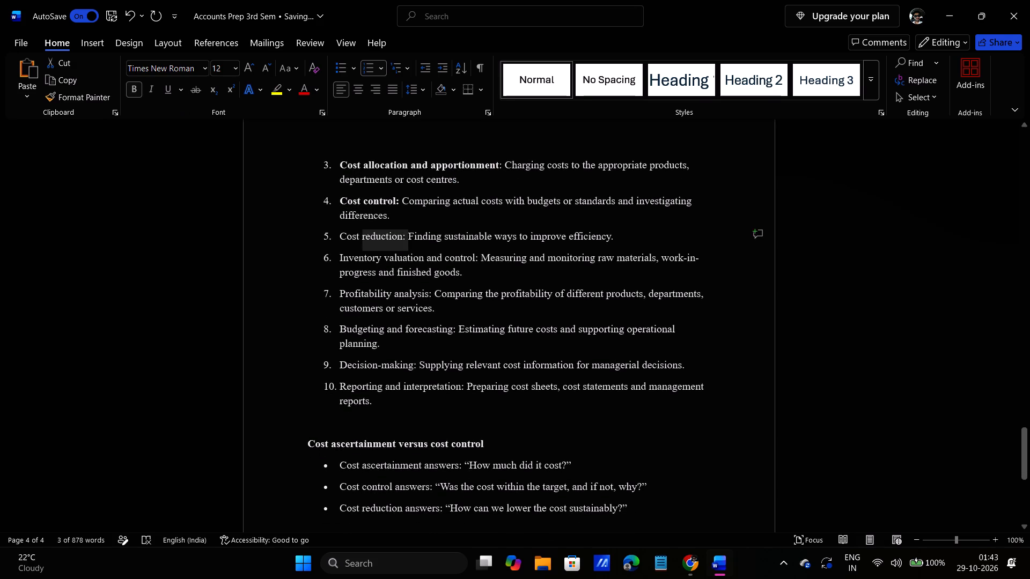
left_click_drag(370, 242, 352, 242)
left_click(134, 94)
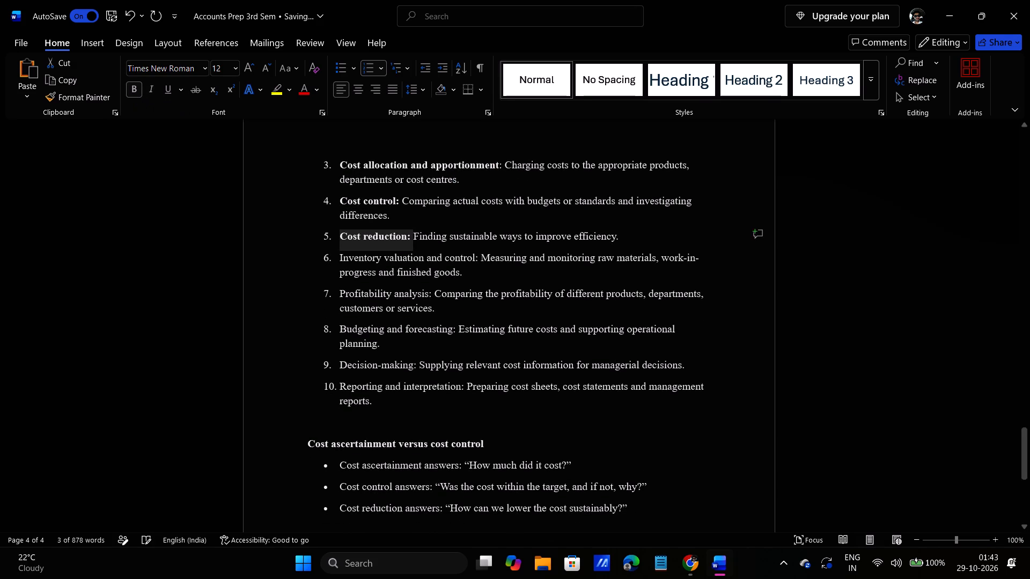
scroll(366, 159, "down", 2)
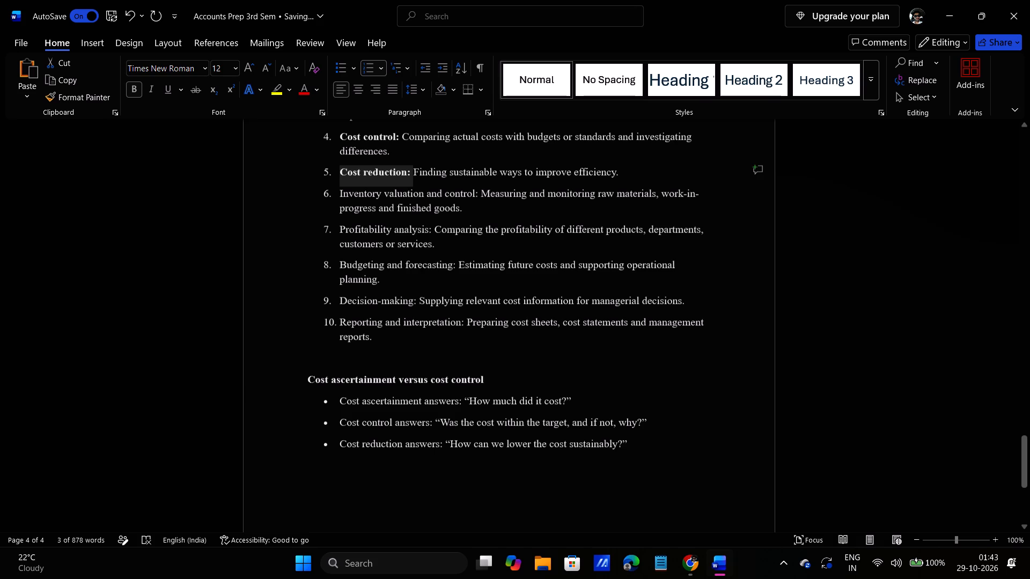
left_click_drag(480, 192, 341, 194)
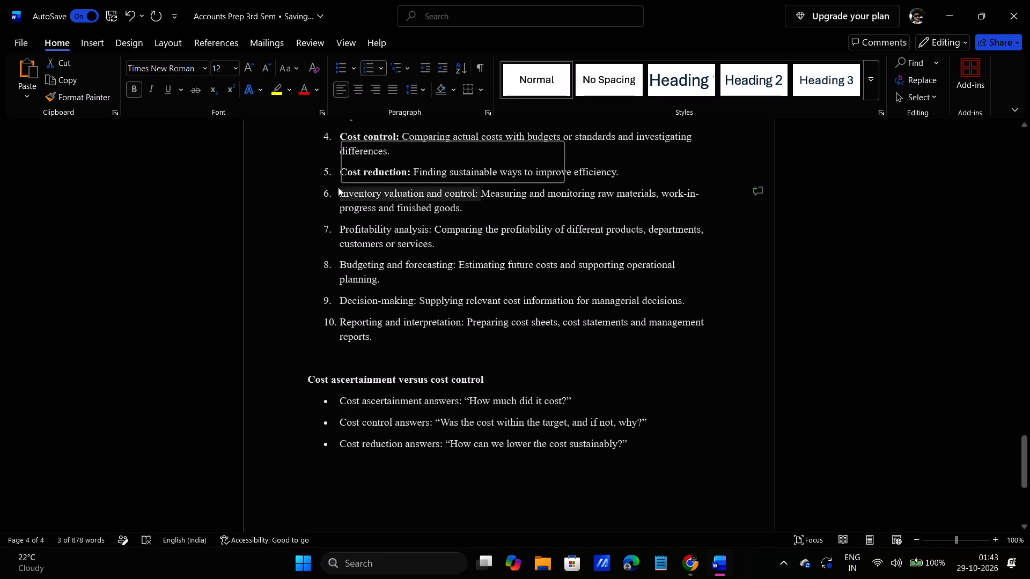
left_click(135, 91)
Bold the lead terms of points 7 to 10: Profitability analysis, Budgeting and forecasting, Decision-making, and Reporting and interpretation.
scroll(456, 161, "down", 1)
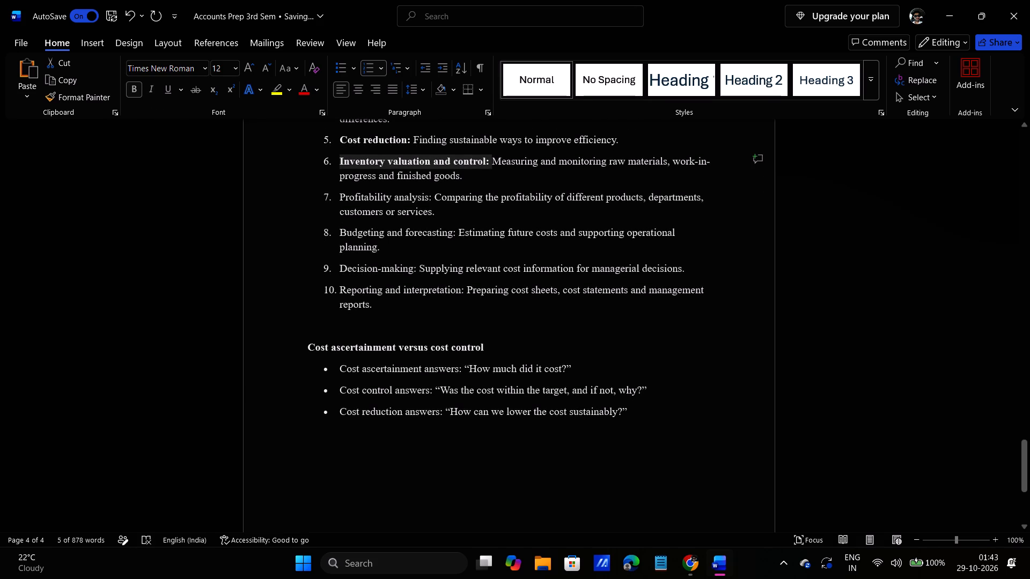
left_click_drag(432, 199, 342, 197)
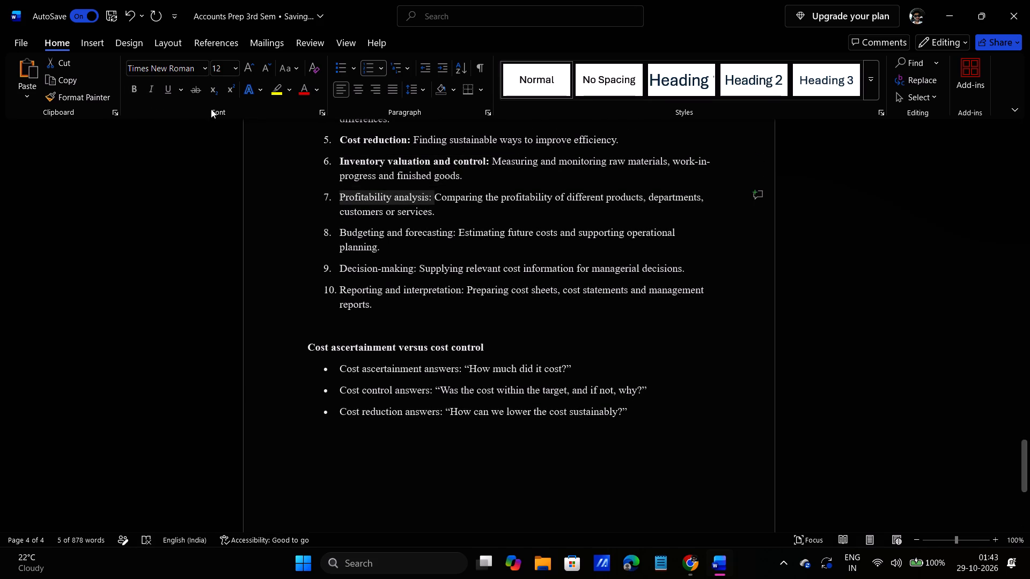
left_click(137, 92)
scroll(512, 225, "down", 1)
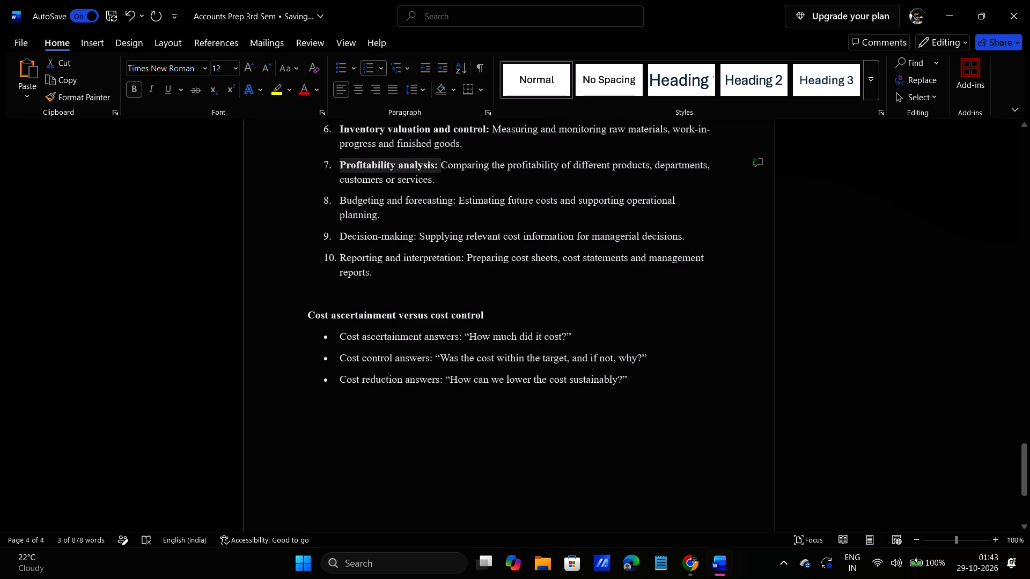
left_click_drag(458, 203, 345, 200)
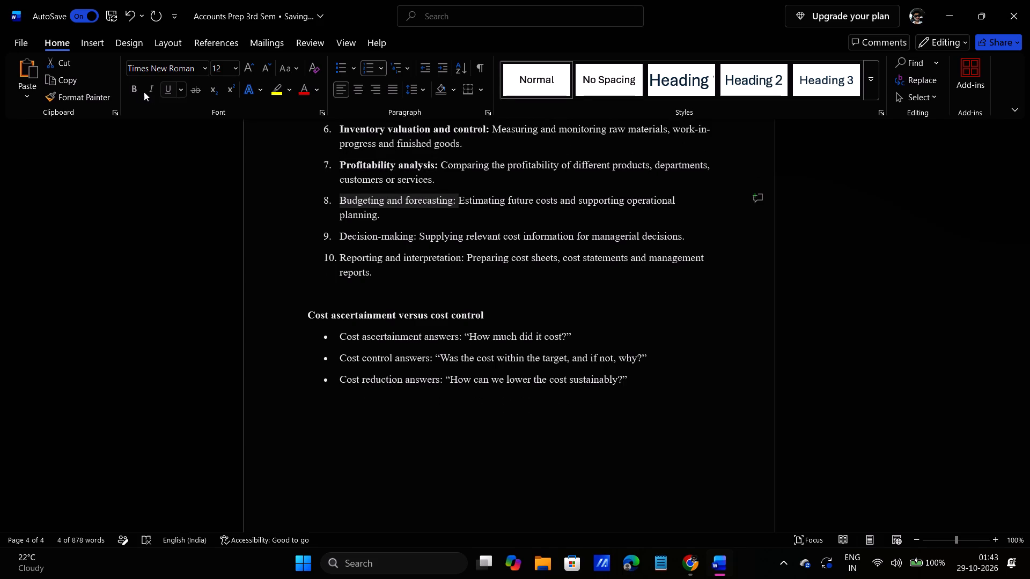
left_click(140, 90)
scroll(355, 151, "down", 1)
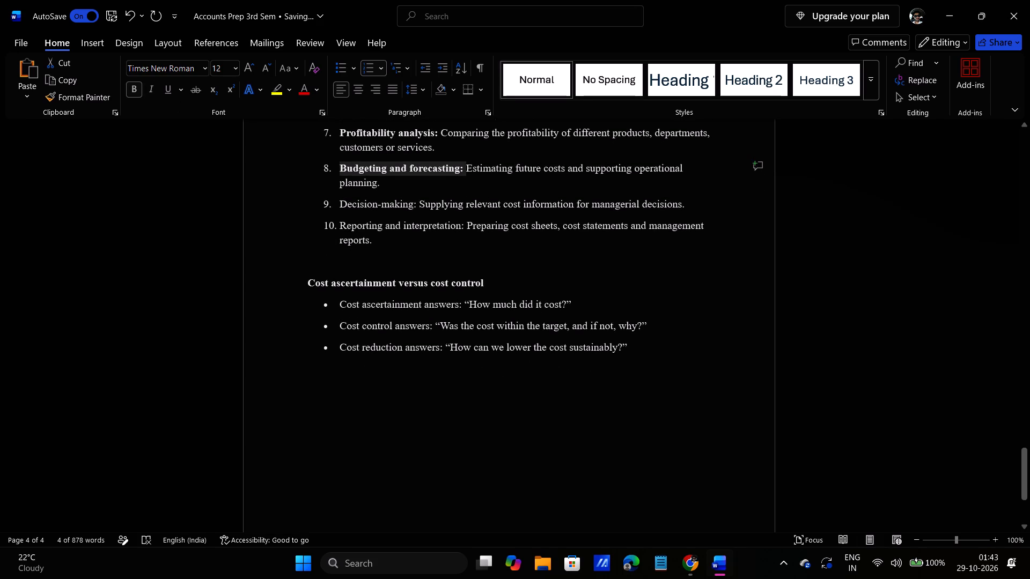
left_click_drag(420, 207, 342, 203)
left_click(143, 92)
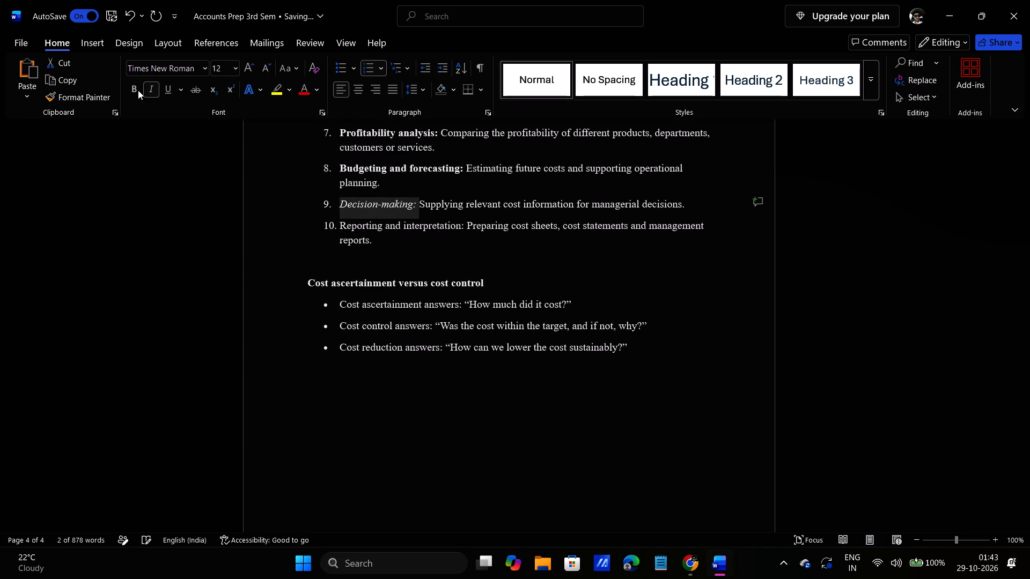
left_click(137, 90)
left_click(156, 93)
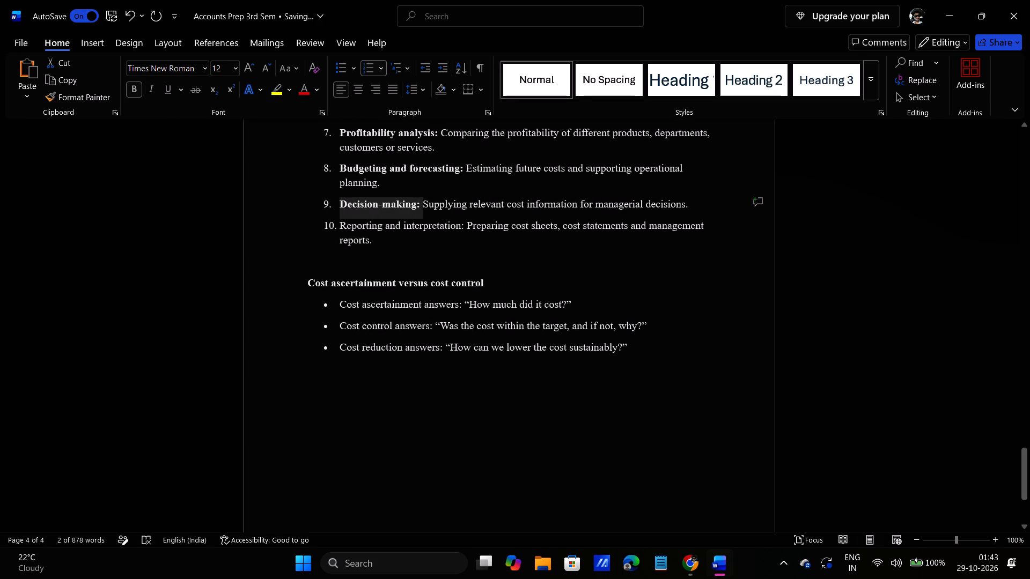
left_click_drag(463, 226, 342, 224)
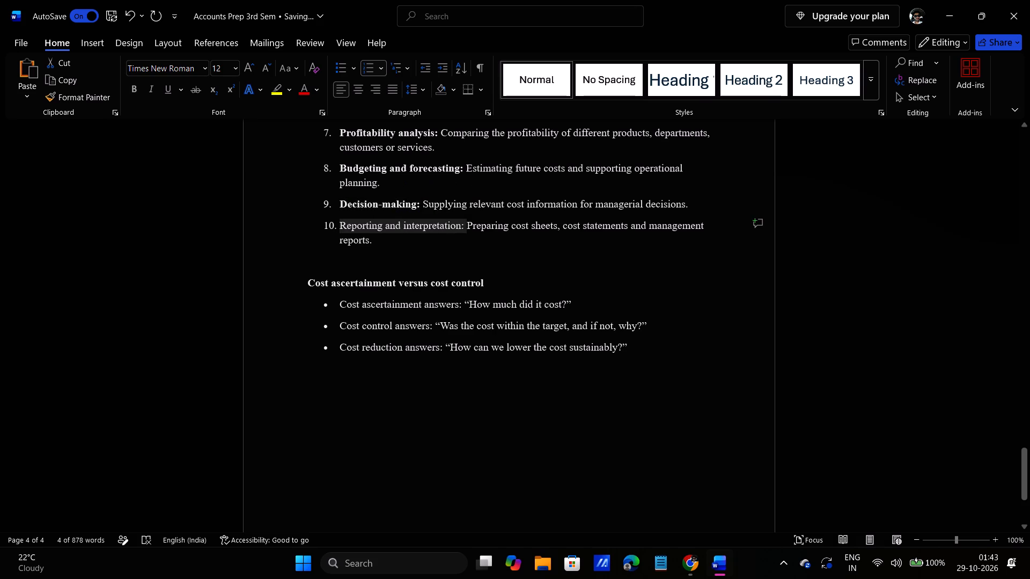
left_click(134, 86)
left_click(532, 266)
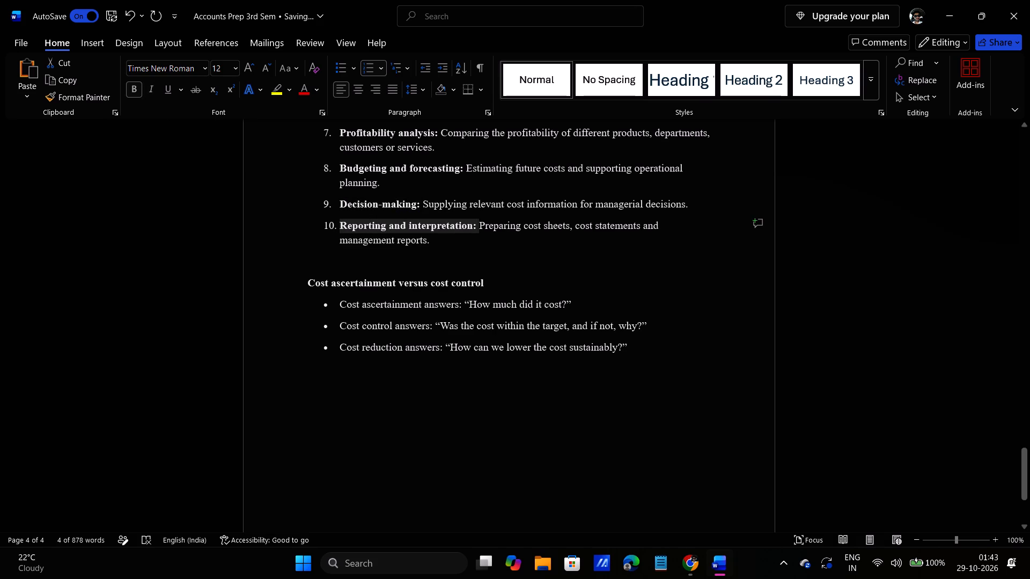
scroll(532, 266, "up", 5)
scroll(529, 253, "down", 12)
left_click(529, 252)
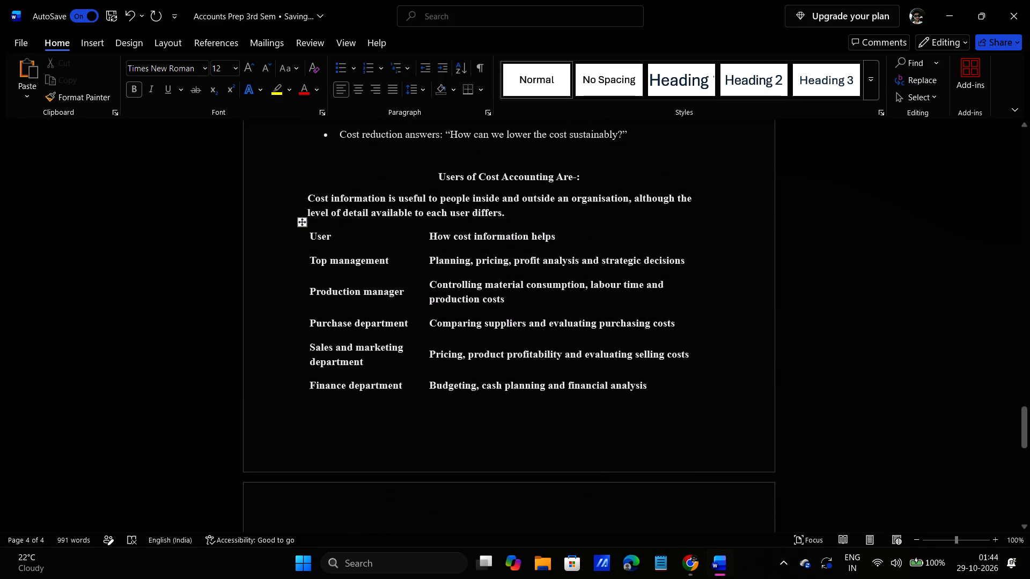
left_click(301, 225)
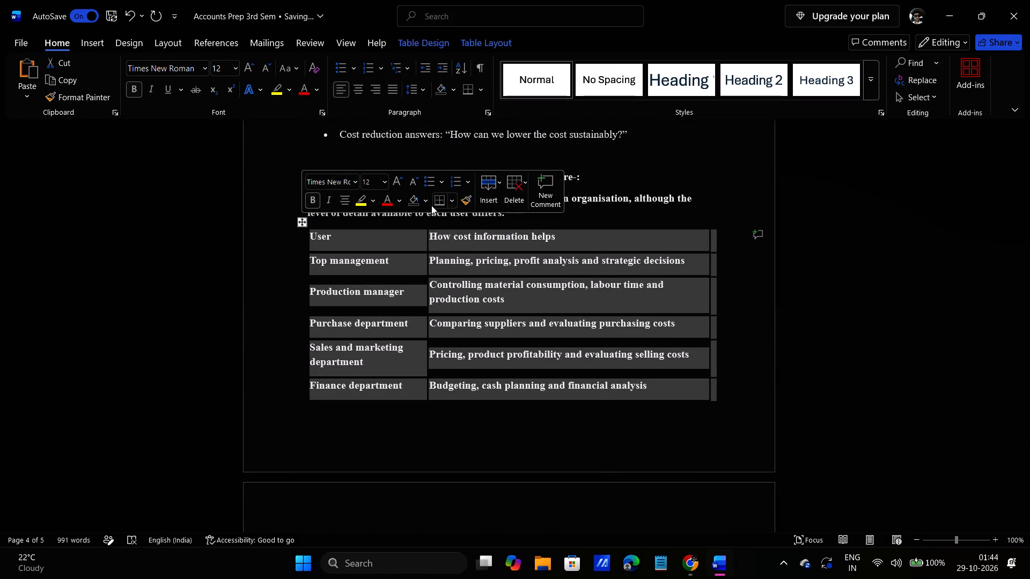
left_click(451, 200)
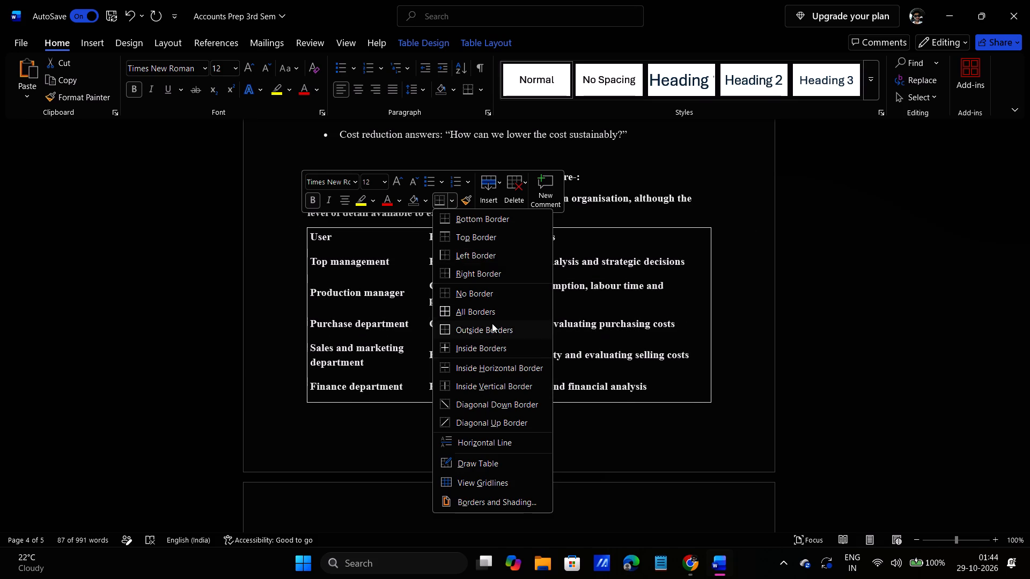
left_click(494, 308)
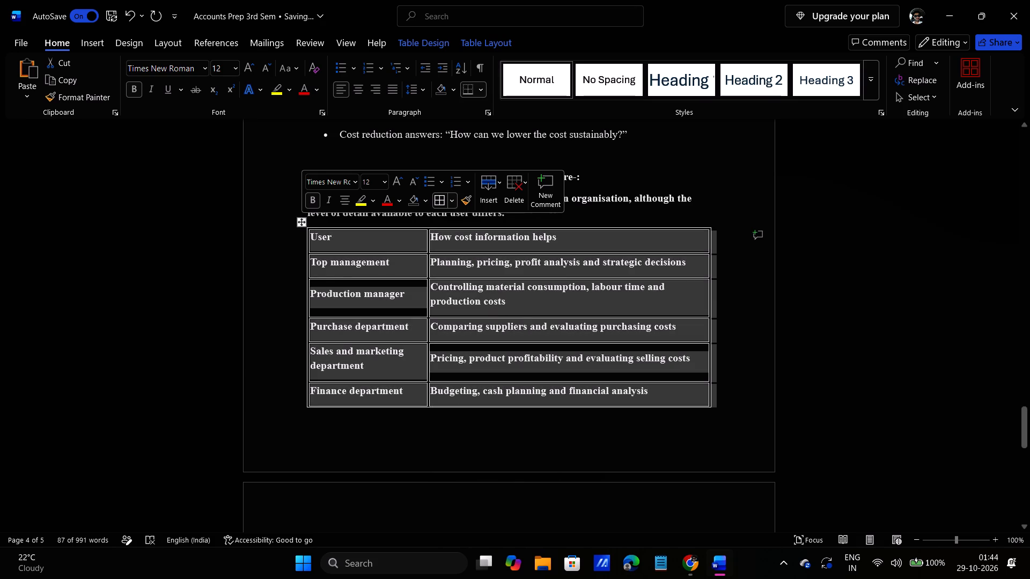
left_click(739, 194)
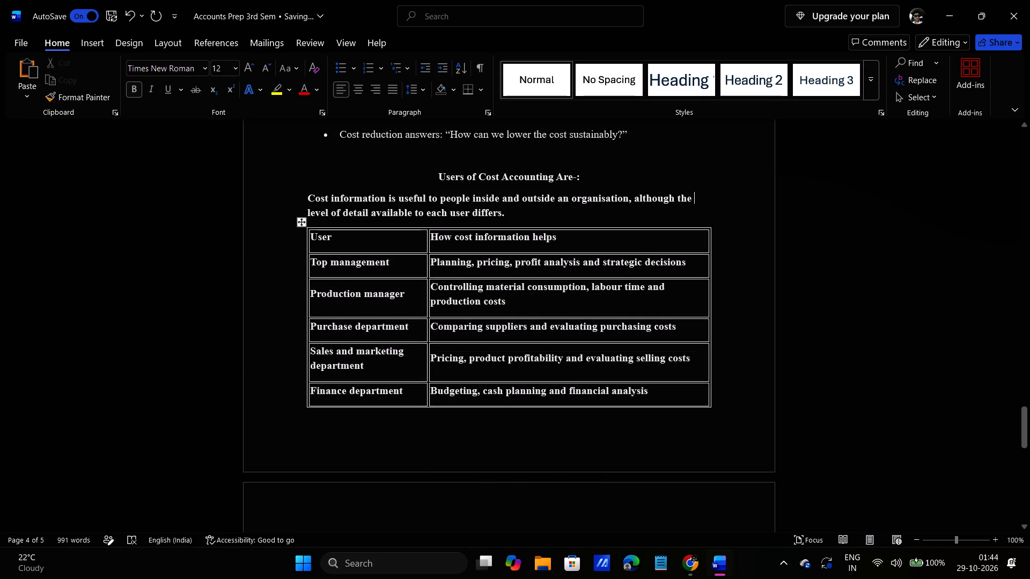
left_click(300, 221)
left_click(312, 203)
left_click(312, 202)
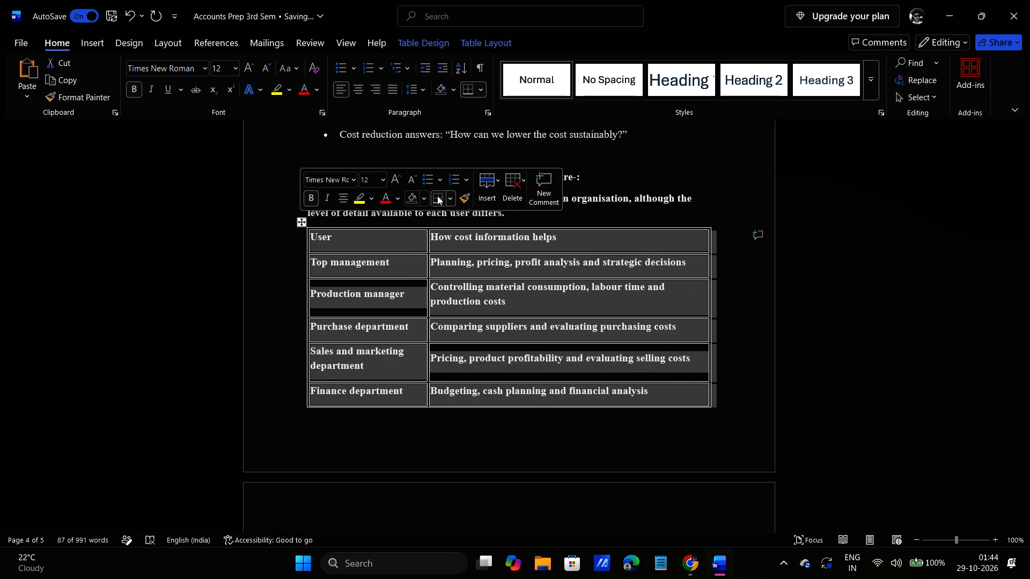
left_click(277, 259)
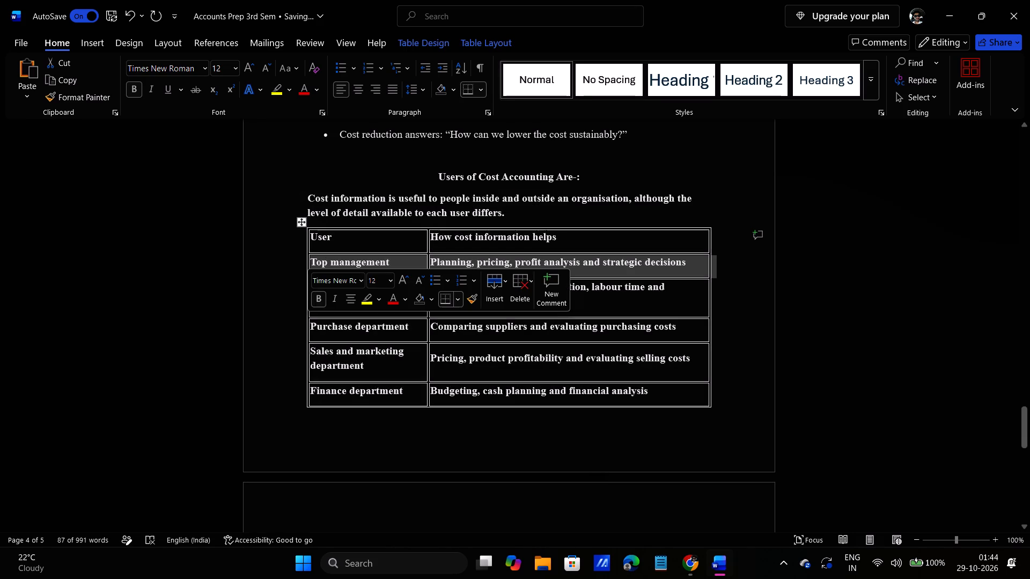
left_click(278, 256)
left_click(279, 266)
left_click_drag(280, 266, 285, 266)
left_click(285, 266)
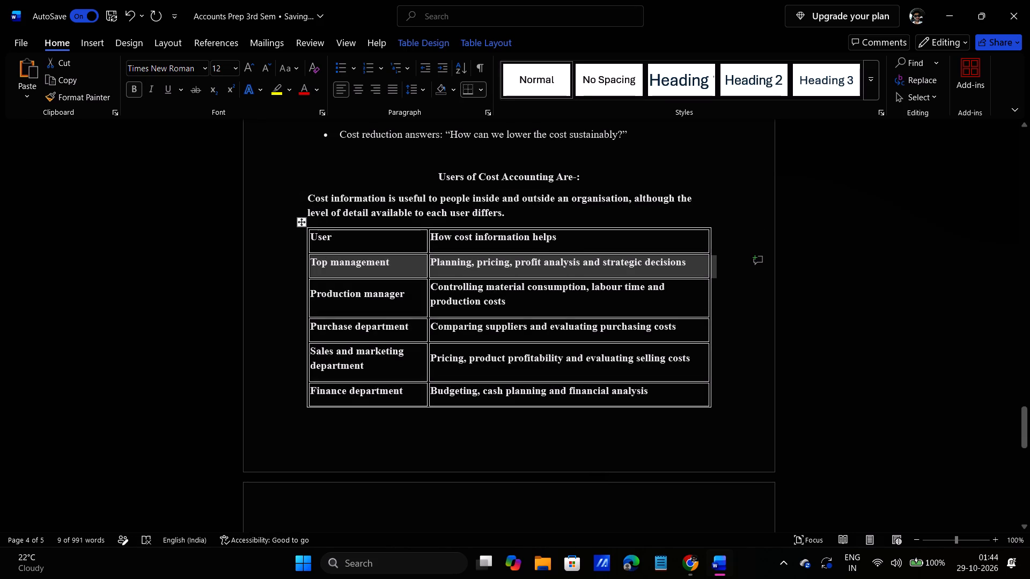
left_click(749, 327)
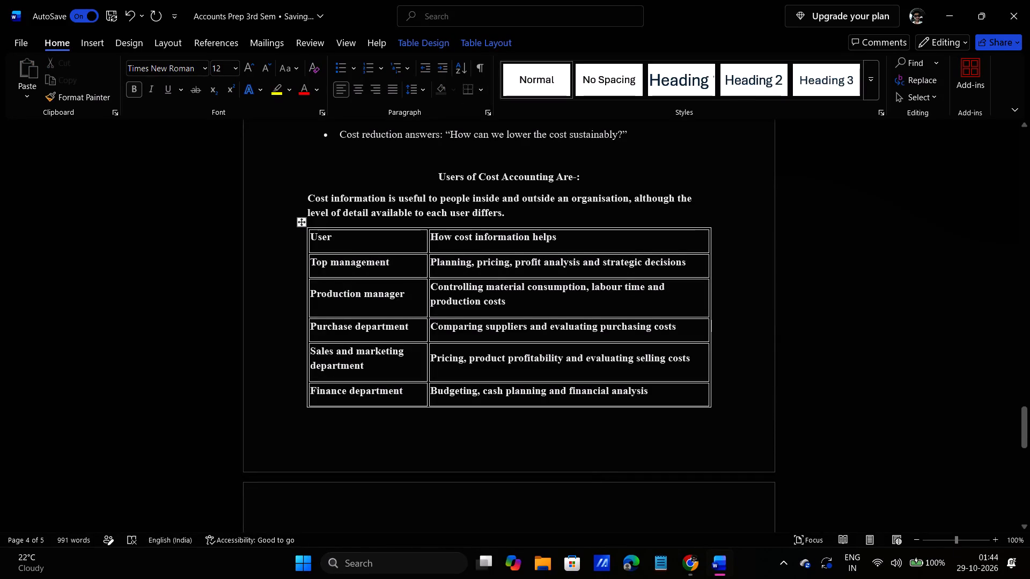
Remove the bold formatting from the entire users table, from the header row through Government and regulators.
left_click_drag(312, 236, 616, 578)
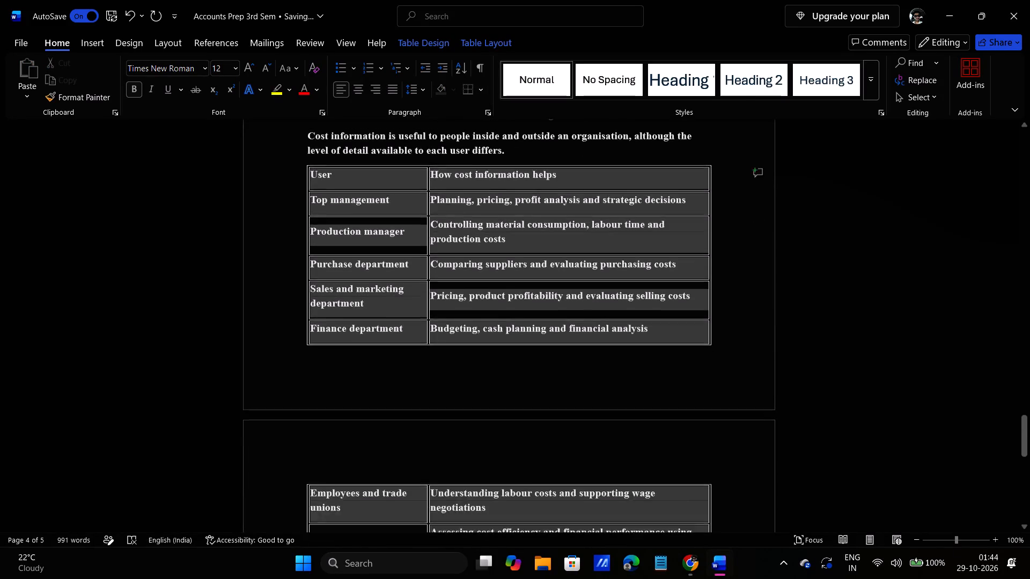
left_click_drag(616, 578, 590, 170)
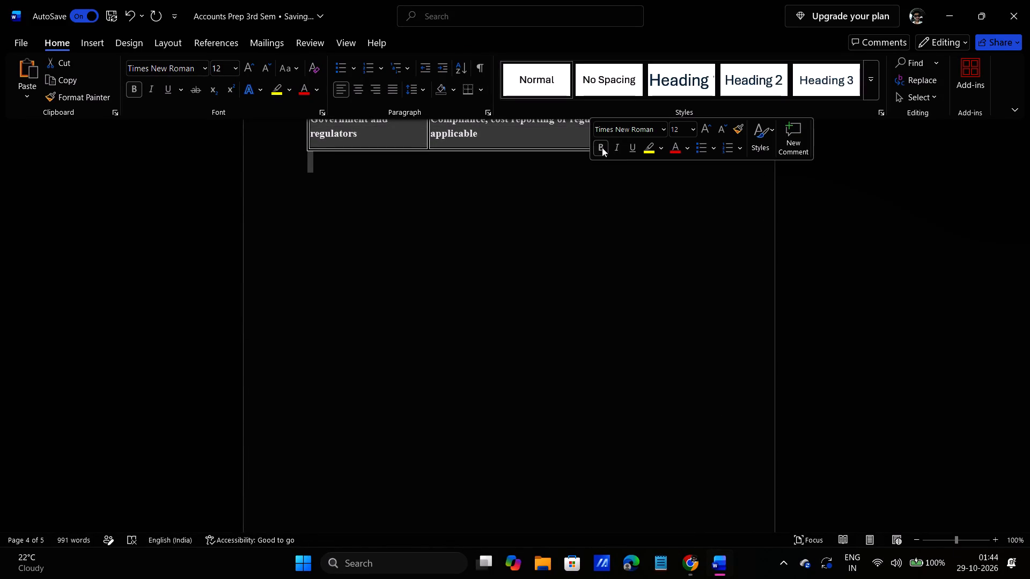
double_click(602, 147)
left_click(602, 147)
left_click(601, 242)
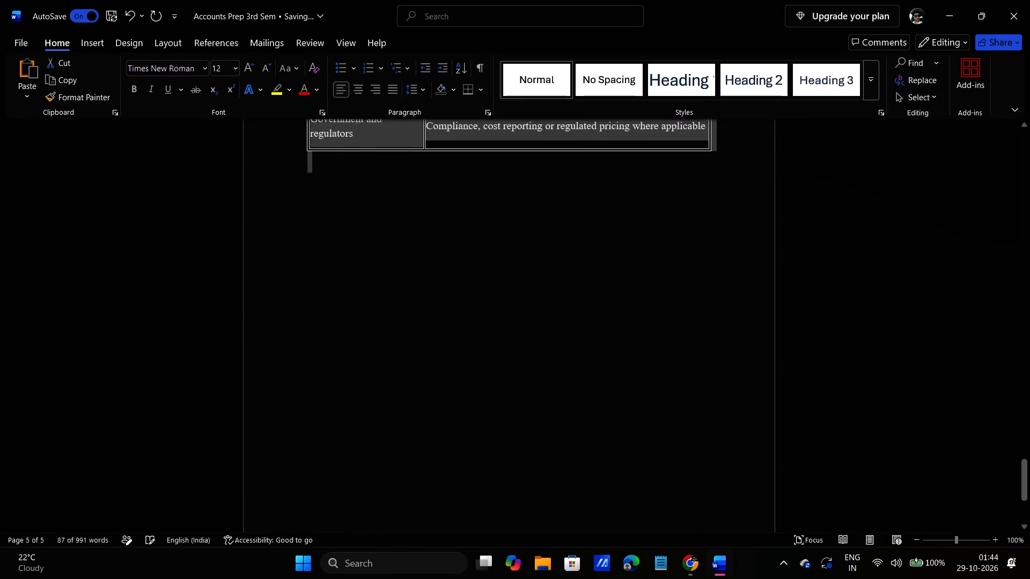
Bold the users table's header row, "User" and "How cost information helps".
scroll(601, 242, "up", 19)
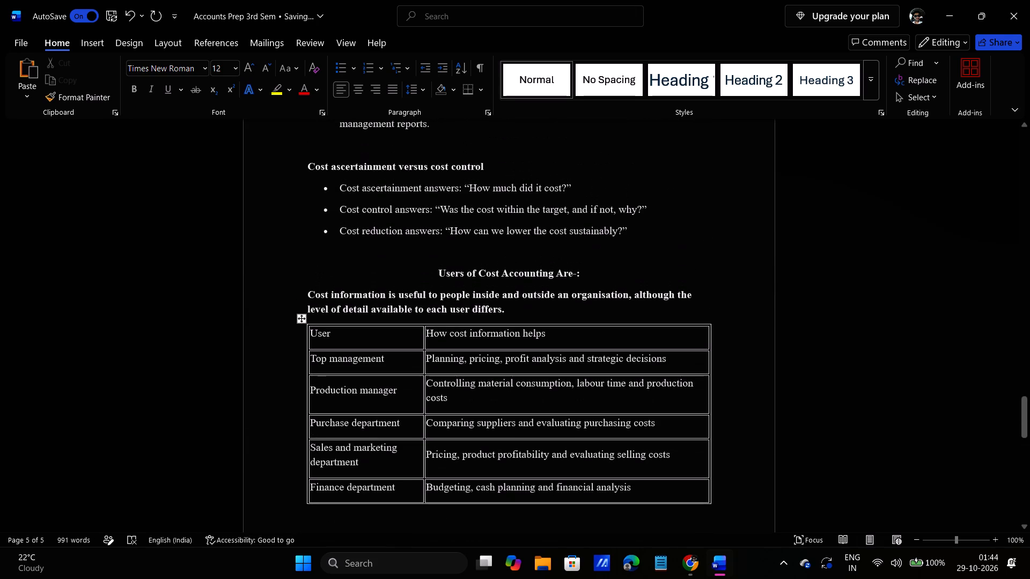
left_click_drag(312, 334, 505, 345)
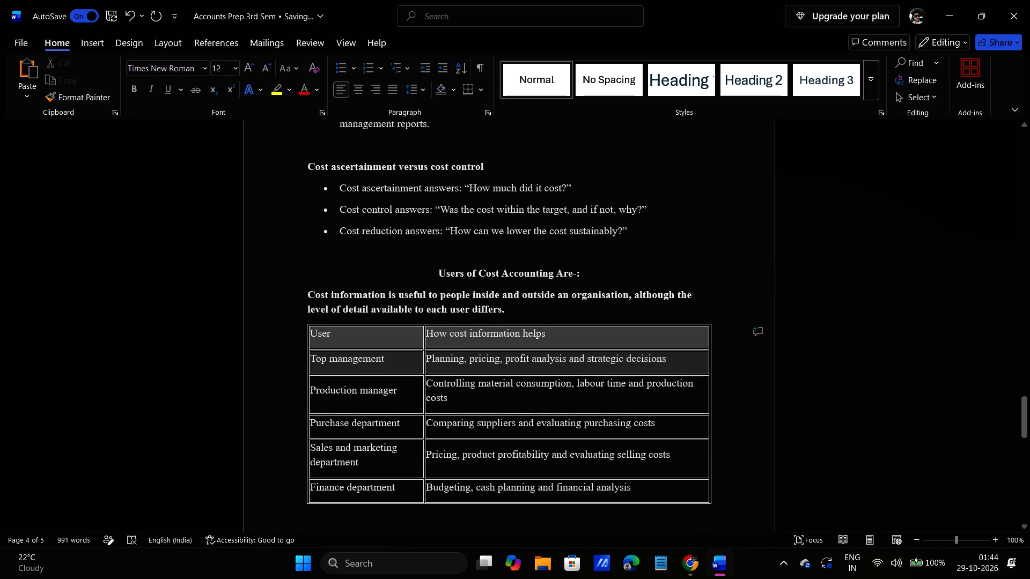
left_click_drag(505, 345, 529, 336)
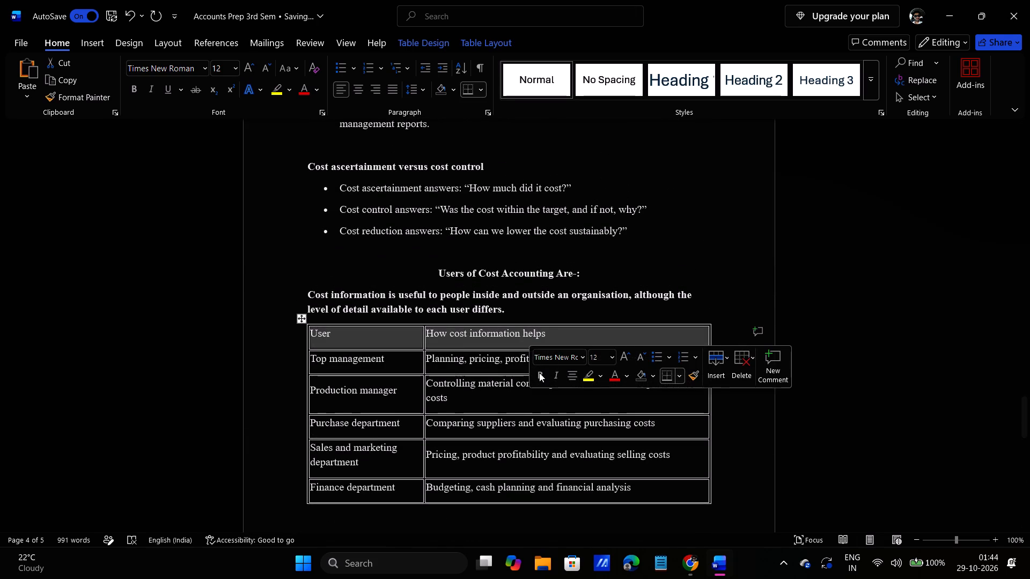
left_click(539, 373)
Bold the user names in the table's first column, from Top management through Government and regulators.
scroll(638, 295, "down", 2)
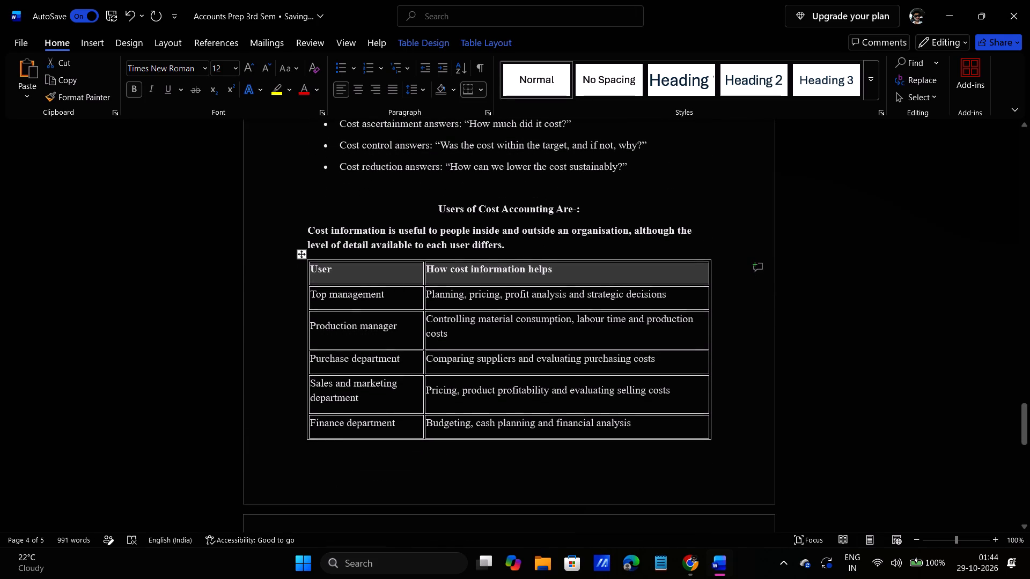
left_click_drag(311, 294, 375, 519)
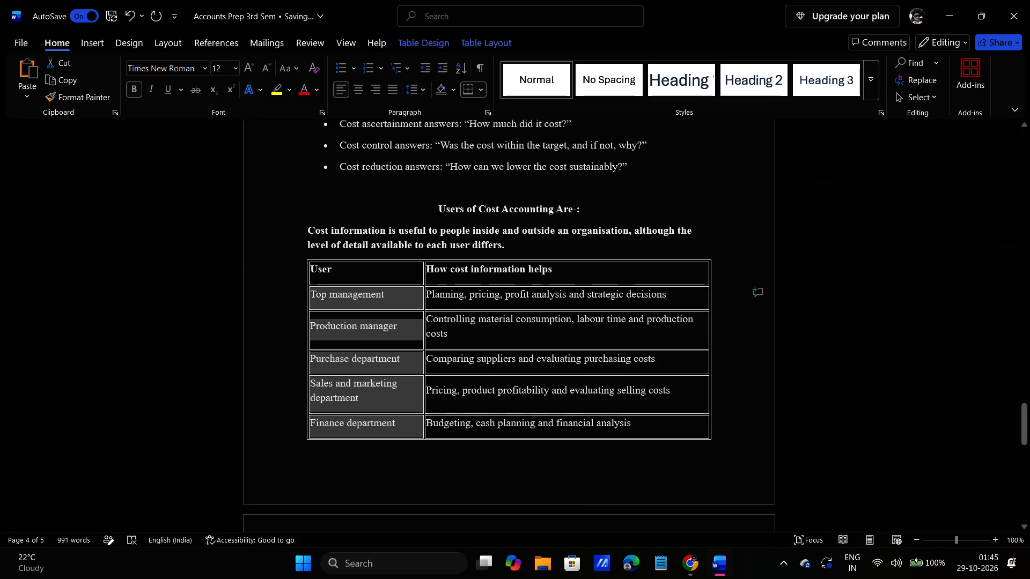
left_click_drag(375, 519, 379, 526)
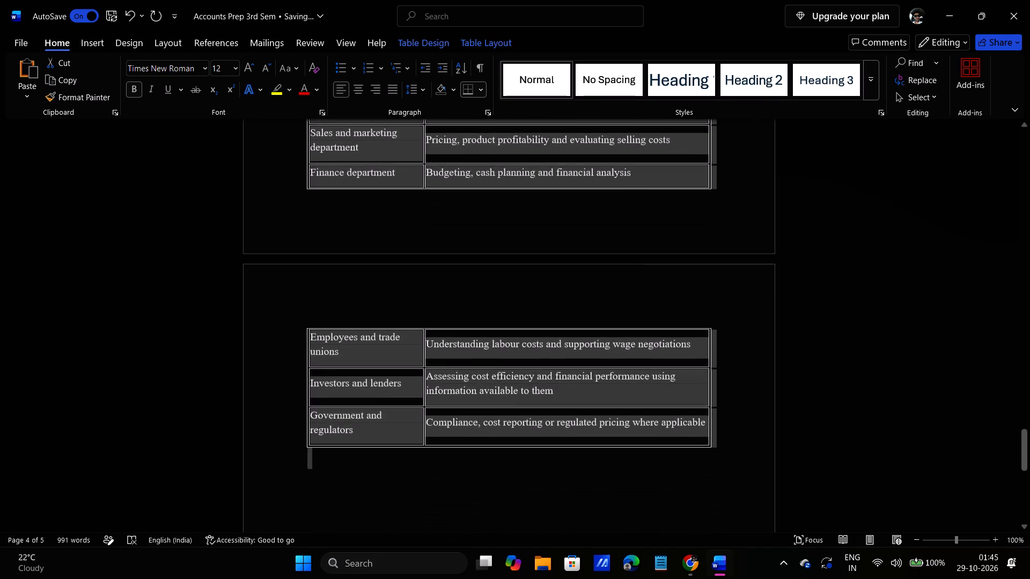
left_click_drag(379, 526, 403, 417)
left_click(413, 390)
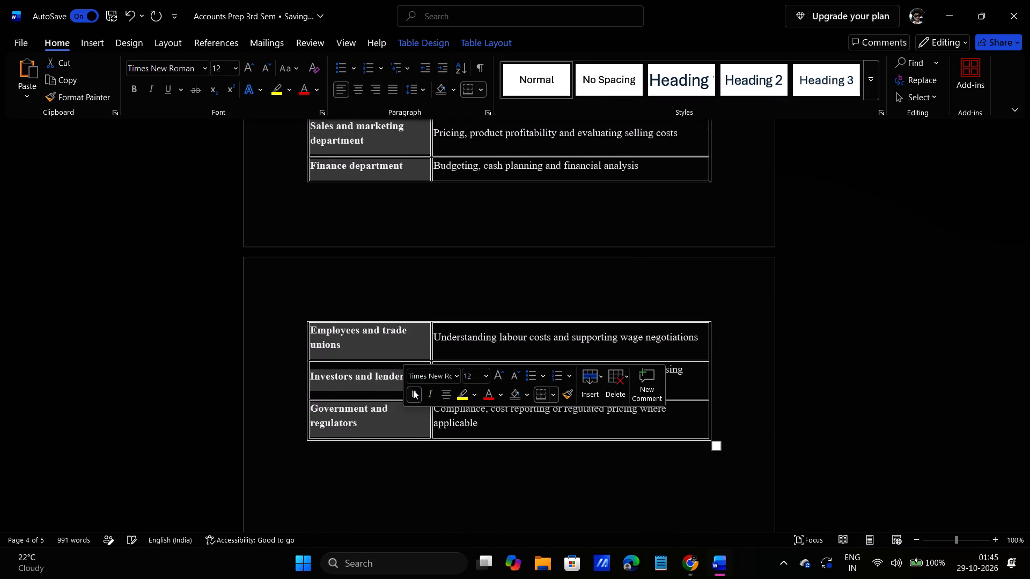
left_click(455, 269)
Center the text of the entire users table, from the header row through Government and regulators.
scroll(455, 269, "up", 3)
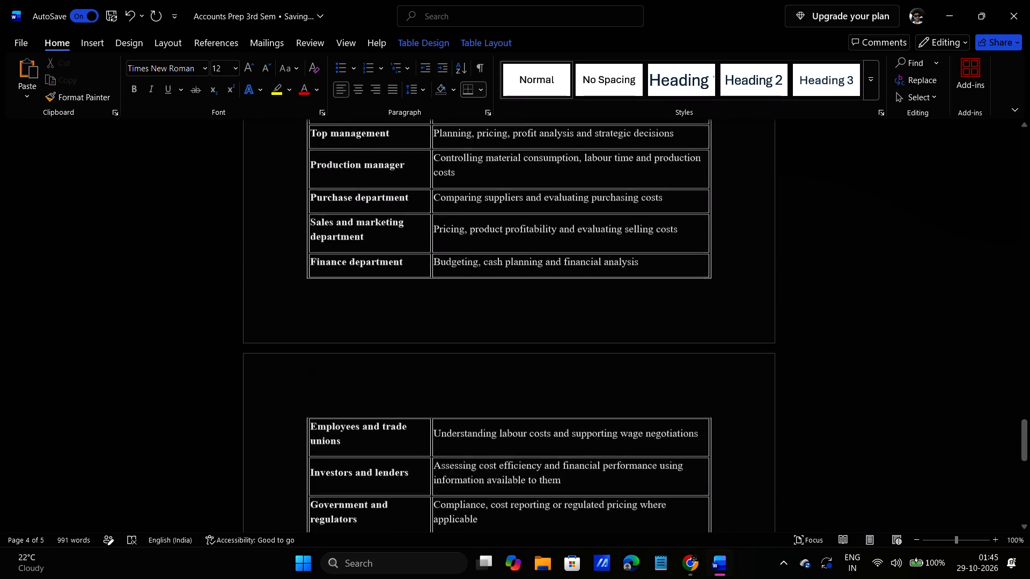
scroll(455, 269, "up", 5)
left_click_drag(312, 266, 561, 421)
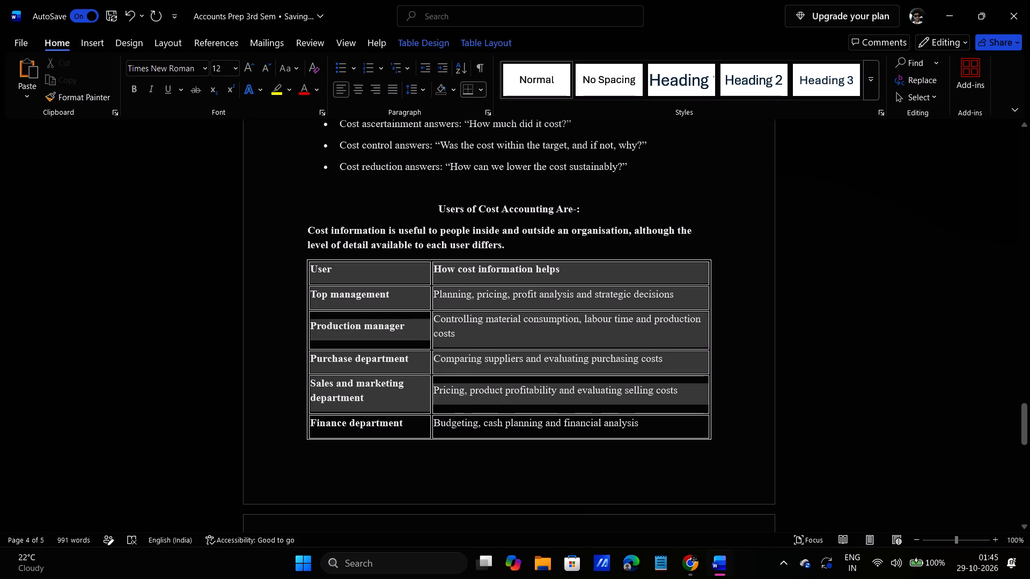
left_click_drag(561, 421, 632, 428)
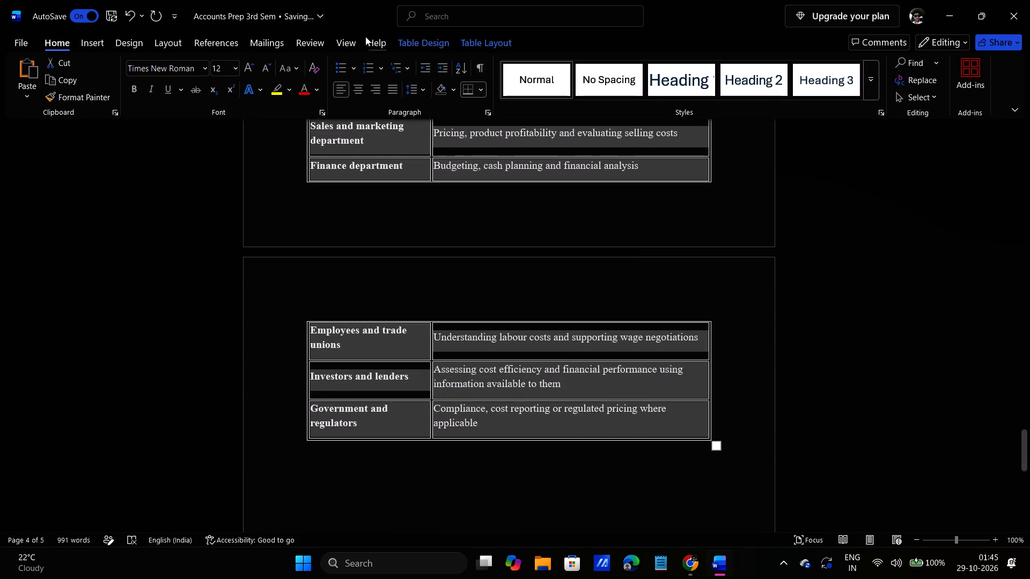
left_click(366, 90)
left_click(507, 245)
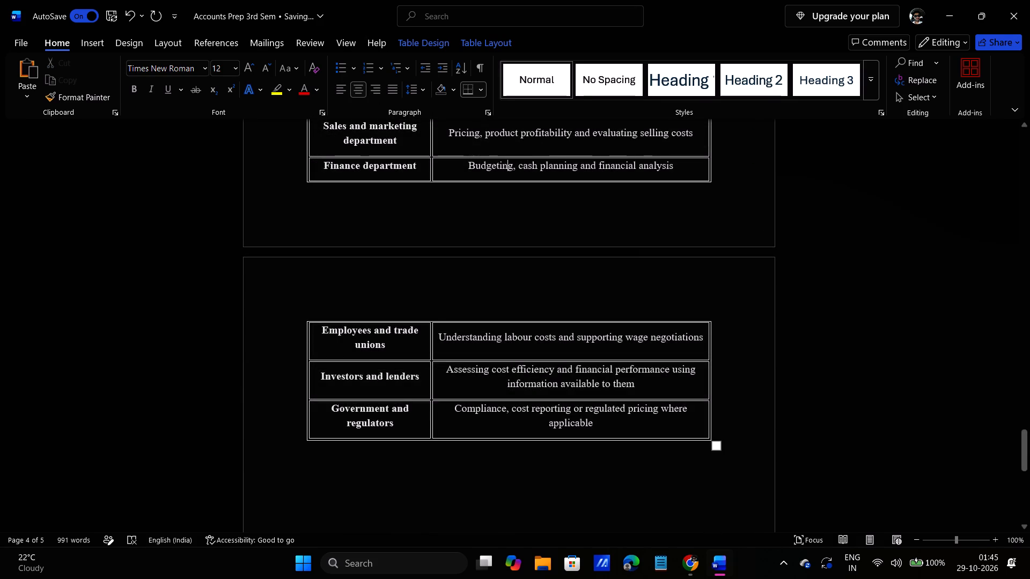
scroll(507, 245, "up", 7)
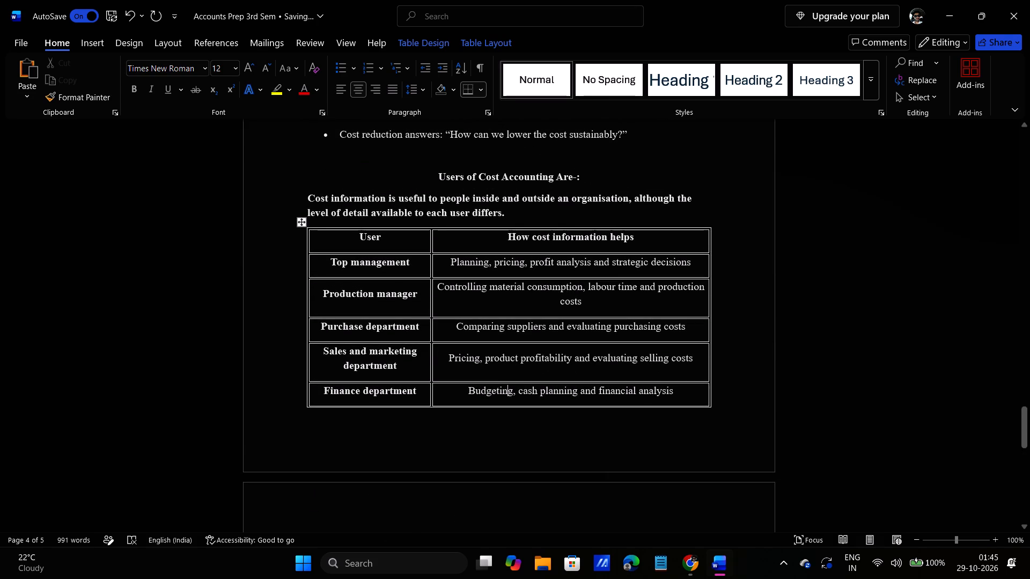
scroll(506, 245, "down", 5)
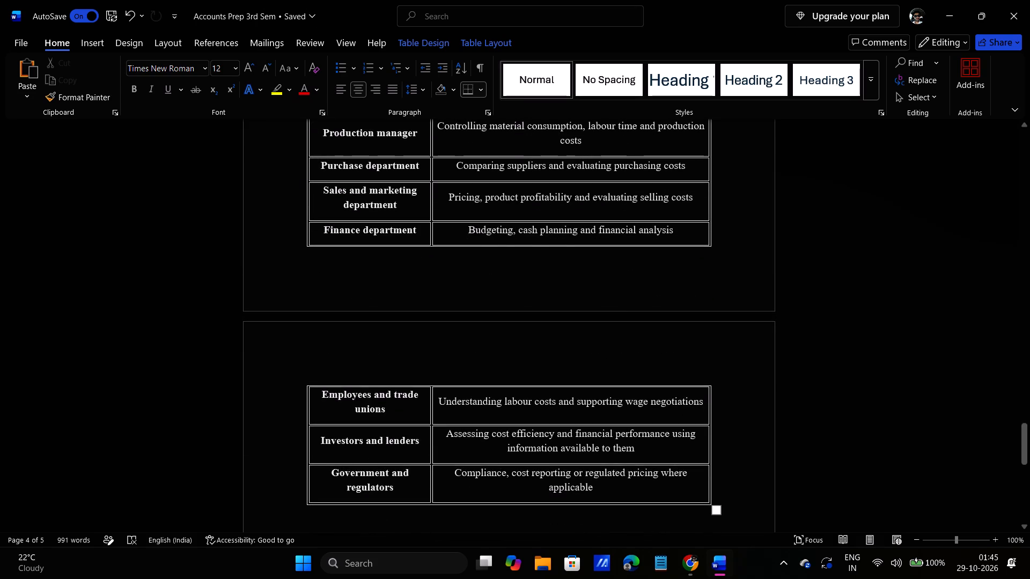
scroll(505, 239, "down", 3)
scroll(505, 239, "up", 6)
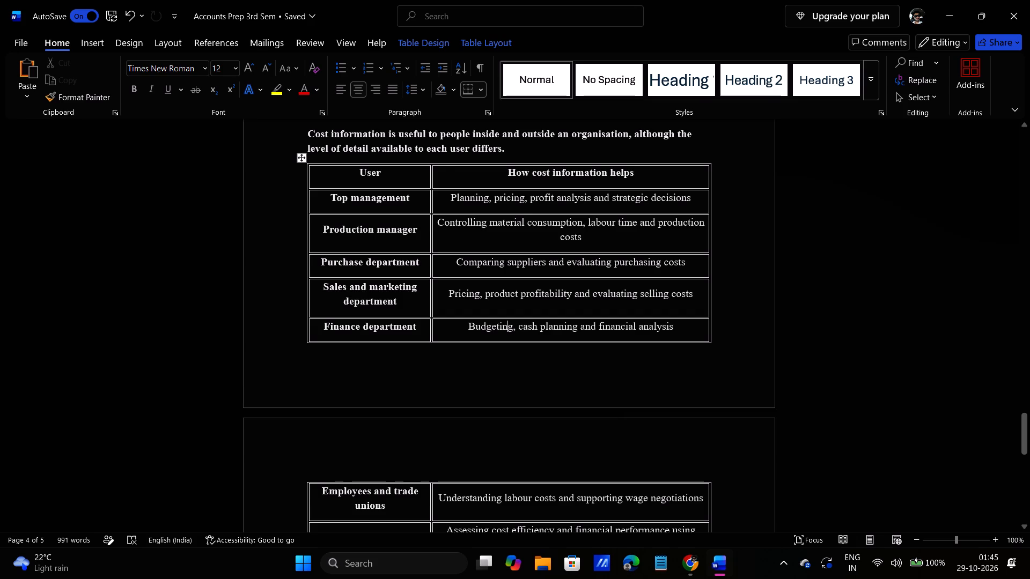
scroll(521, 344, "down", 2)
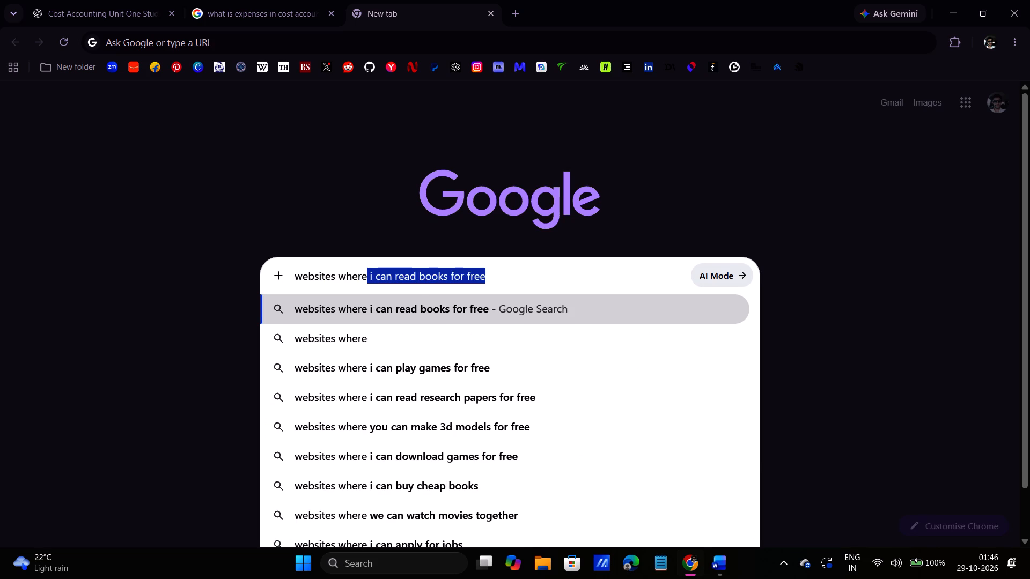
key("space")
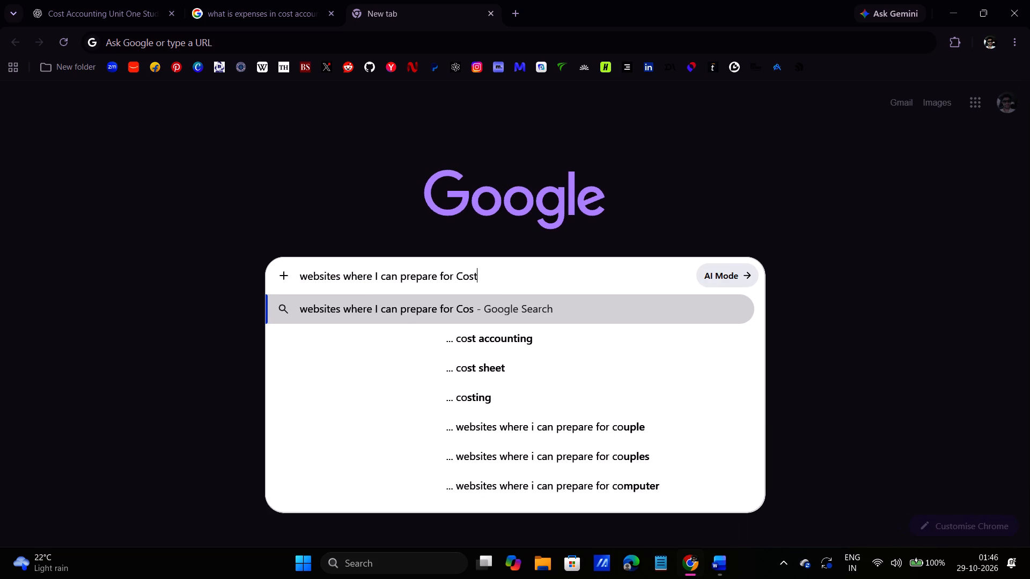
key("Down")
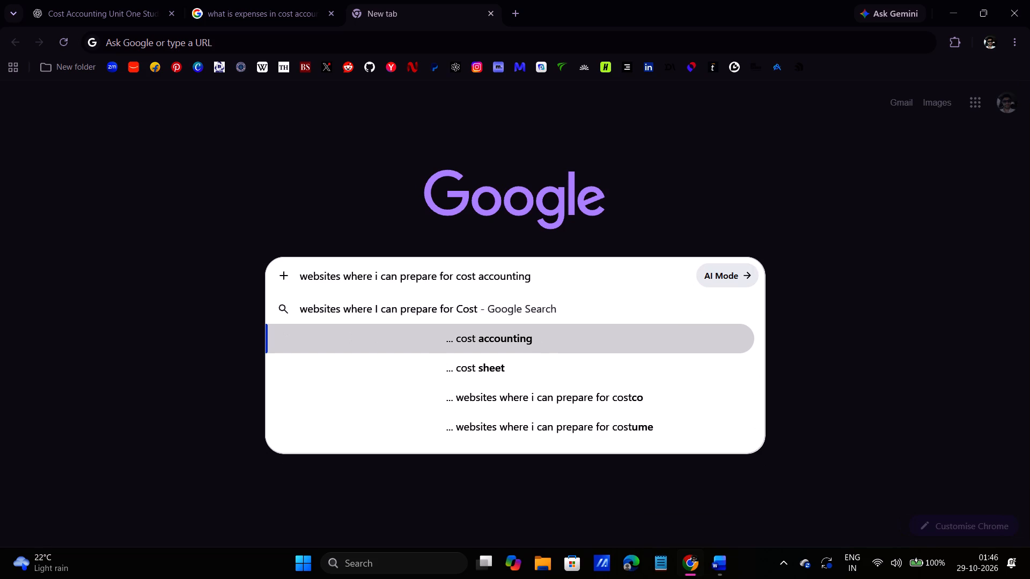
key("space")
type("test")
key("Return")
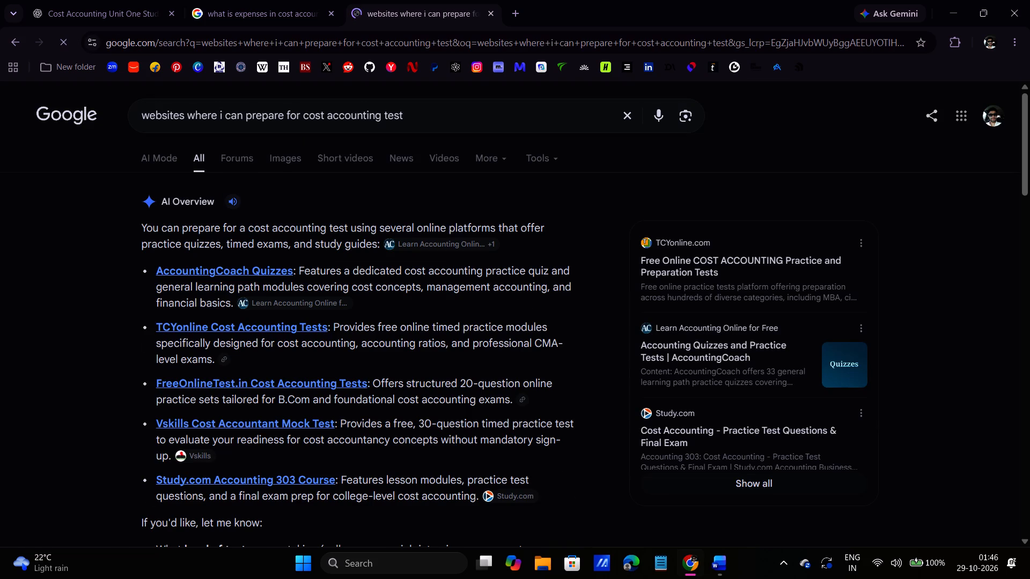
Open the AccountingCoach Quizzes link from the AI Overview and look through its full list of practice quizzes.
left_click(279, 276)
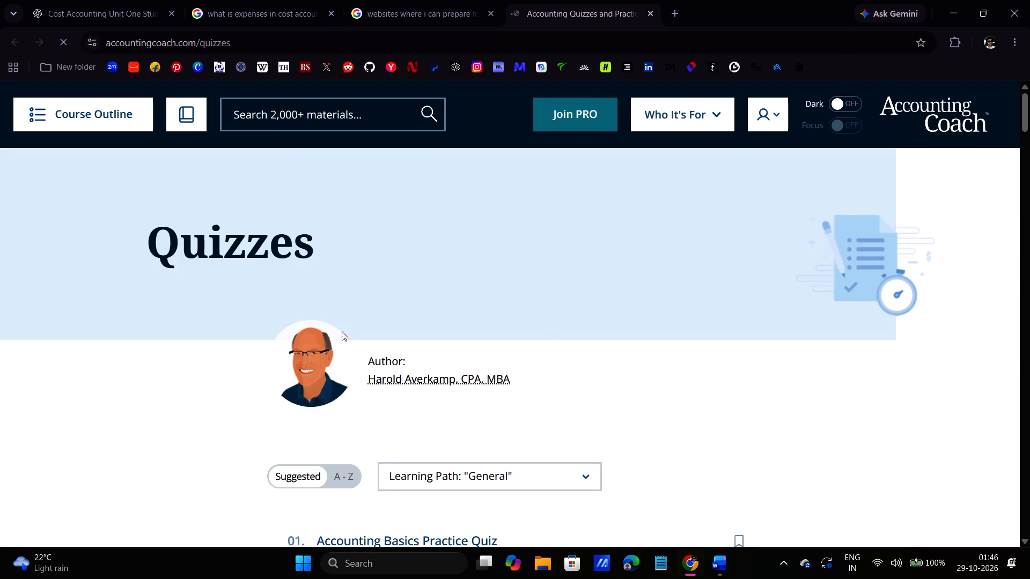
scroll(545, 327, "down", 3)
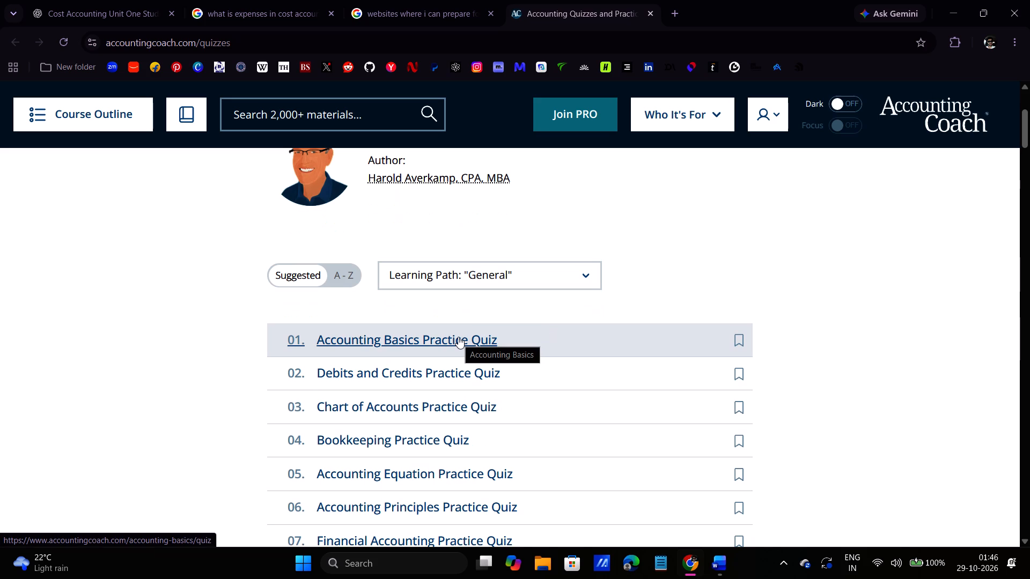
scroll(458, 336, "down", 2)
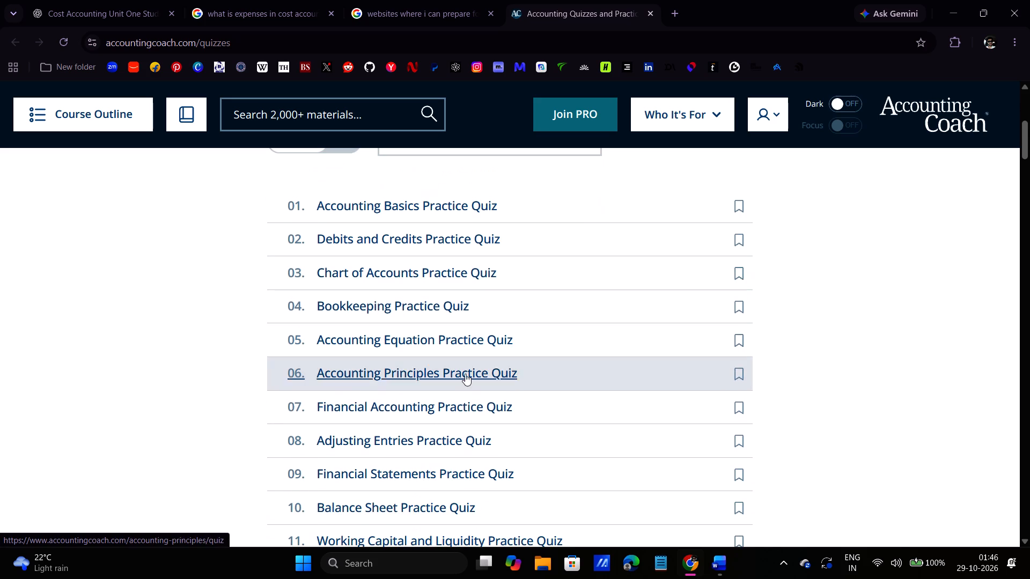
scroll(465, 406, "down", 1)
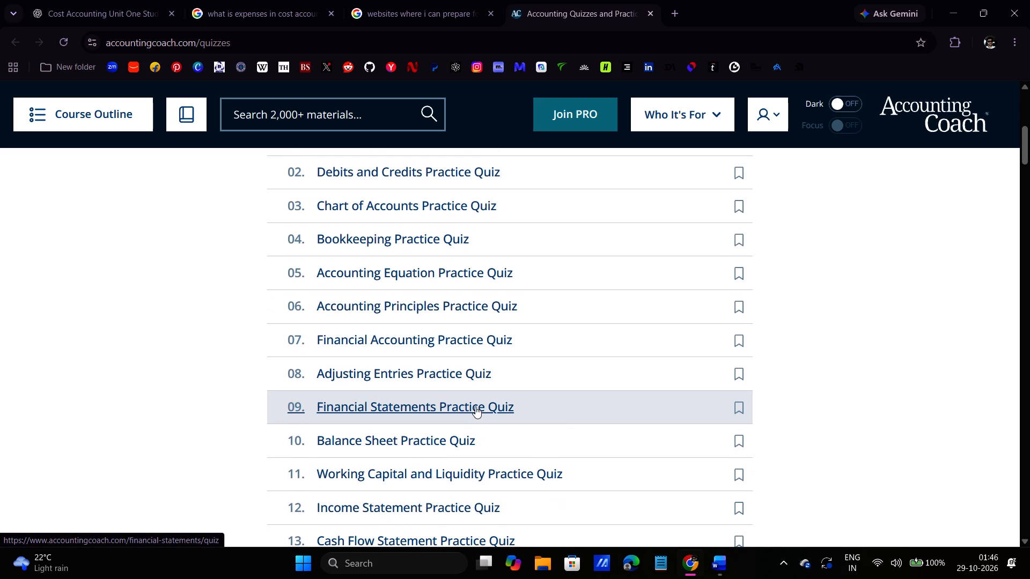
scroll(475, 406, "down", 1)
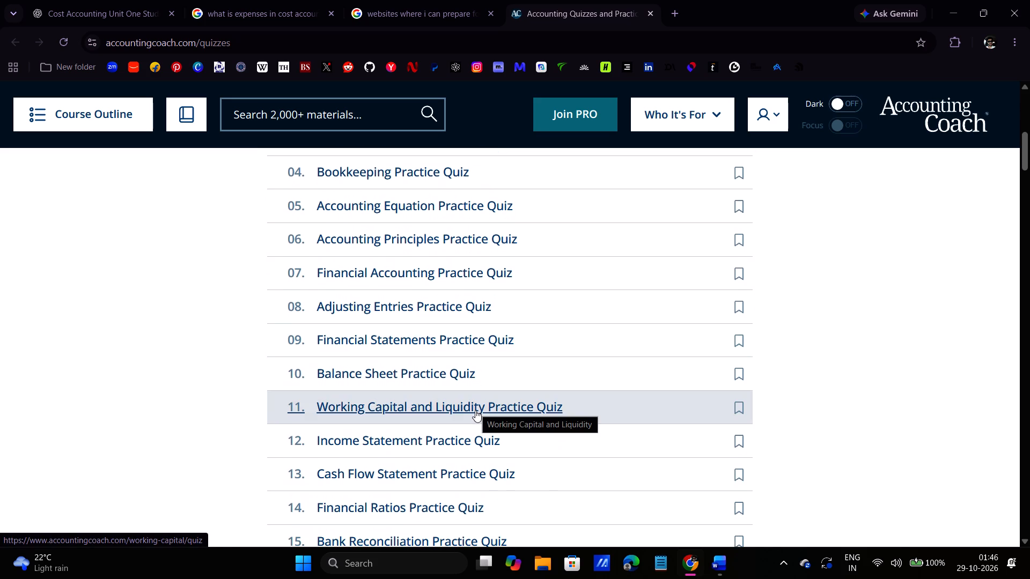
scroll(475, 410, "down", 2)
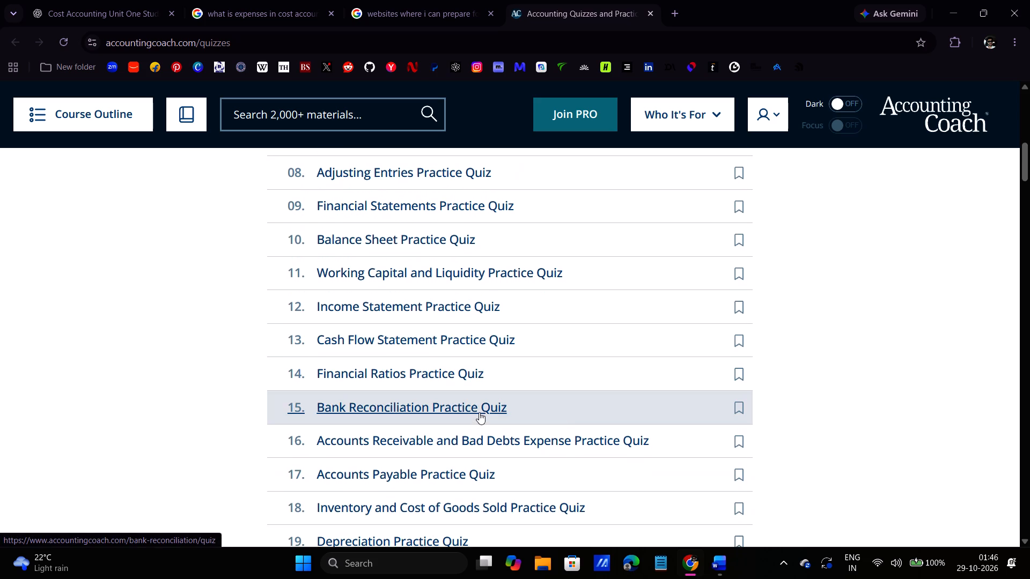
scroll(501, 394, "down", 2)
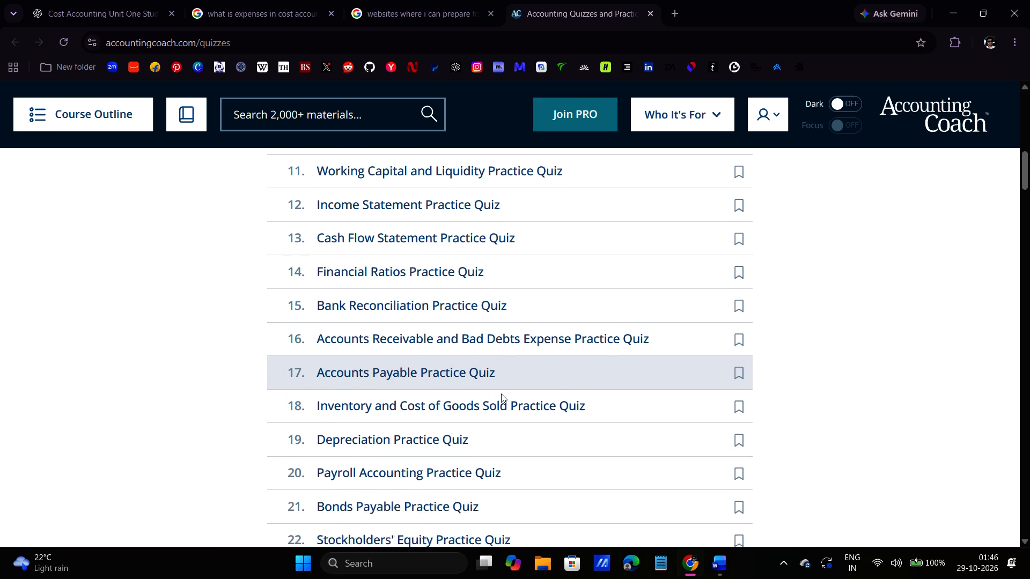
scroll(501, 394, "down", 3)
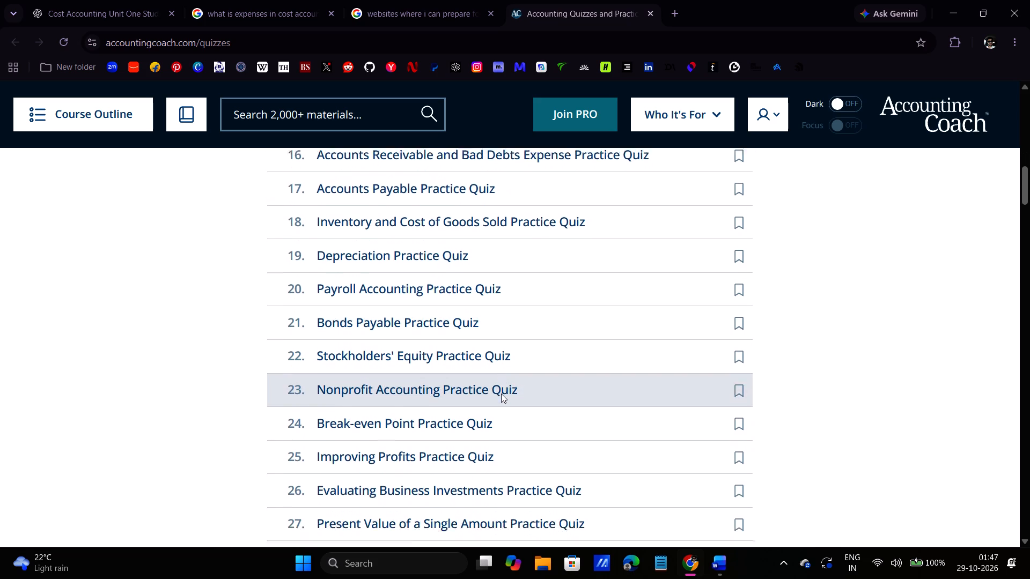
scroll(501, 394, "down", 3)
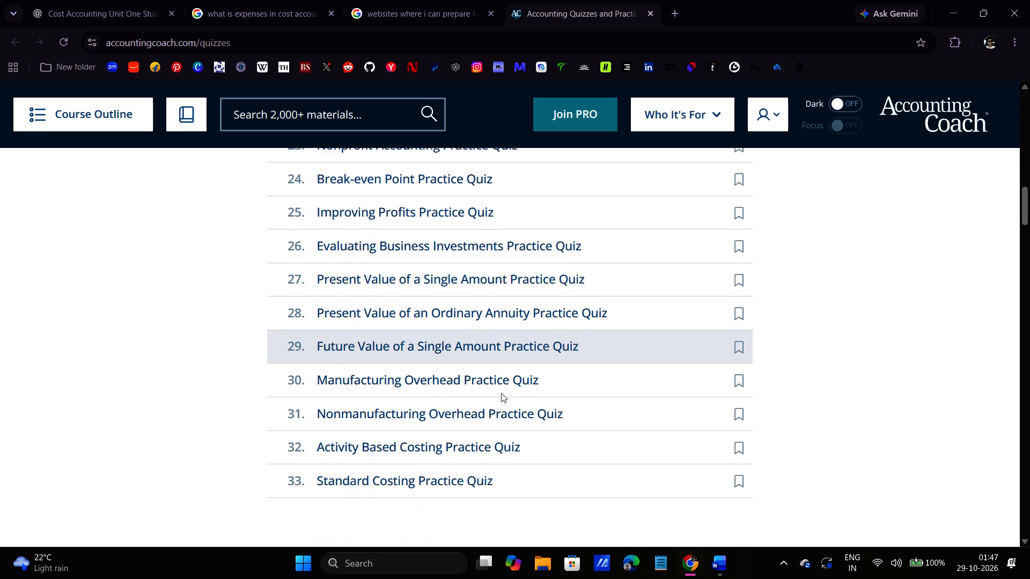
scroll(501, 393, "down", 1)
Set the learning path of the AccountingCoach quiz list to Student.
scroll(501, 393, "up", 5)
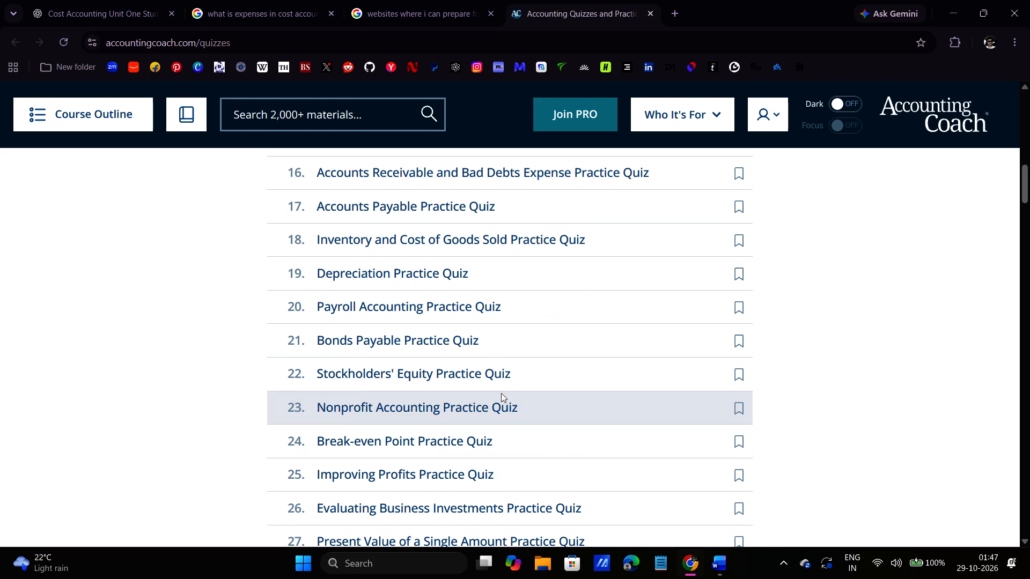
scroll(518, 250, "up", 1)
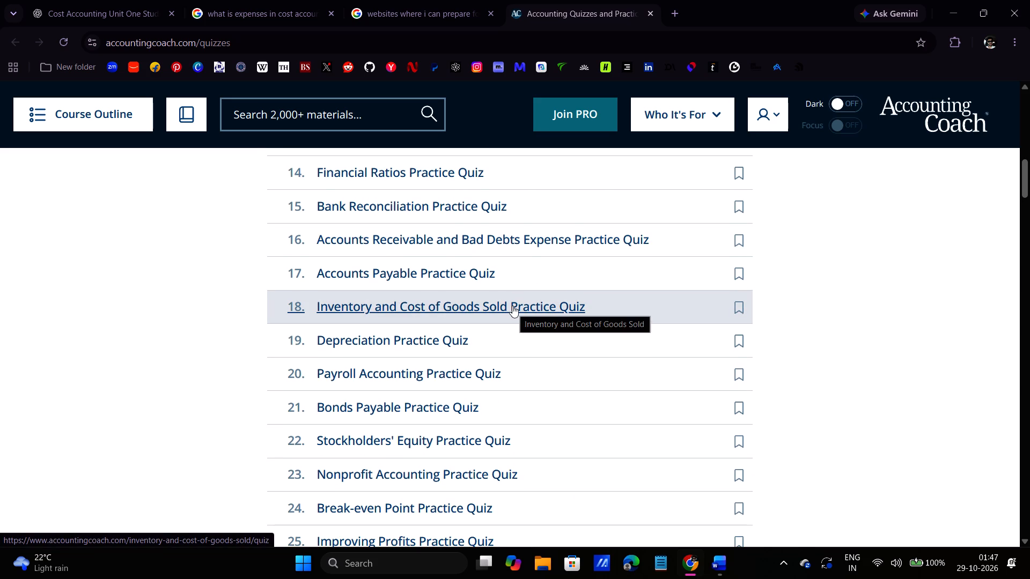
scroll(512, 306, "up", 6)
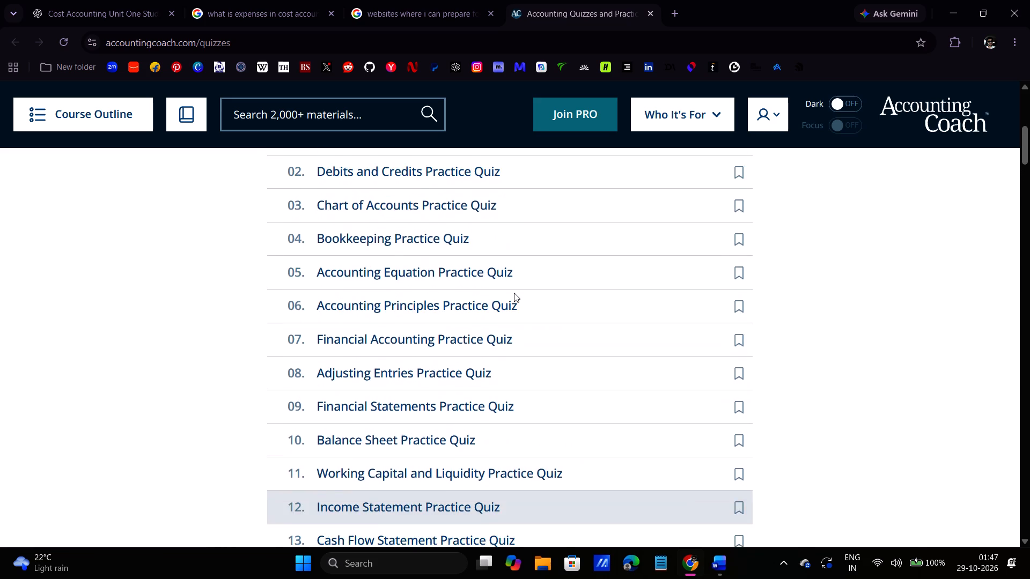
scroll(514, 293, "up", 2)
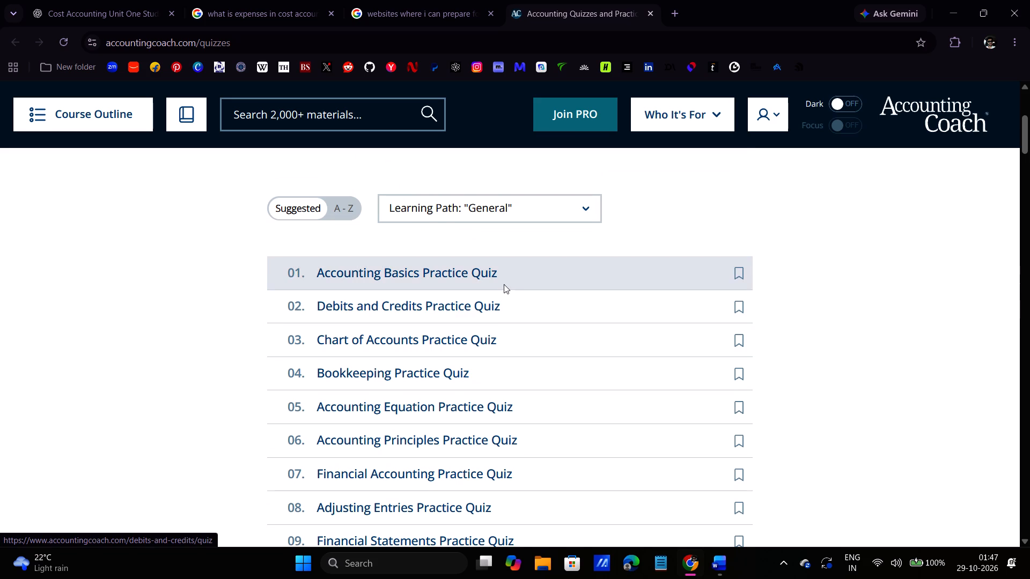
left_click(504, 211)
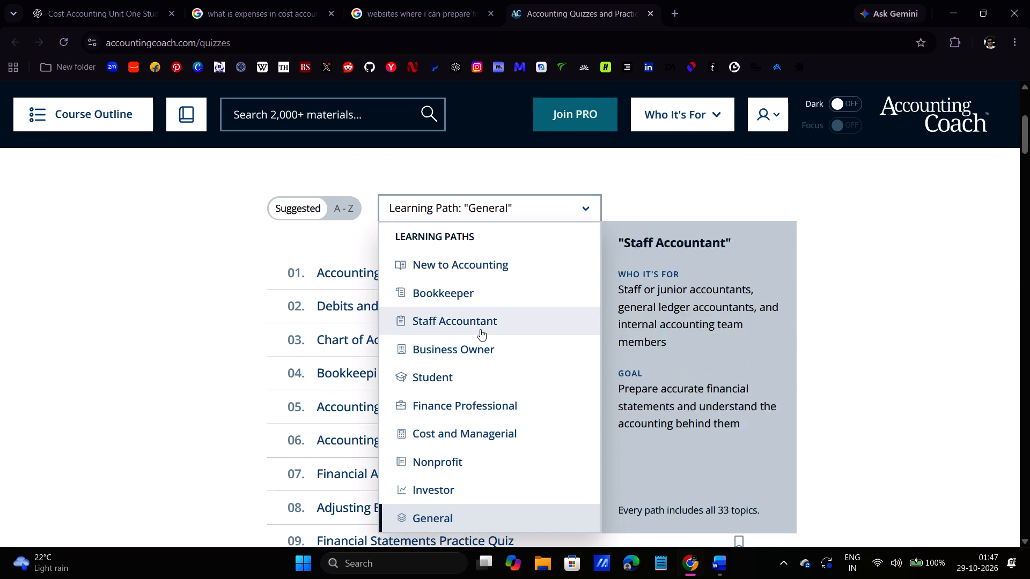
scroll(480, 329, "down", 2)
scroll(480, 334, "up", 3)
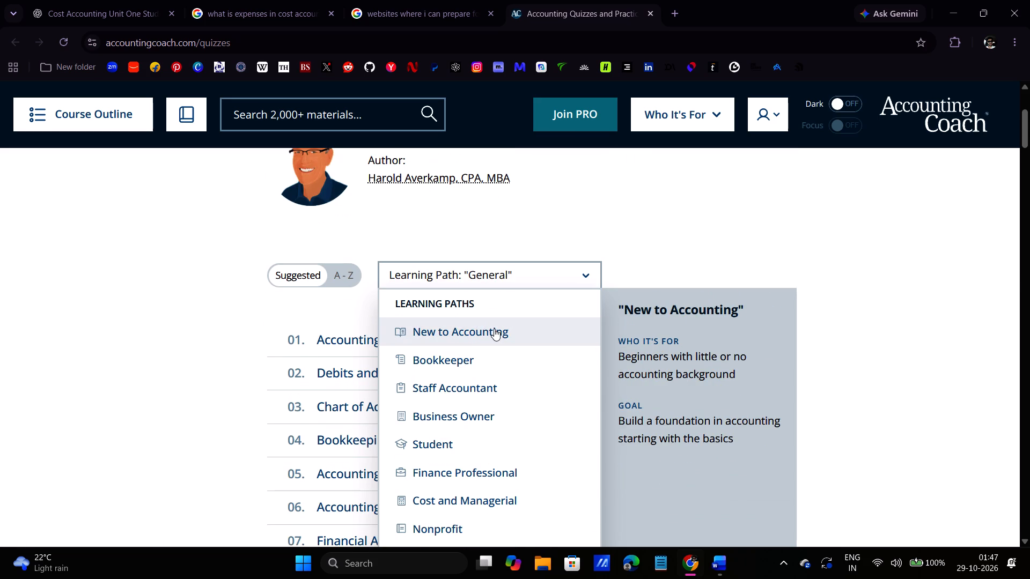
left_click(441, 443)
Look through the Student path's quizzes, from Usually Covered through Sometimes Covered to Less Commonly Covered.
scroll(467, 332, "down", 2)
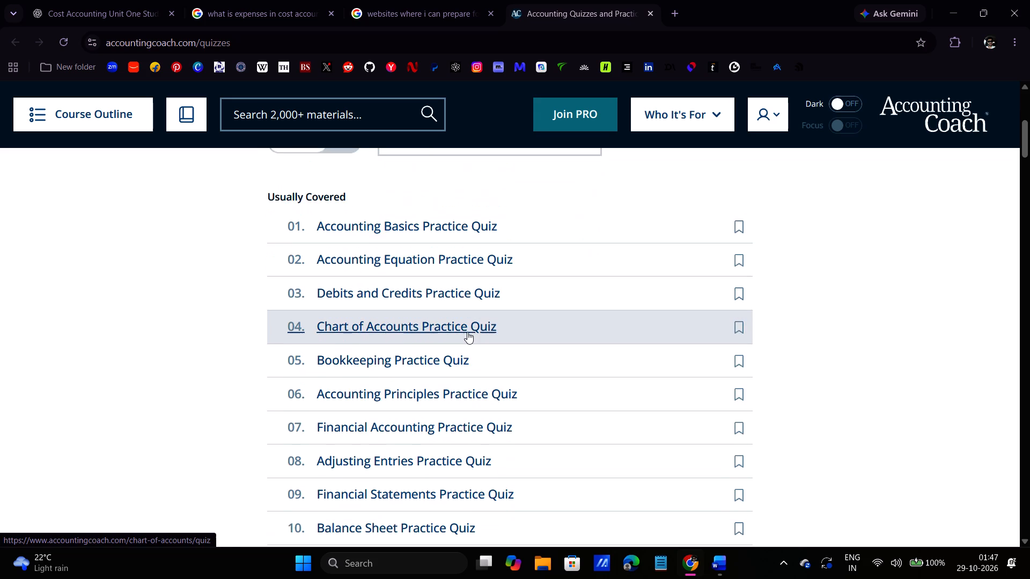
scroll(467, 332, "down", 3)
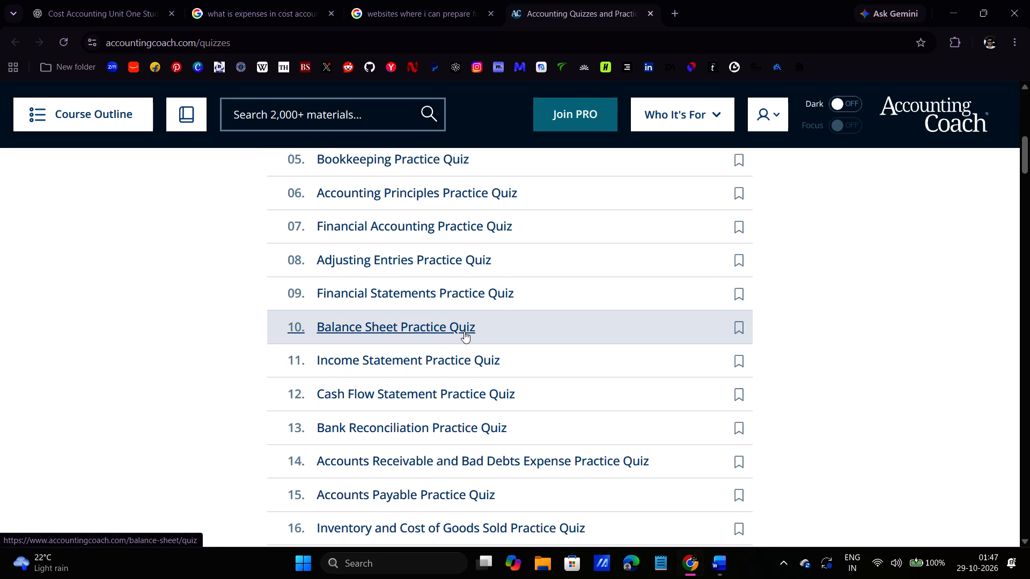
scroll(463, 331, "down", 2)
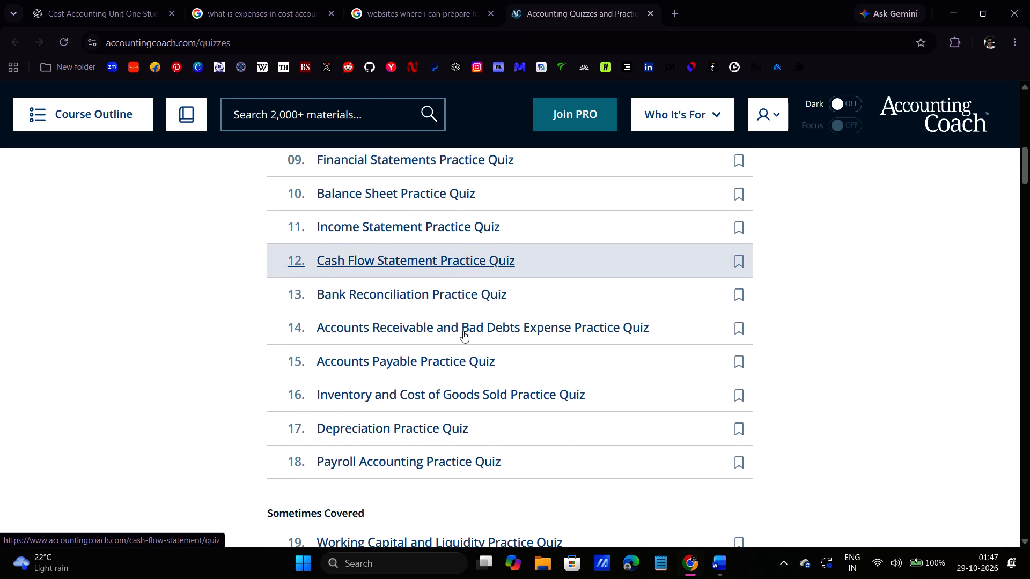
scroll(463, 331, "down", 4)
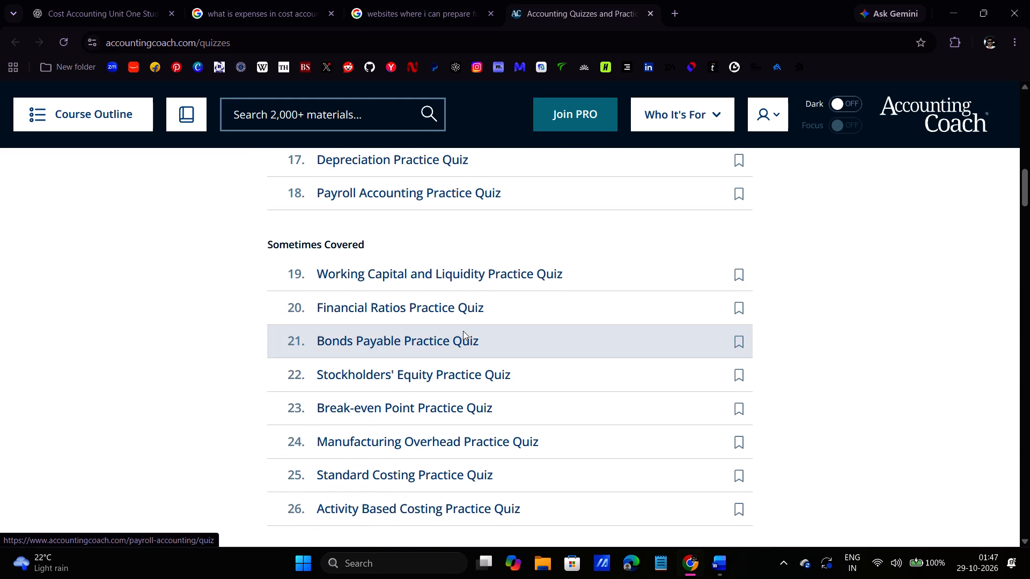
scroll(463, 331, "down", 2)
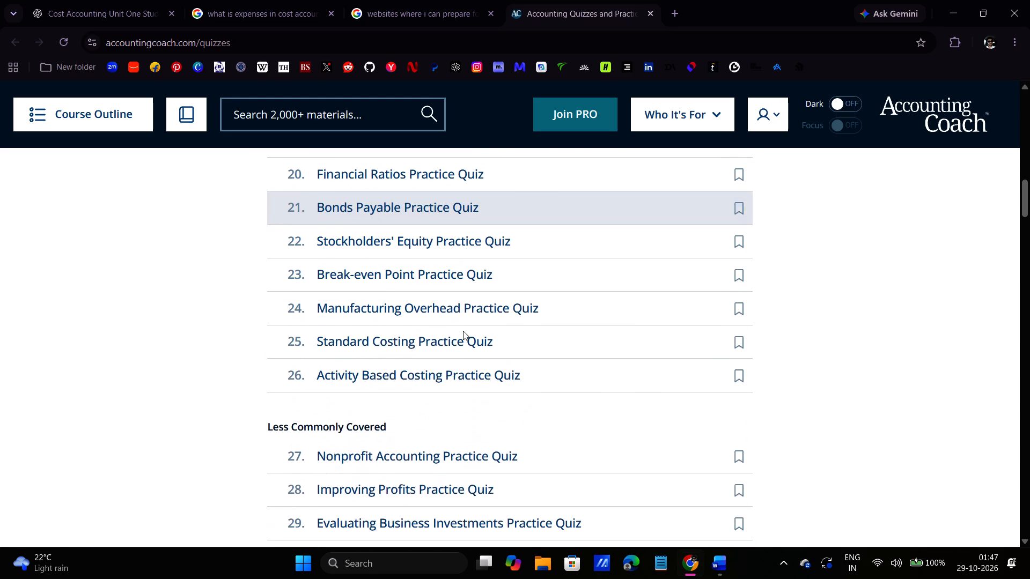
scroll(463, 331, "down", 3)
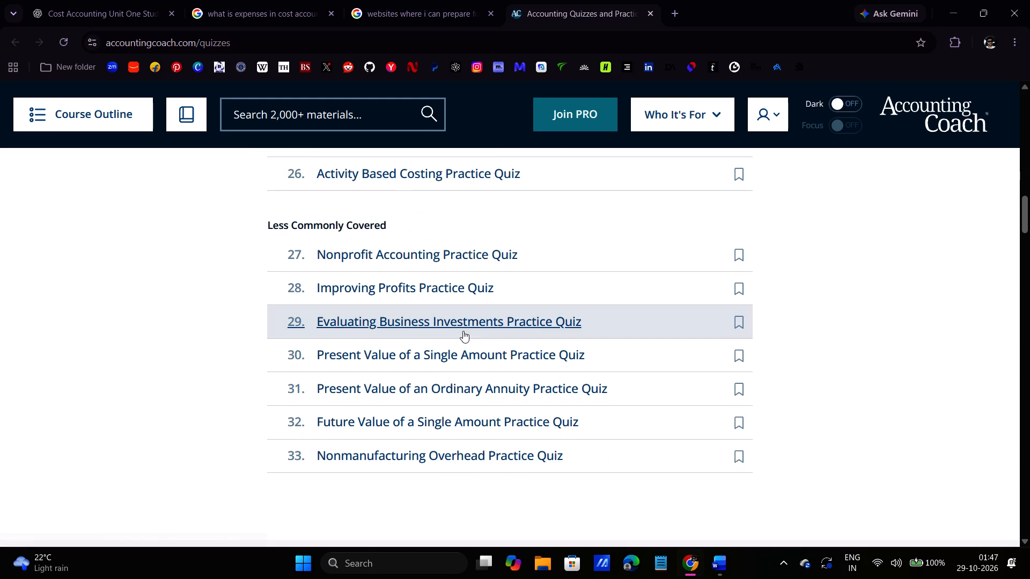
Open the Accounting Basics Practice Quiz from the start of the Usually Covered group.
scroll(463, 331, "up", 10)
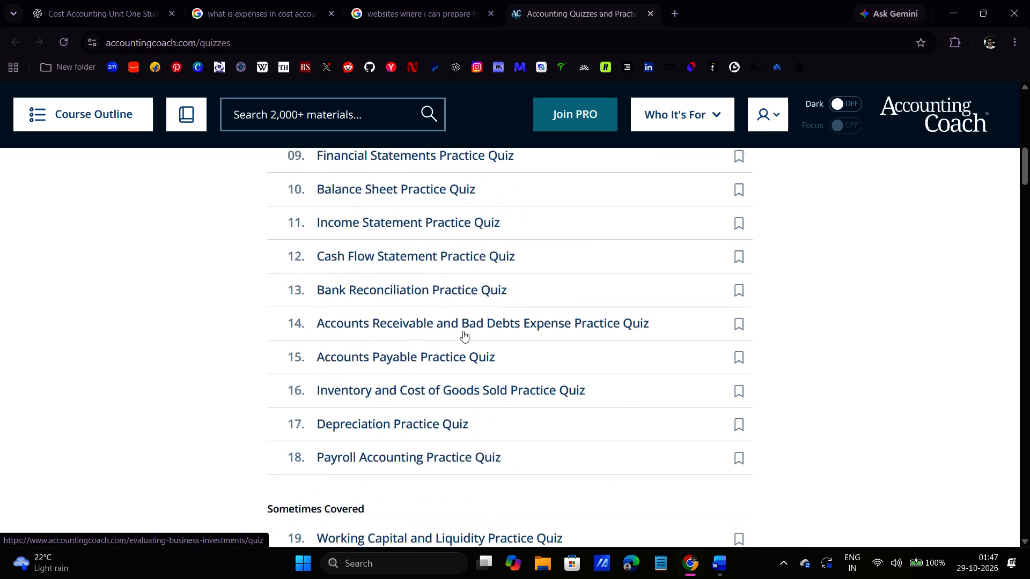
scroll(463, 331, "up", 5)
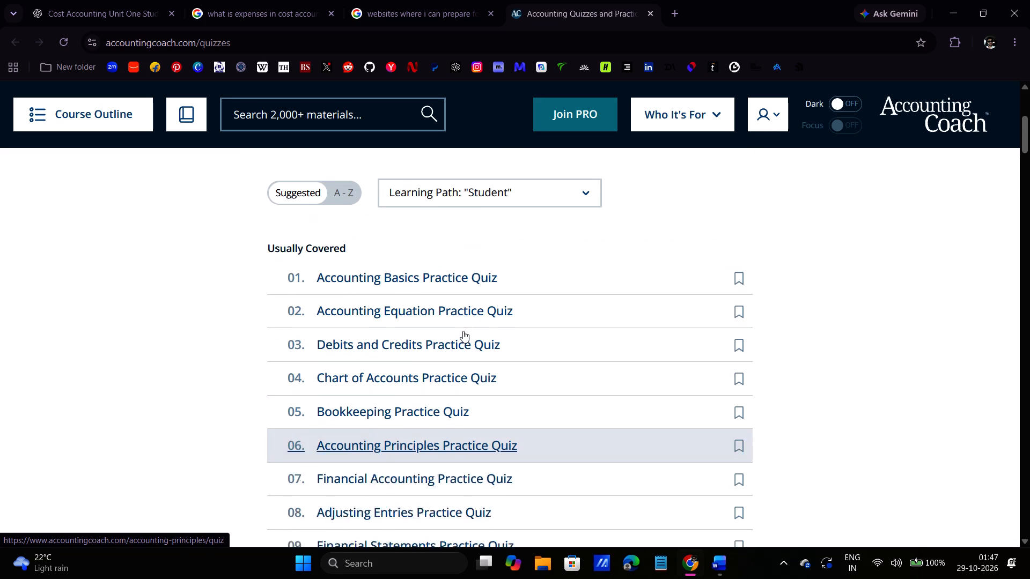
left_click(480, 291)
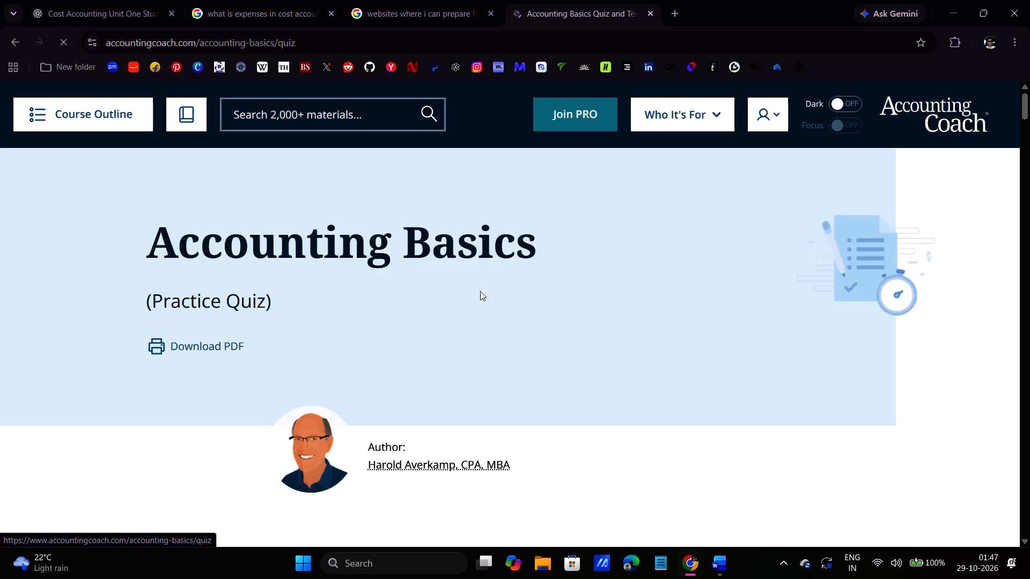
Answer quiz questions 1 to 3 with Income Statement, Balance Sheet, and Services Or Goods Have Been Delivered.
scroll(480, 291, "down", 6)
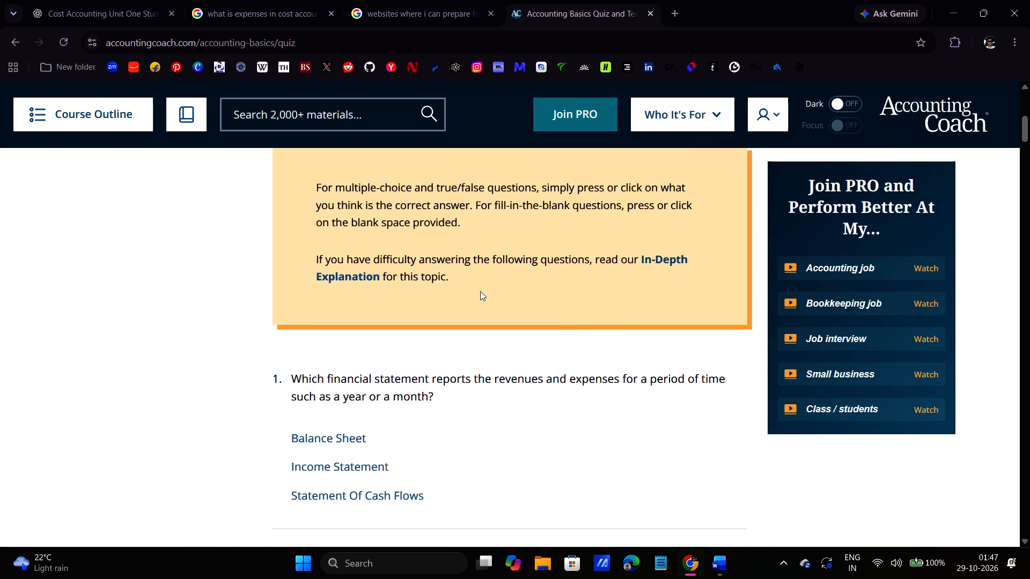
scroll(480, 291, "down", 3)
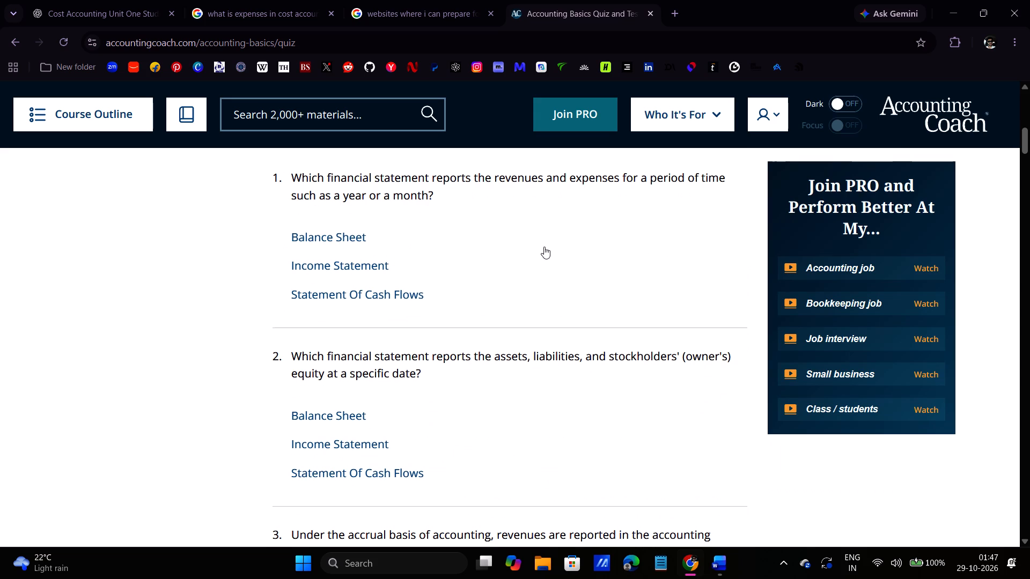
left_click(348, 268)
scroll(348, 268, "down", 1)
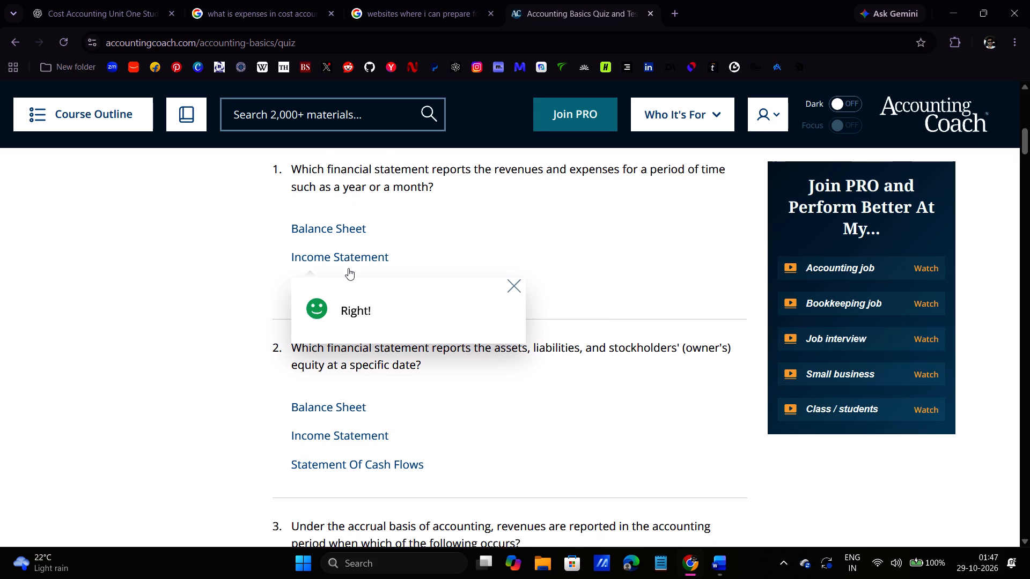
scroll(348, 268, "down", 1)
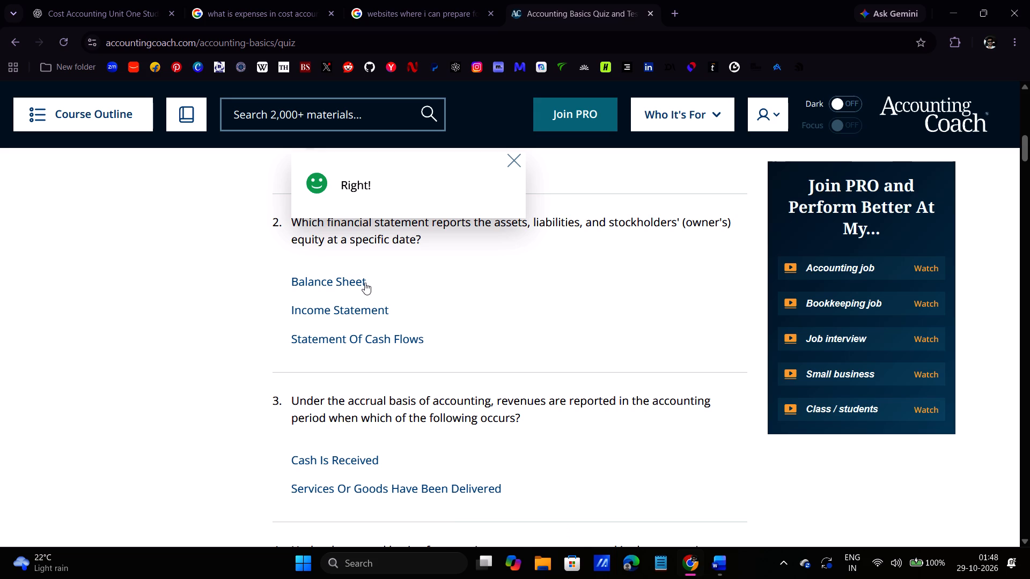
left_click(333, 278)
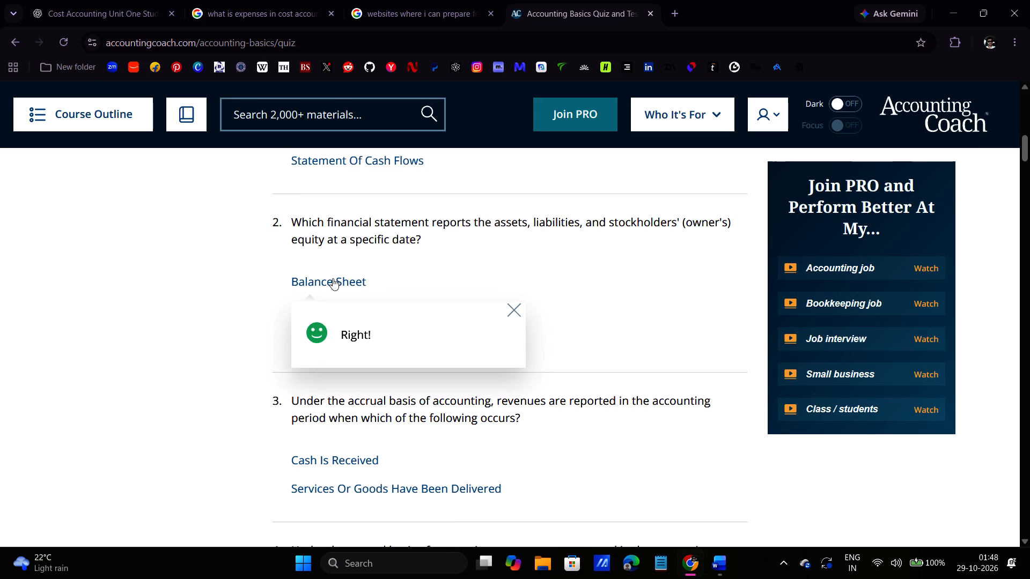
scroll(387, 276, "down", 2)
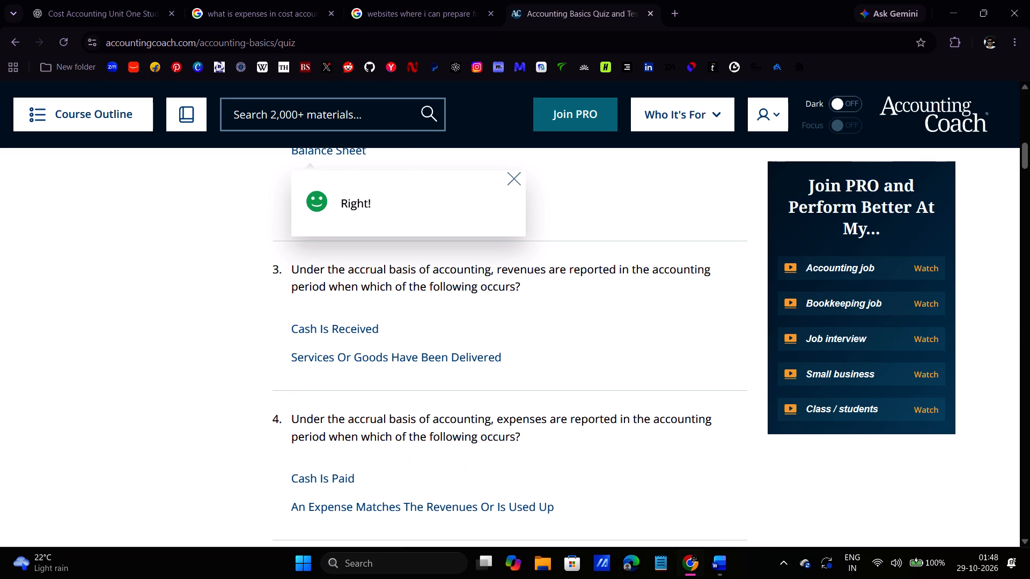
left_click(393, 350)
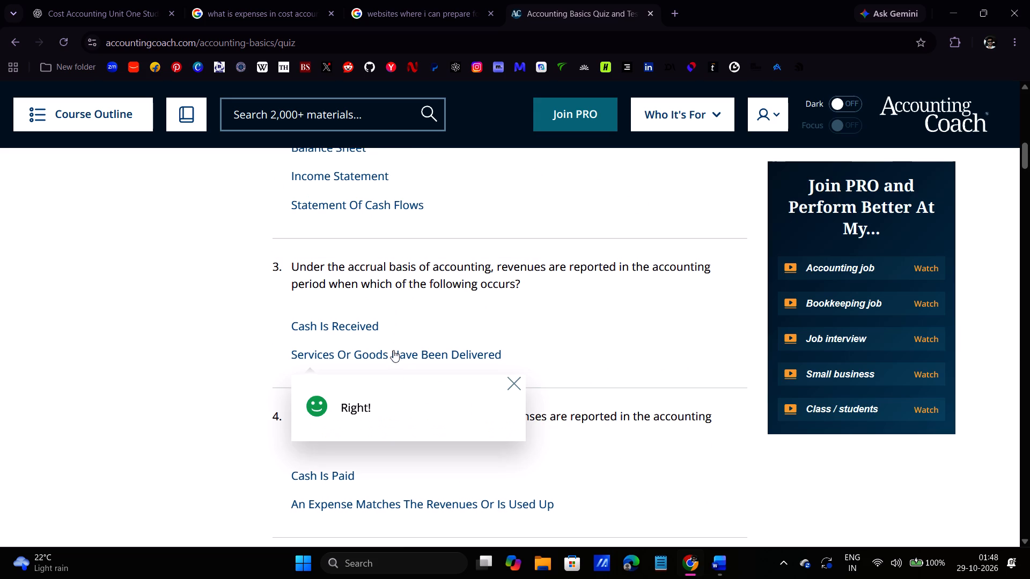
Answer question 4 on accrual-basis expenses with Cash Is Paid, and dismiss the answer feedback.
scroll(393, 350, "down", 1)
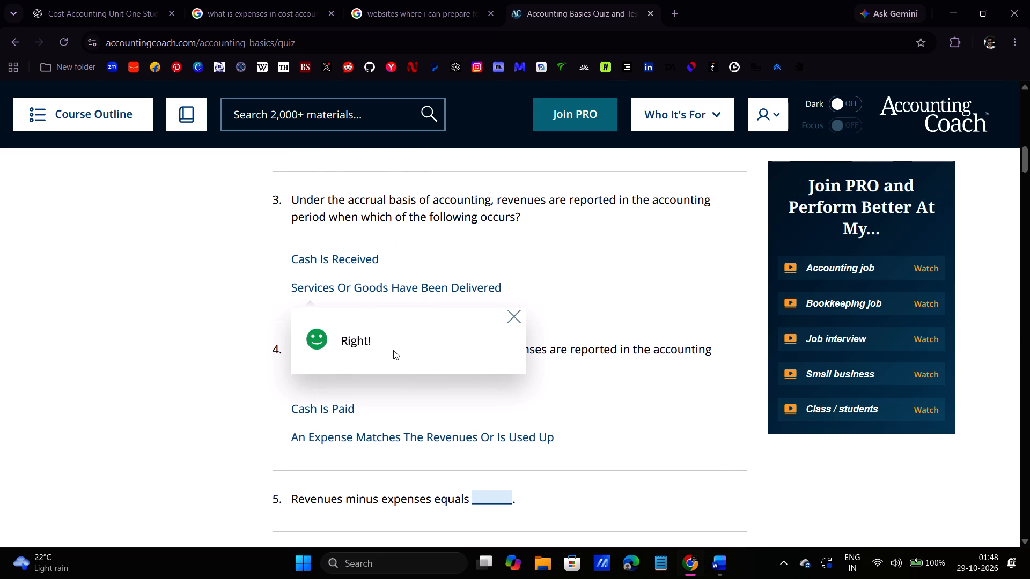
scroll(408, 343, "down", 2)
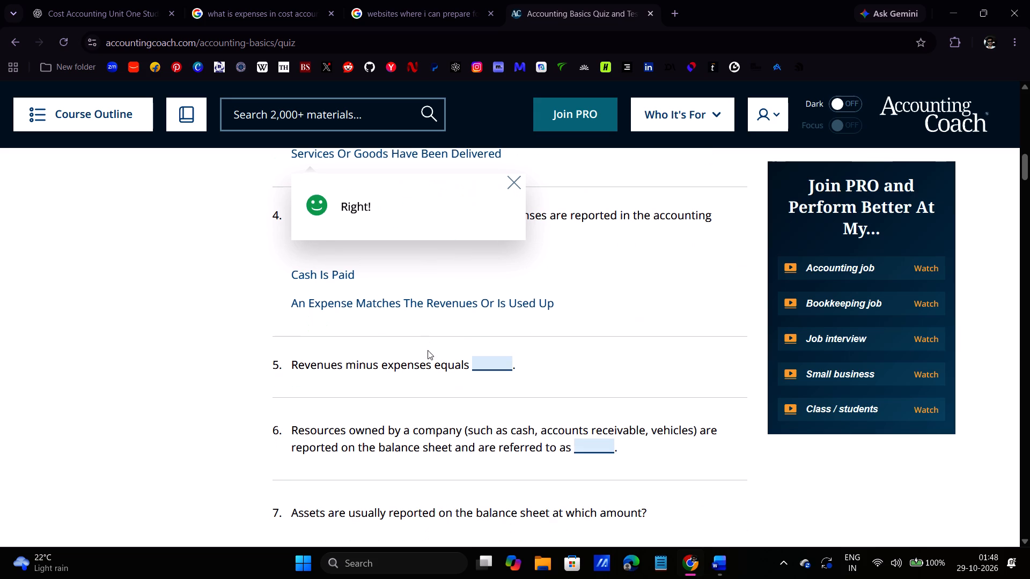
left_click(513, 273)
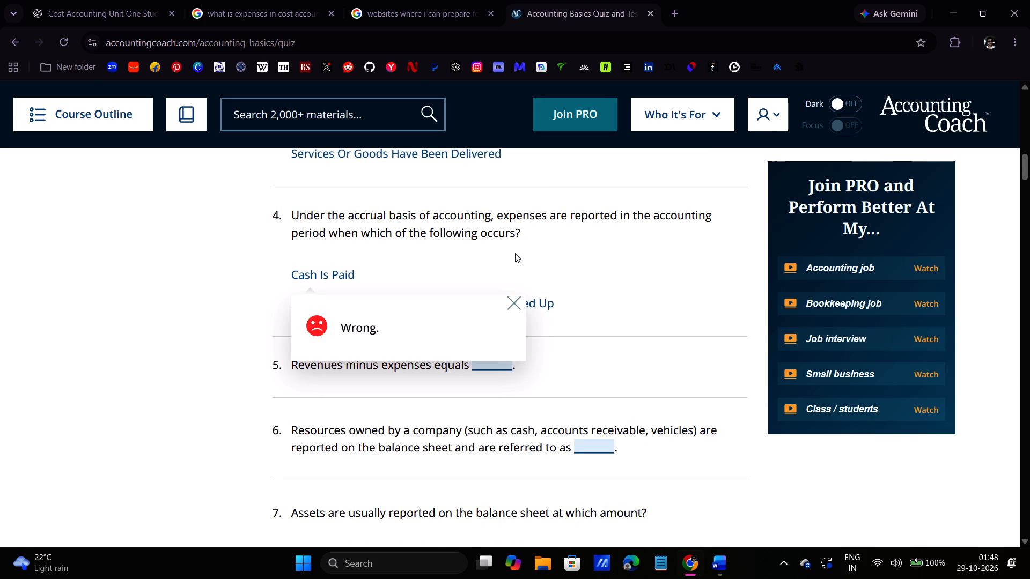
left_click(509, 303)
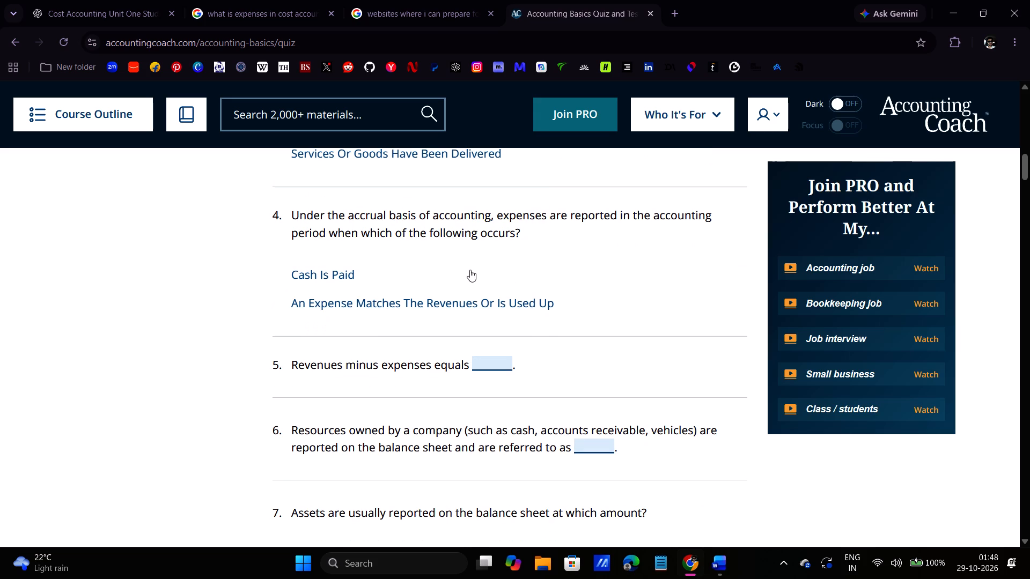
Retry question 4 with Cash Is Paid, change the answer to An Expense Matches The Revenues Or Is Used Up, and dismiss the feedback.
left_click(330, 272)
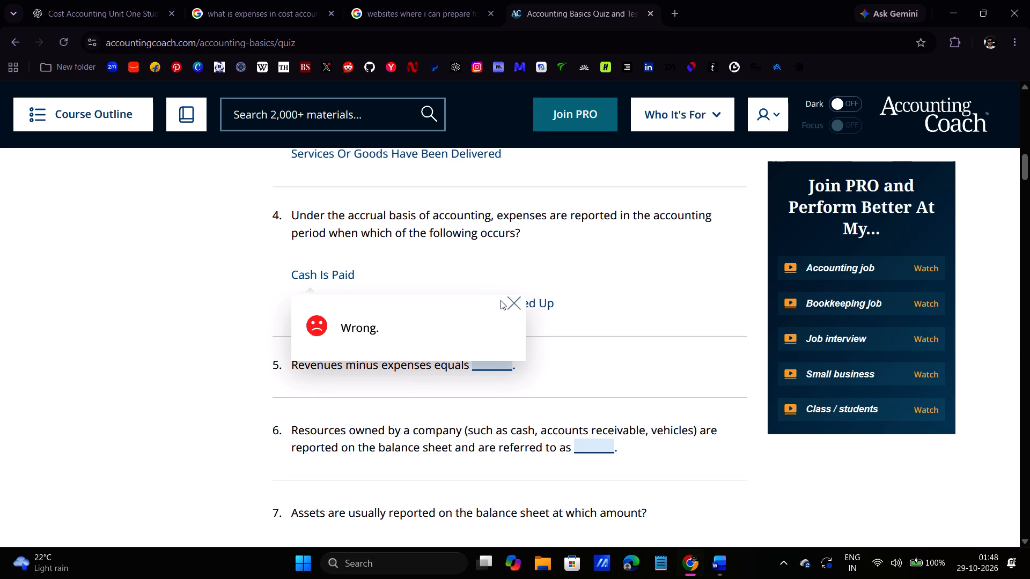
left_click(503, 300)
left_click(509, 301)
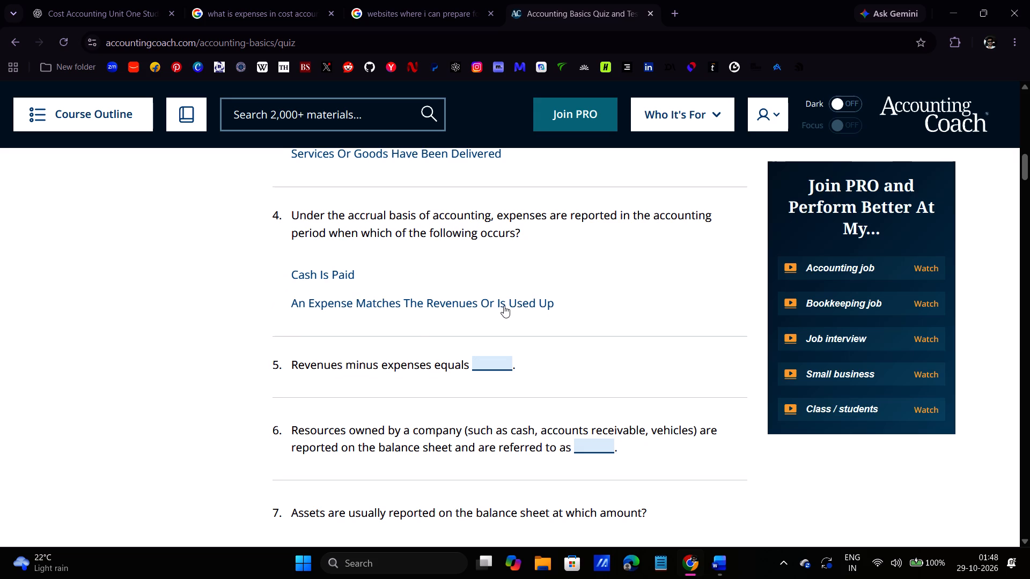
left_click(504, 306)
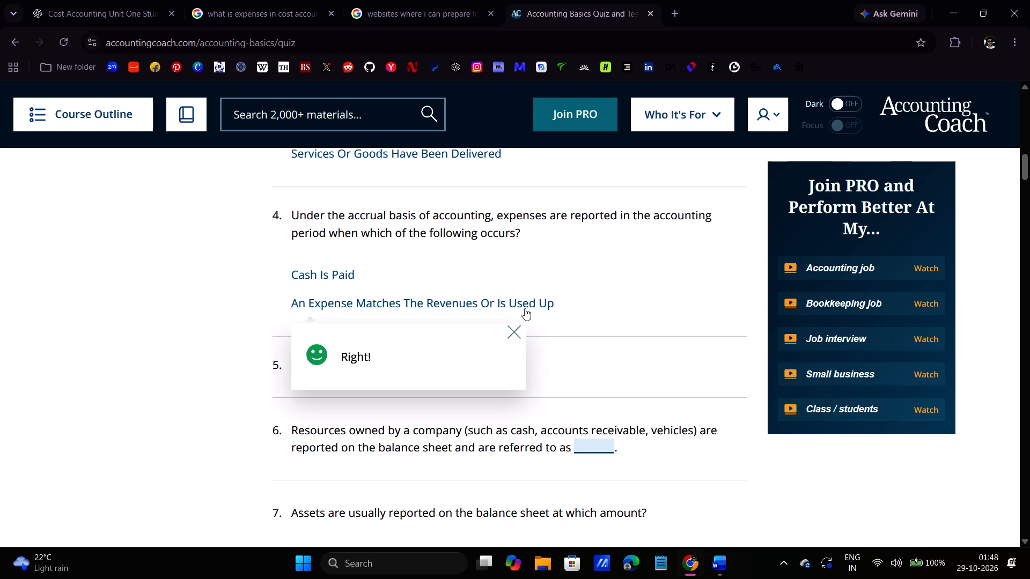
scroll(664, 309, "down", 1)
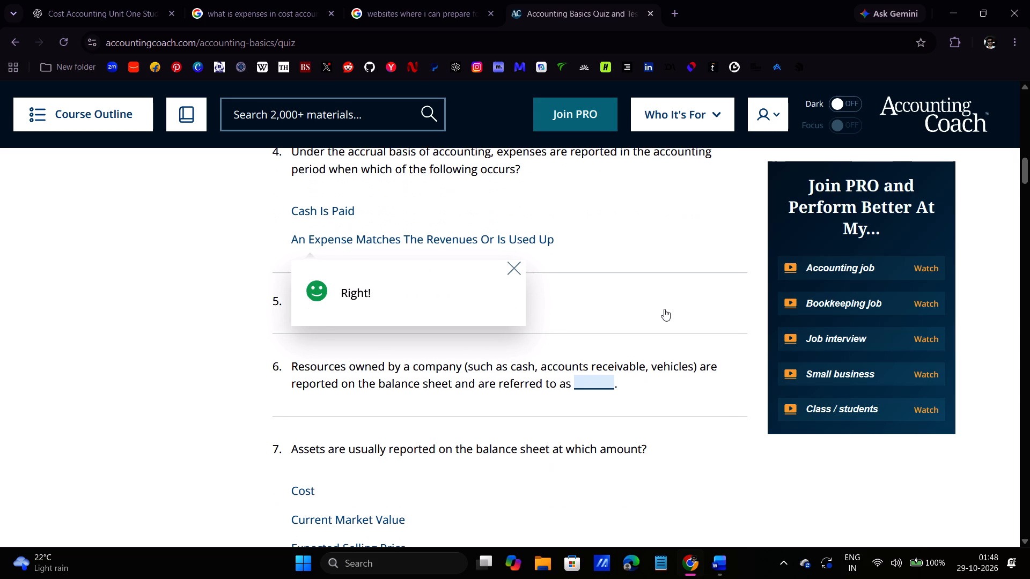
left_click(512, 264)
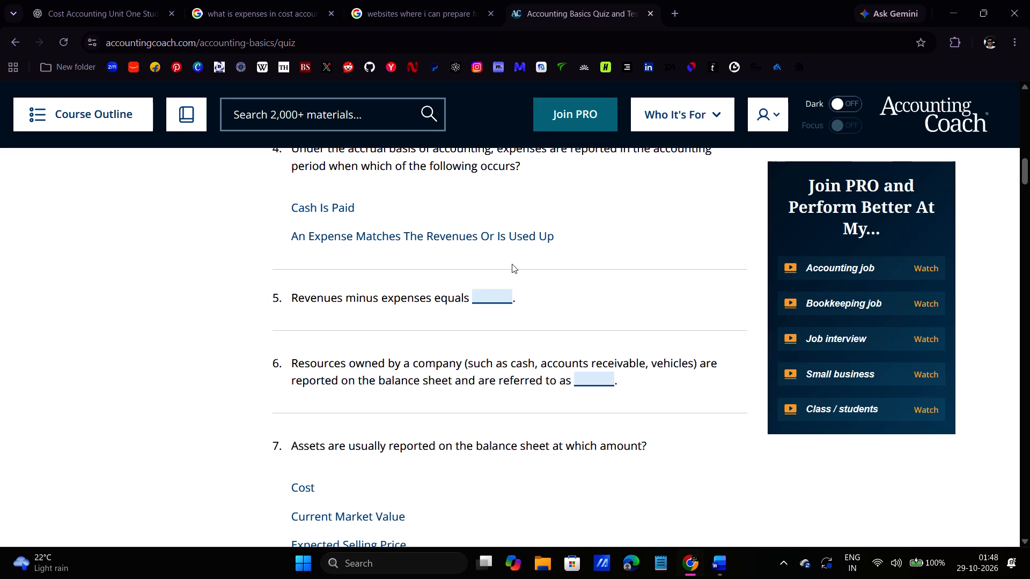
Reveal the answers to fill-in-the-blank questions 5 and 6, on revenues minus expenses and resources owned by a company.
left_click(485, 295)
left_click(527, 336)
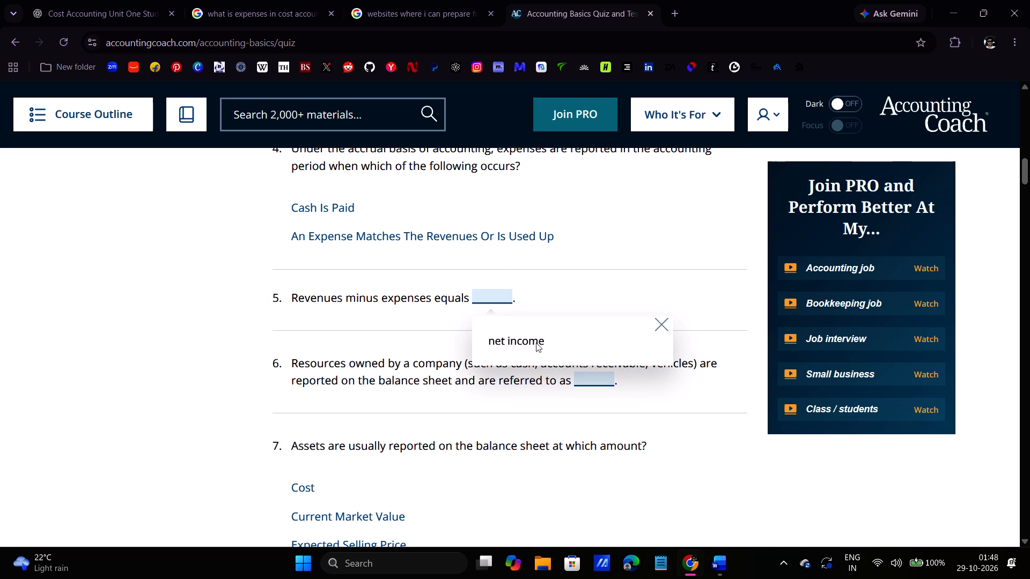
left_click(494, 296)
scroll(490, 289, "down", 2)
left_click(518, 263)
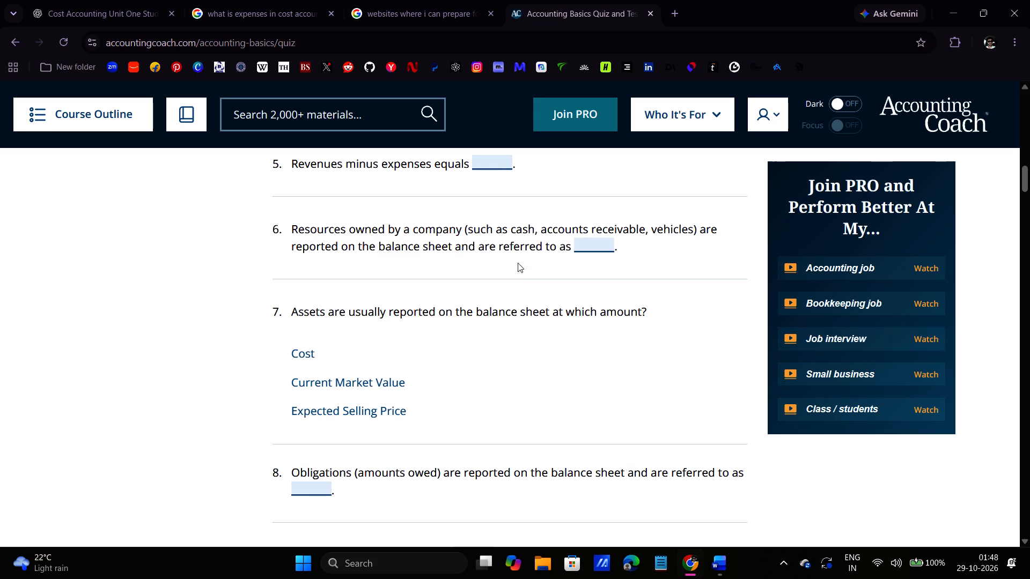
left_click(577, 251)
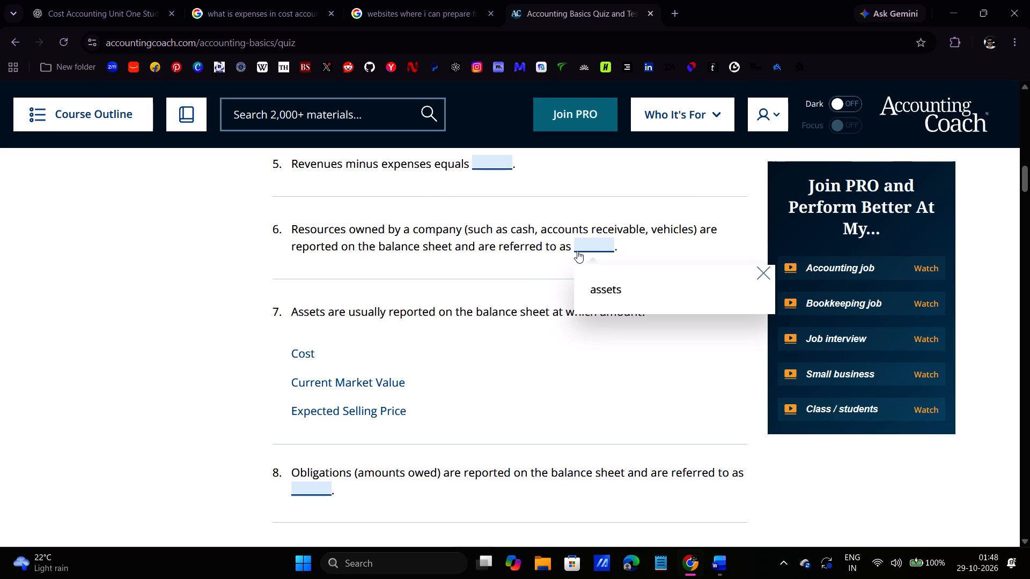
left_click(581, 239)
scroll(590, 254, "down", 1)
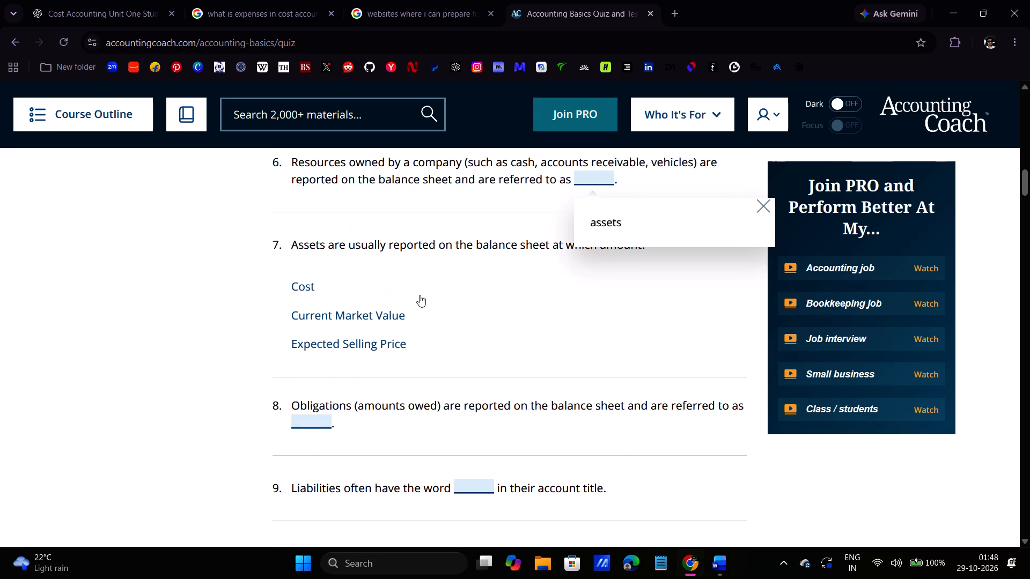
Answer question 7 on the amount at which assets are reported with Cost, and dismiss the feedback.
left_click(586, 294)
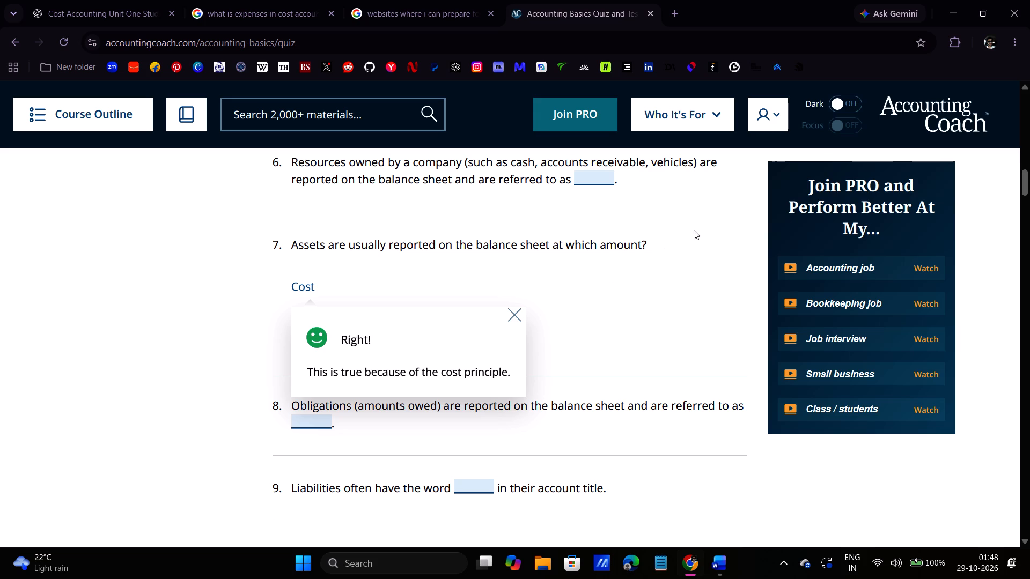
left_click(517, 308)
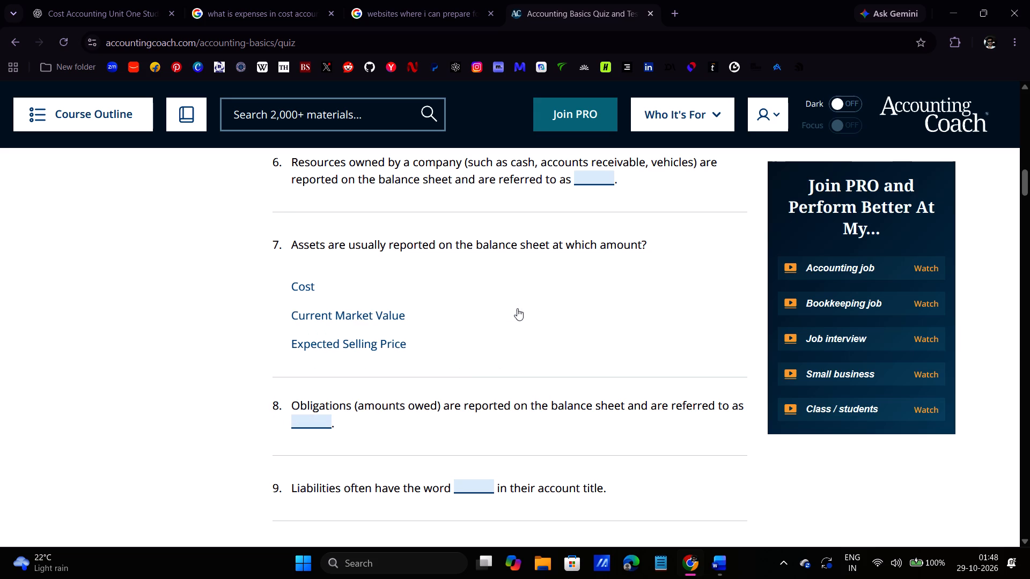
Skip to question 10 on Unearned Revenues, try Asset, Stockholders' (Owner's) Equity and Liability in turn, and dismiss the PRO discount offer.
scroll(517, 308, "down", 2)
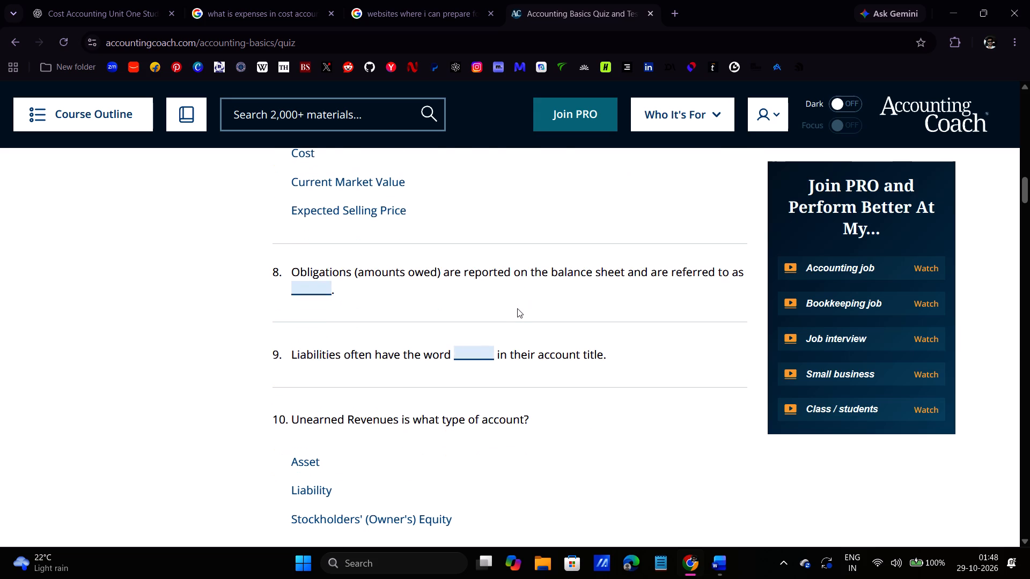
scroll(517, 308, "down", 1)
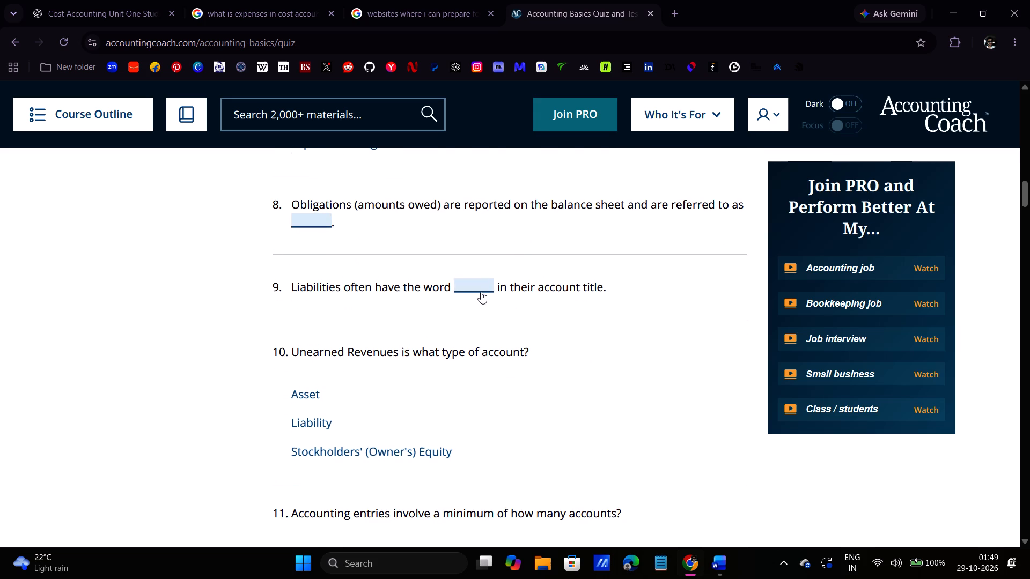
scroll(481, 292, "down", 2)
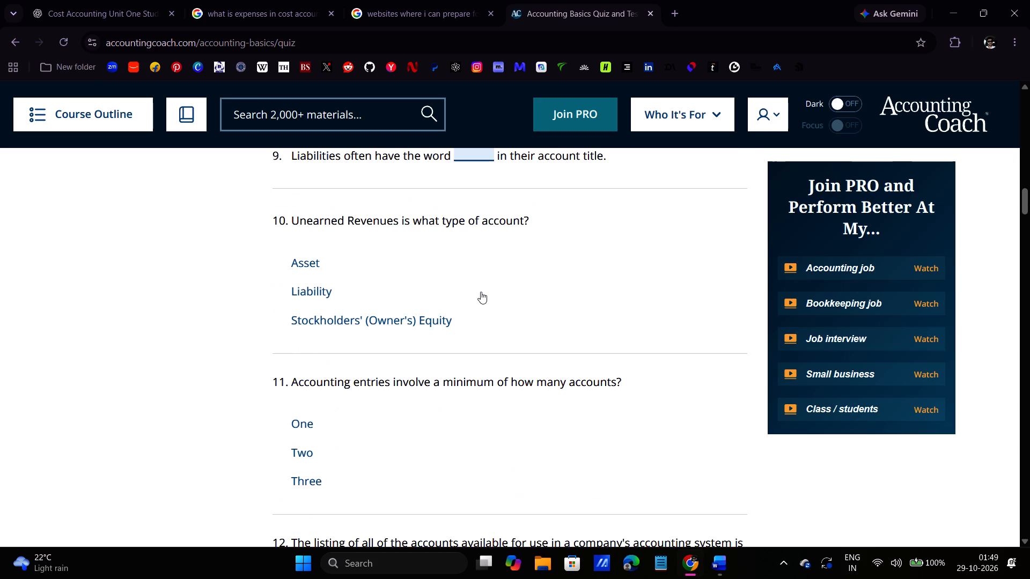
left_click(325, 258)
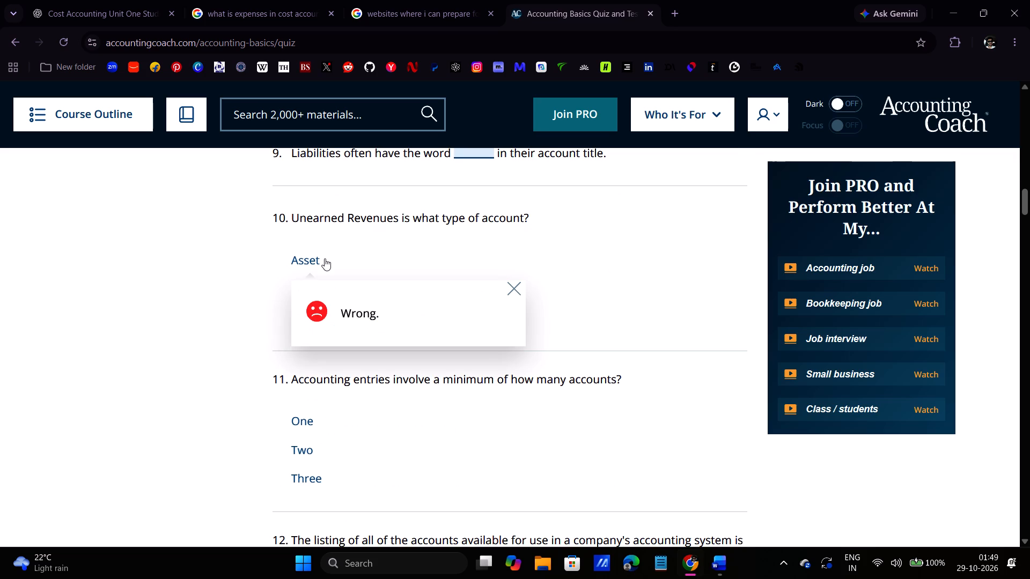
left_click(516, 283)
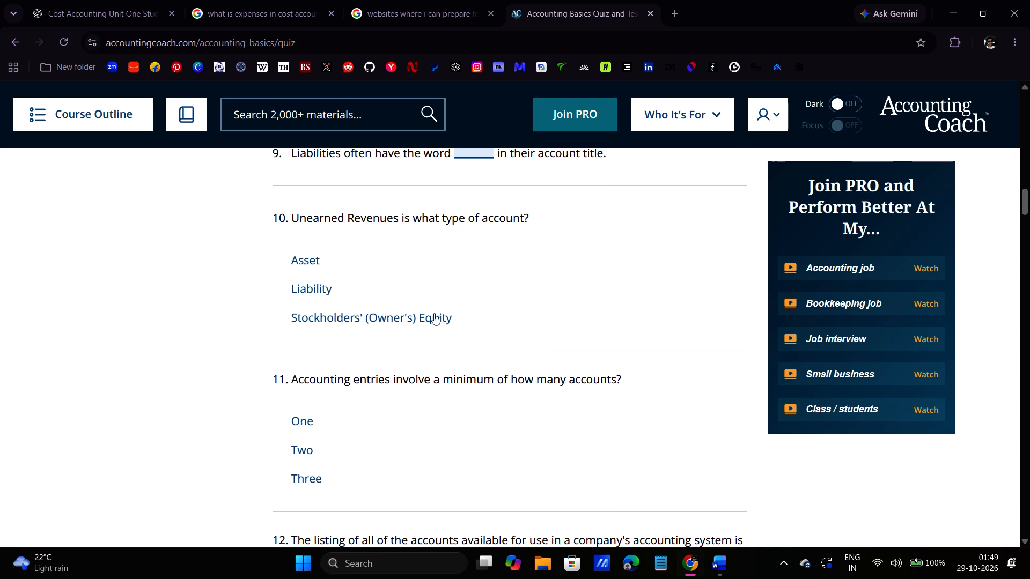
left_click(417, 317)
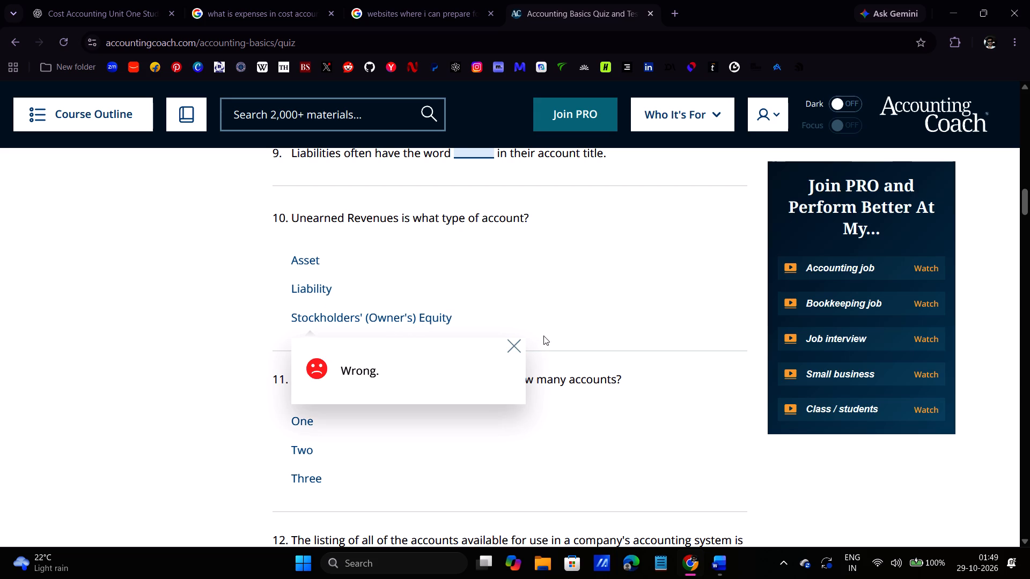
left_click(509, 340)
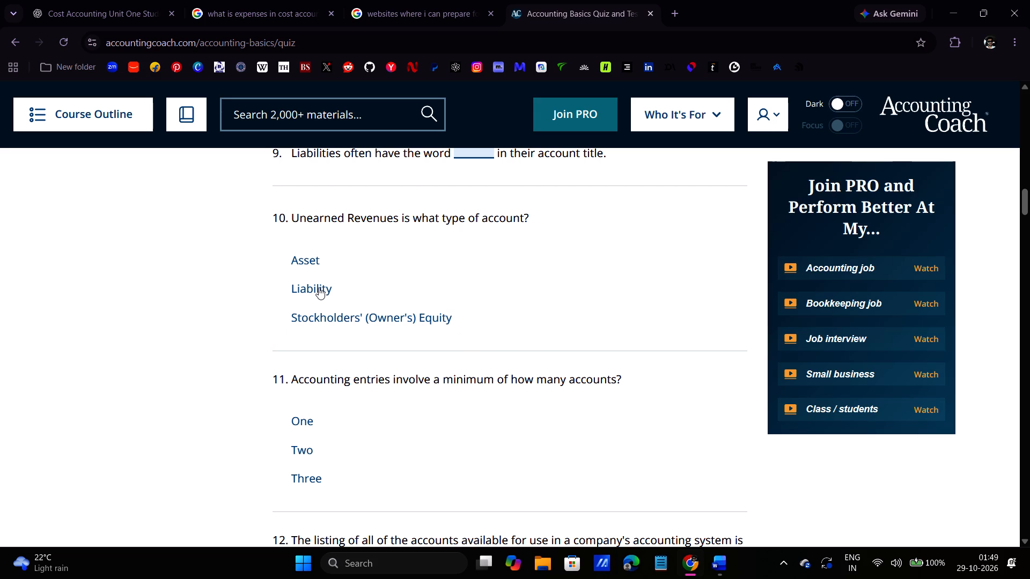
left_click(319, 287)
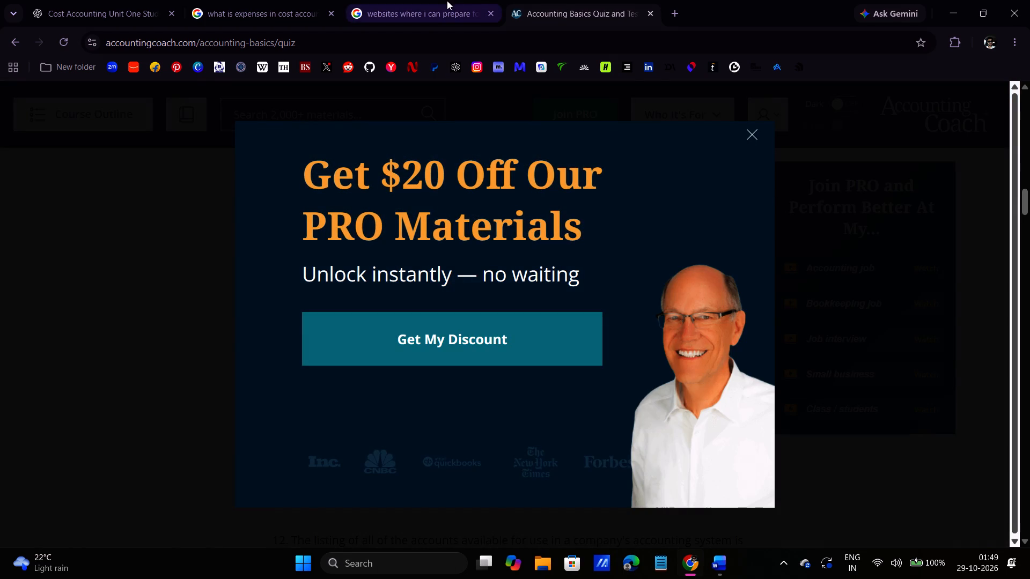
left_click(755, 127)
Answer question 11 on the minimum number of accounts in an entry with Two, and dismiss the feedback.
scroll(572, 265, "down", 2)
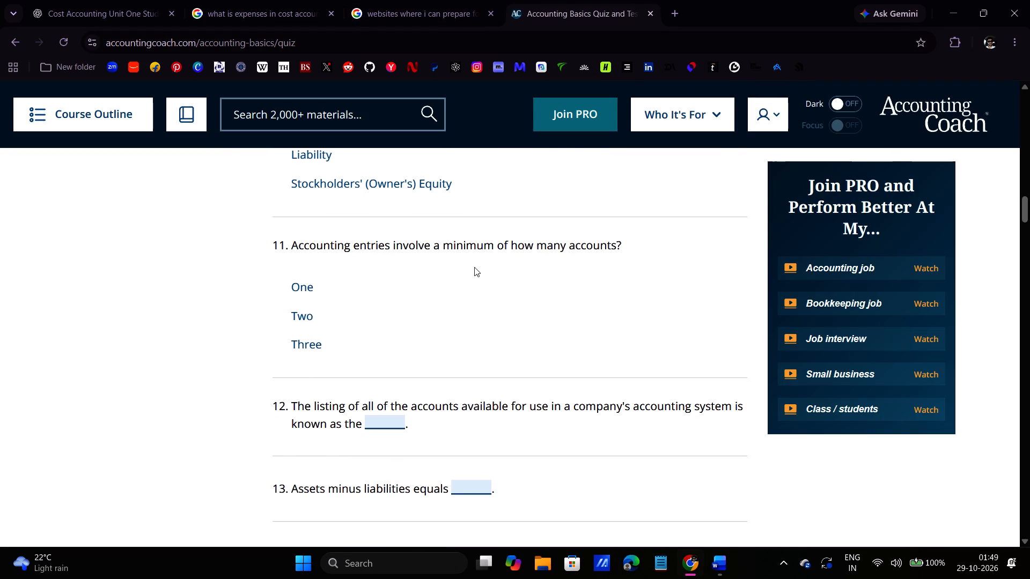
left_click(300, 311)
scroll(403, 274, "down", 2)
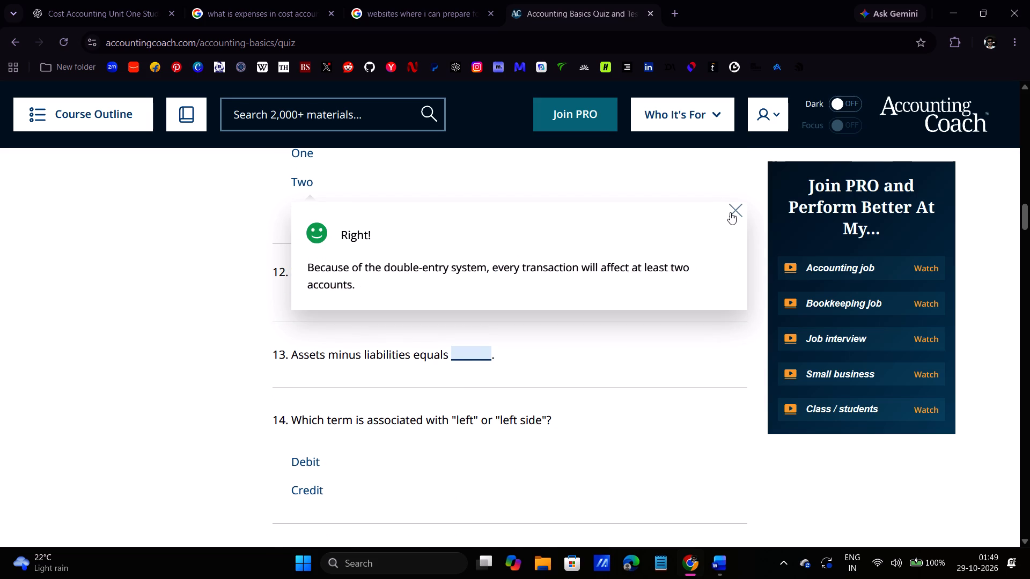
left_click(730, 212)
Reveal the answer to question 13 on assets minus liabilities, and dismiss it.
scroll(441, 265, "down", 1)
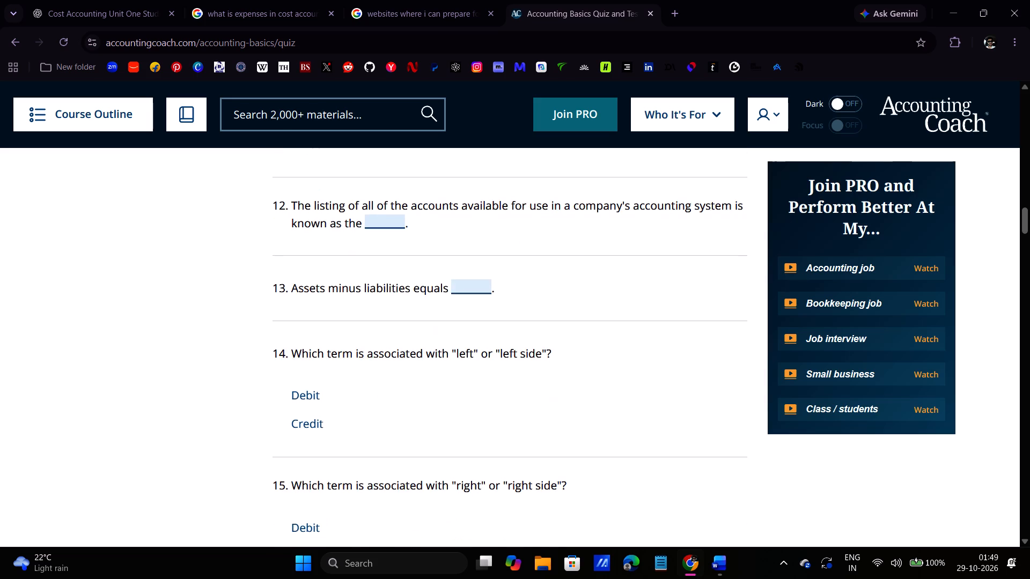
left_click(456, 284)
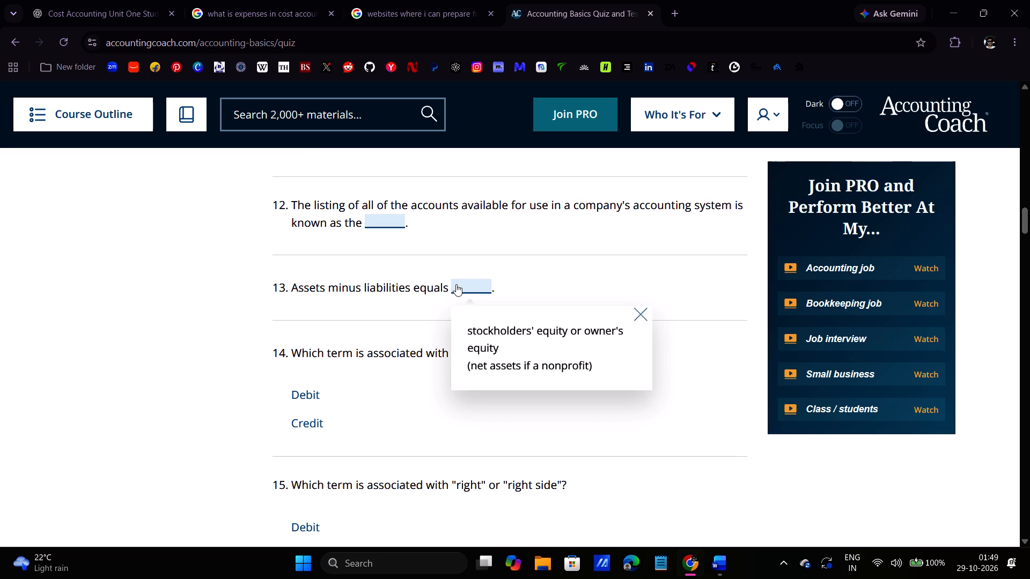
scroll(456, 284, "down", 2)
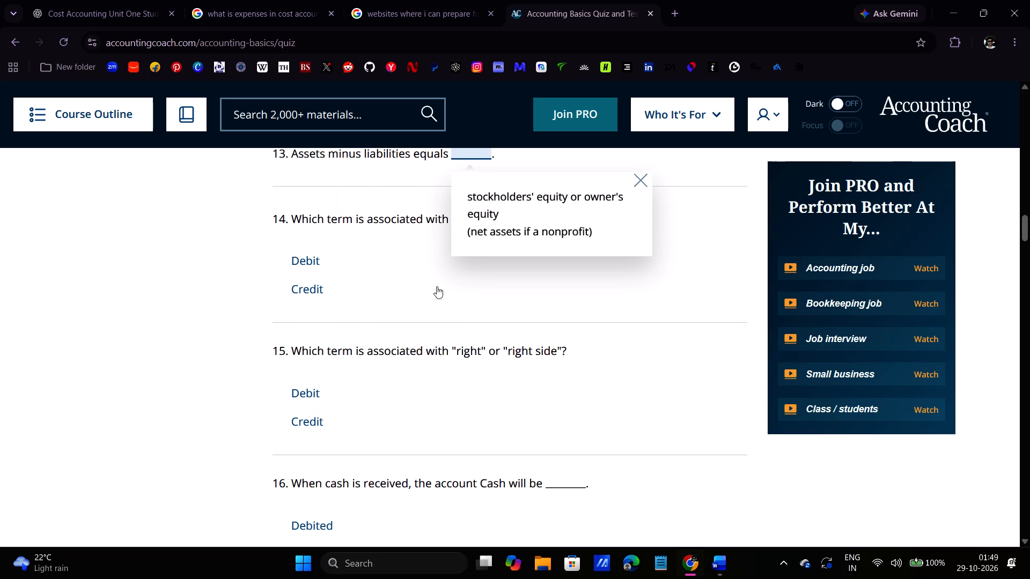
left_click(639, 177)
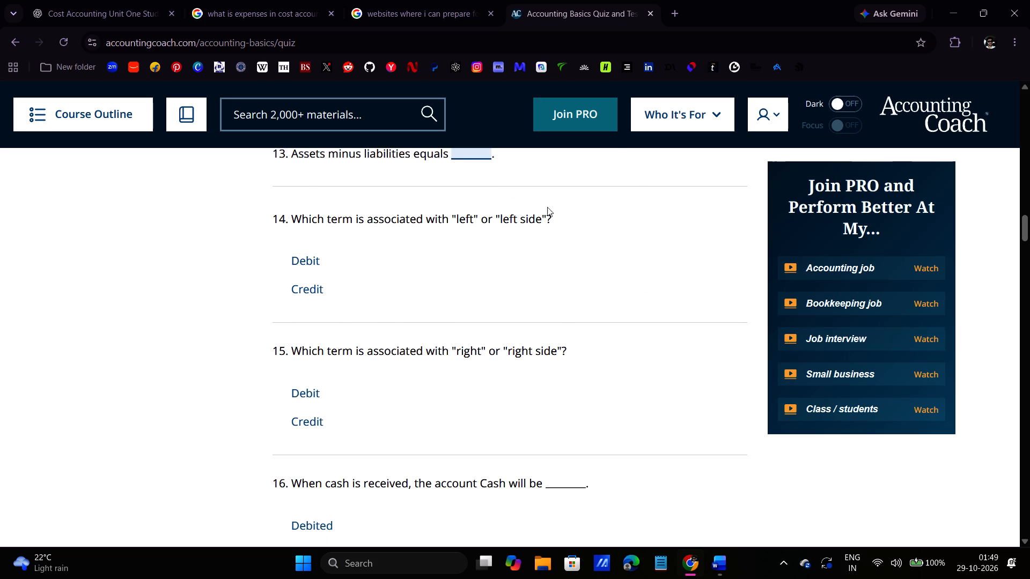
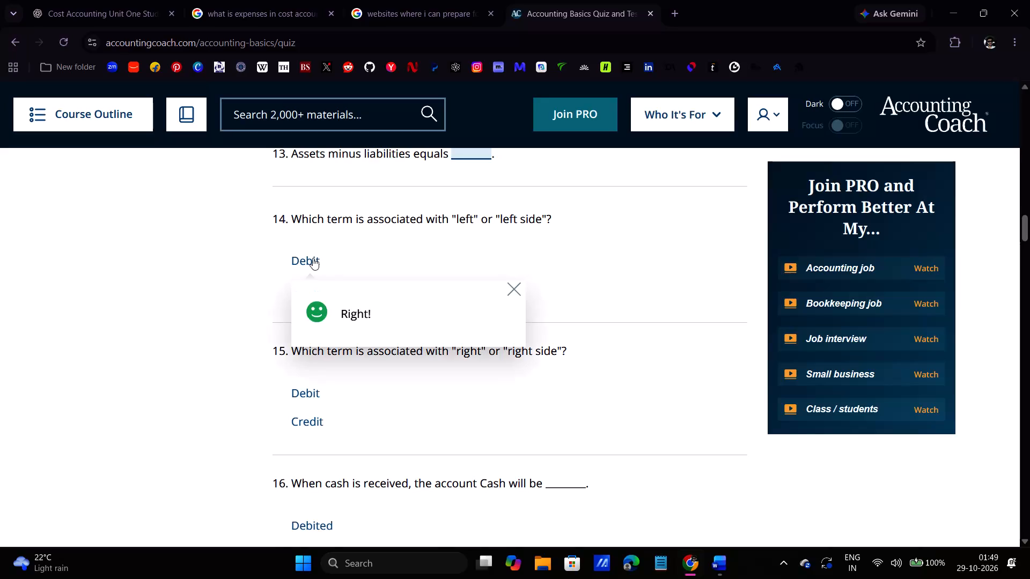
Answer question 15 on the term associated with the right side with Credit, and dismiss the feedback.
scroll(435, 232, "down", 1)
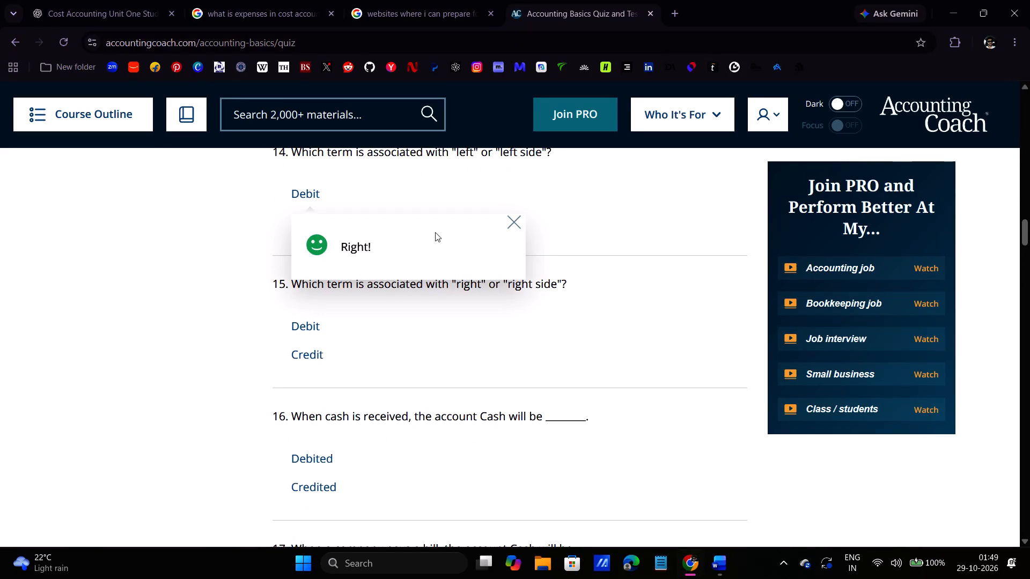
scroll(433, 232, "down", 1)
left_click(295, 288)
scroll(461, 253, "down", 1)
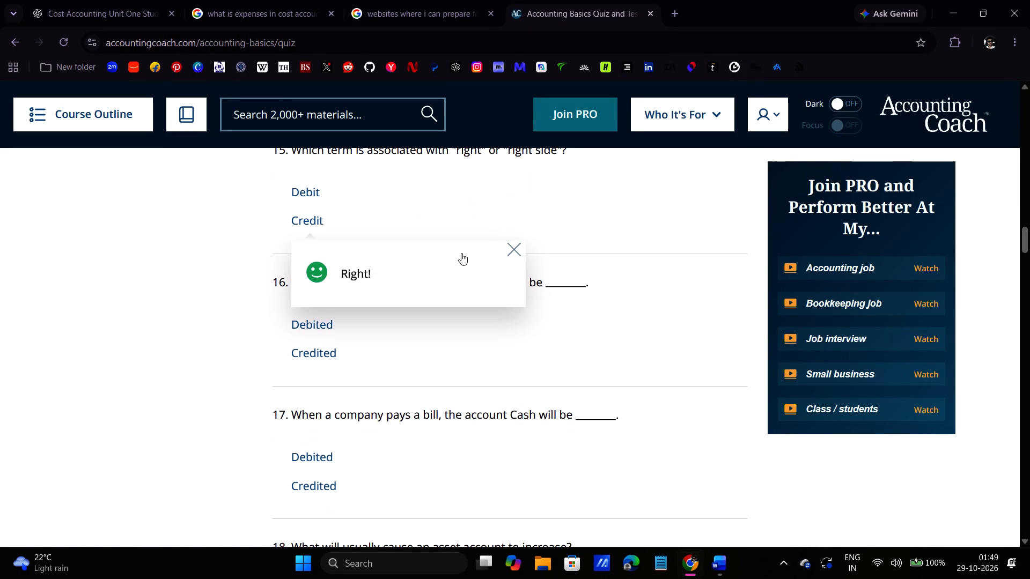
left_click(511, 243)
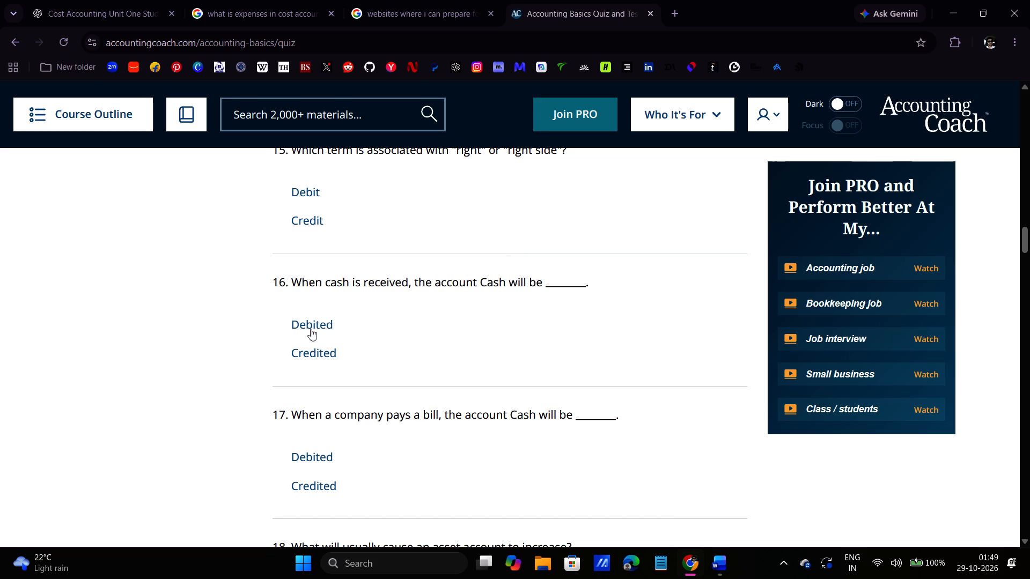
Answer question 16 on the Cash account when cash is received, trying Credited and then Debited.
left_click(319, 358)
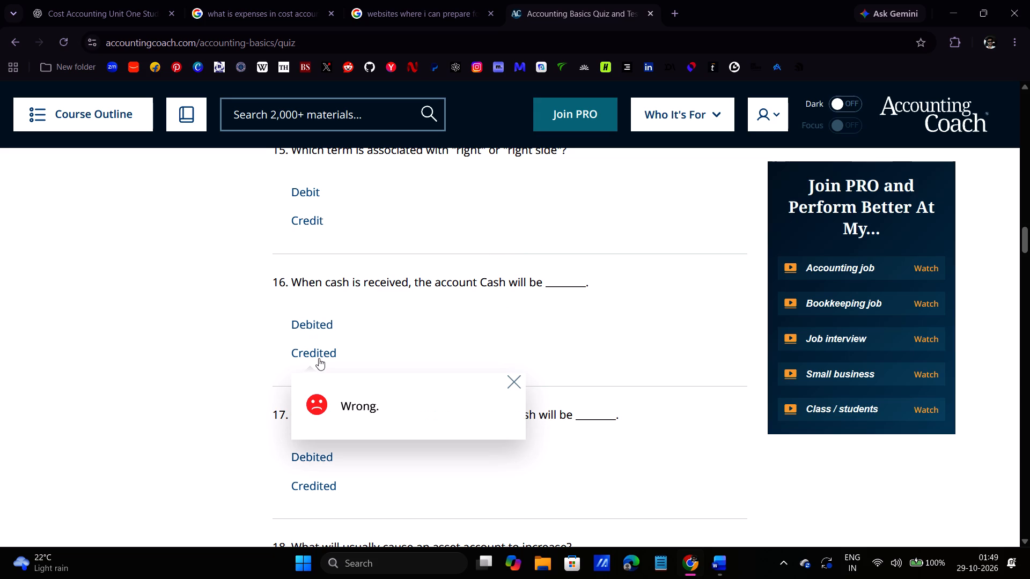
left_click(332, 321)
Dismiss the feedback for Debited in question 17 on paying a bill, answer it with Credited, and dismiss that feedback.
scroll(392, 292, "down", 1)
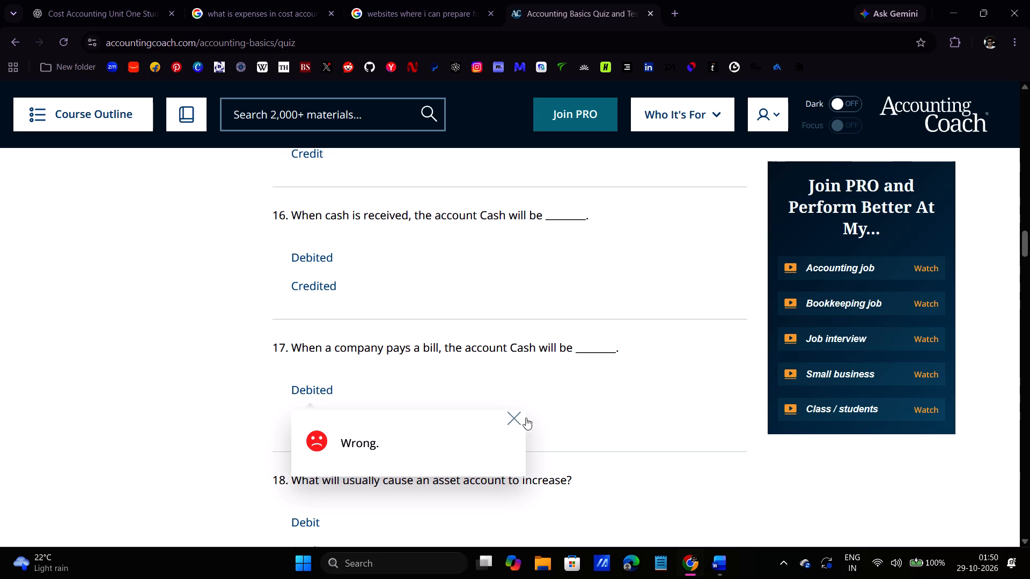
left_click(513, 413)
left_click(318, 422)
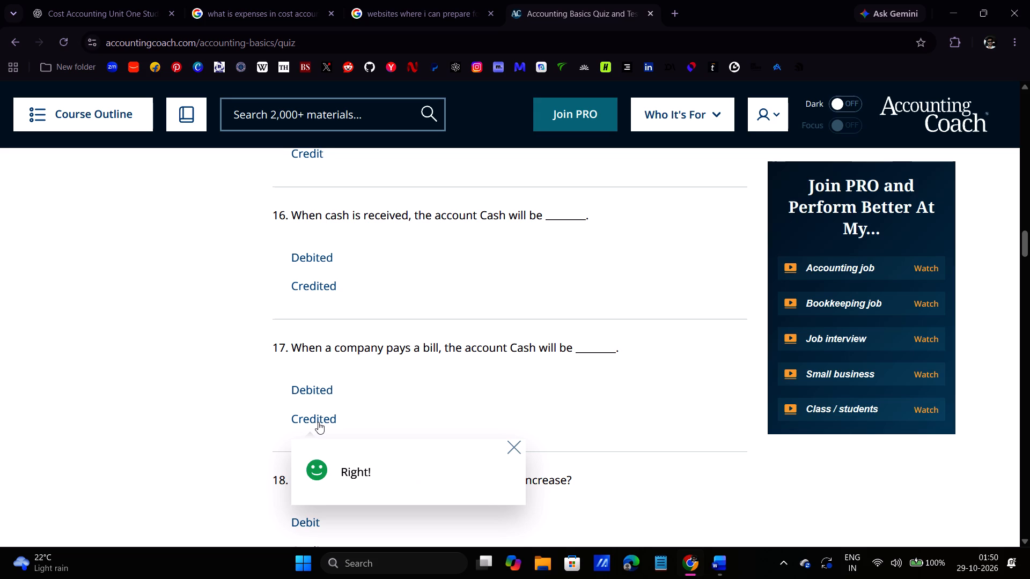
scroll(325, 426, "down", 3)
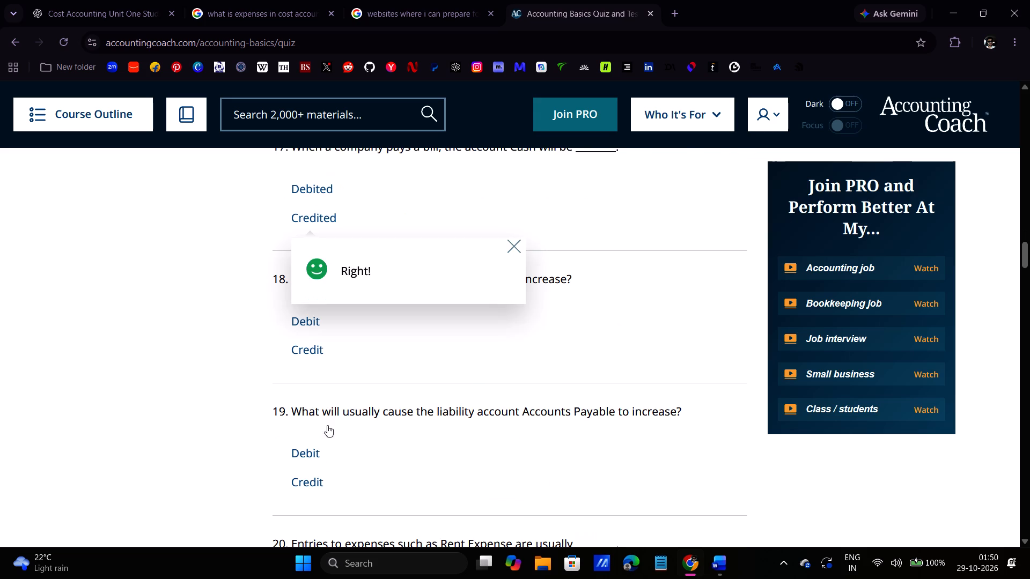
left_click(505, 235)
left_click(514, 239)
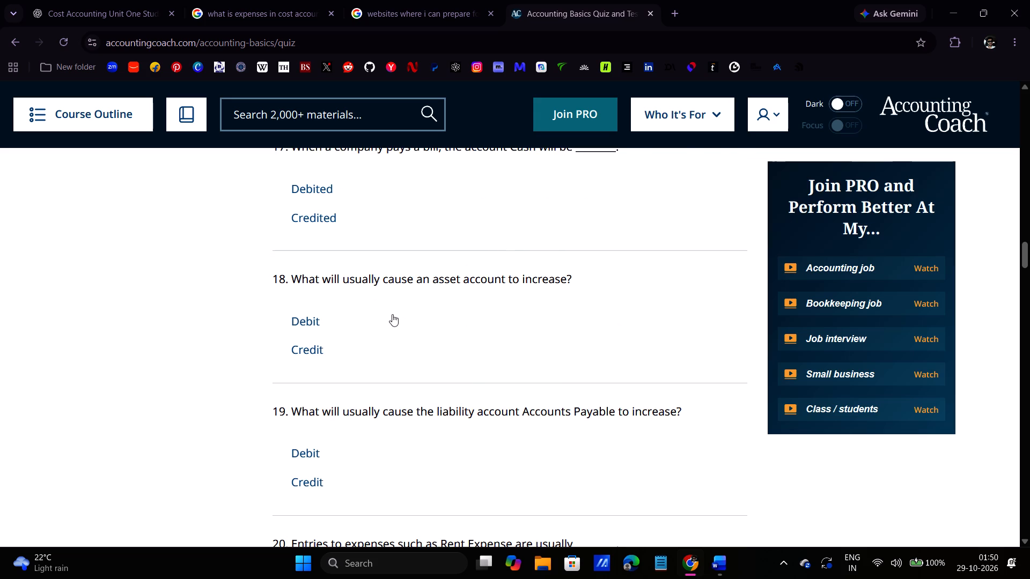
Answer question 18 on increasing an asset account with Debit and question 19 on increasing Accounts Payable with Credit.
left_click(319, 323)
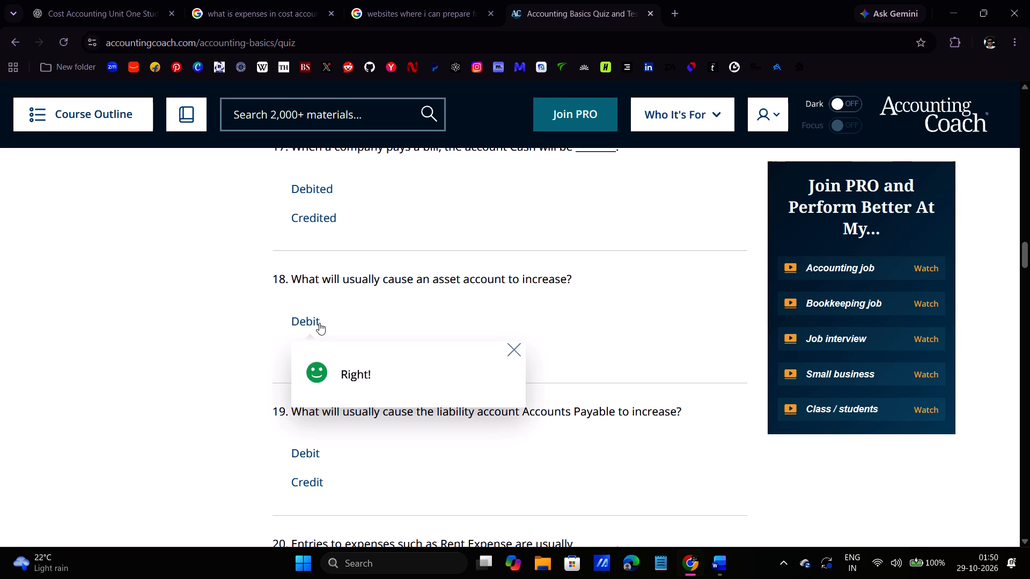
scroll(319, 323, "down", 2)
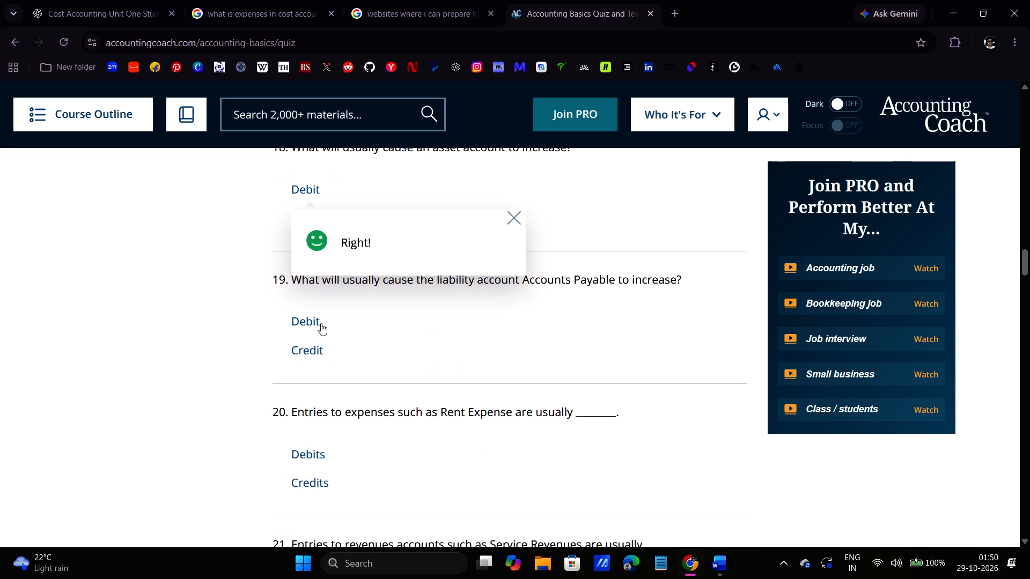
scroll(370, 295, "down", 1)
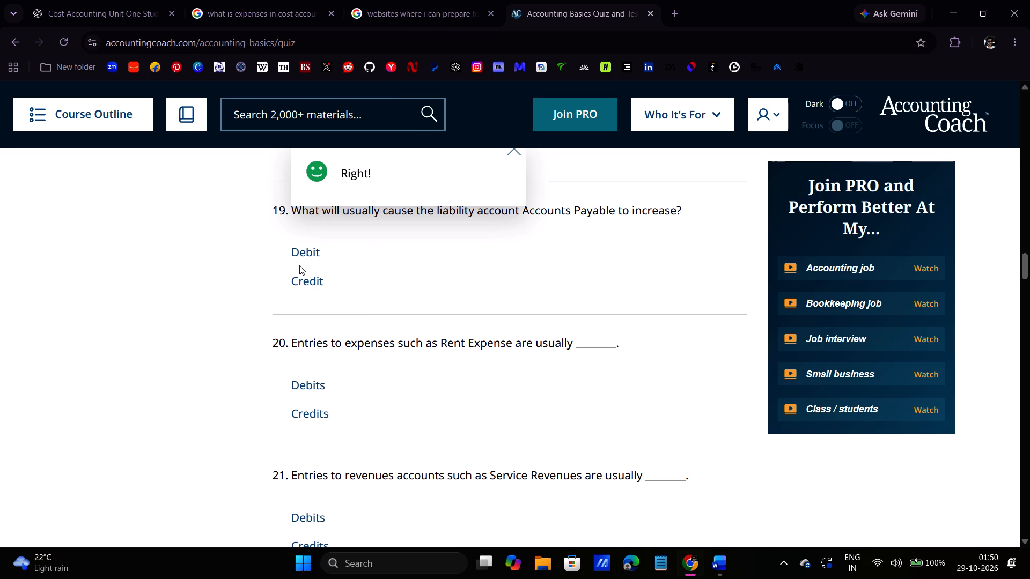
left_click(308, 279)
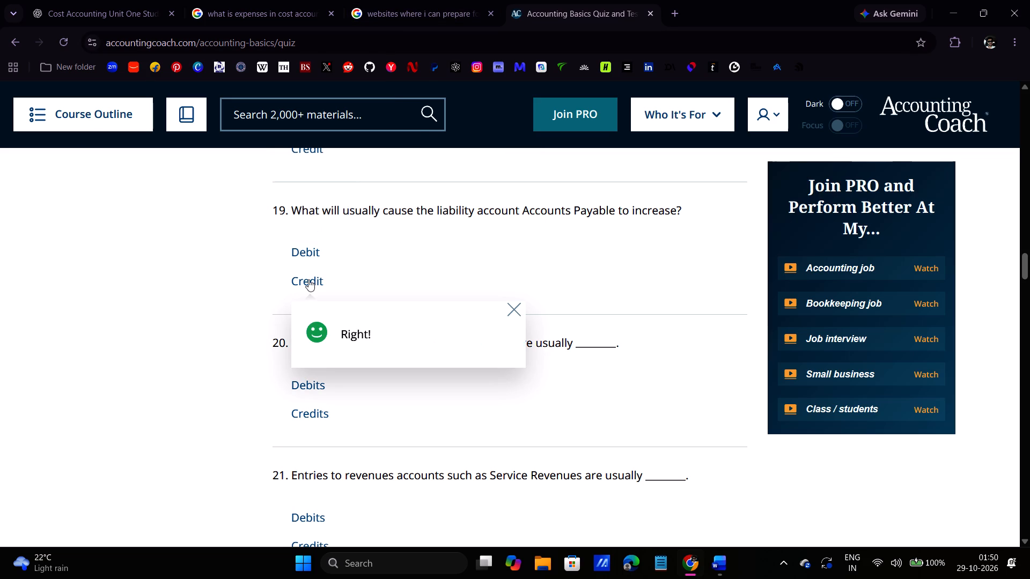
Skip questions 20 and 21 and close the AccountingCoach quiz page, returning to the Google results for test preparation websites.
scroll(433, 235, "down", 3)
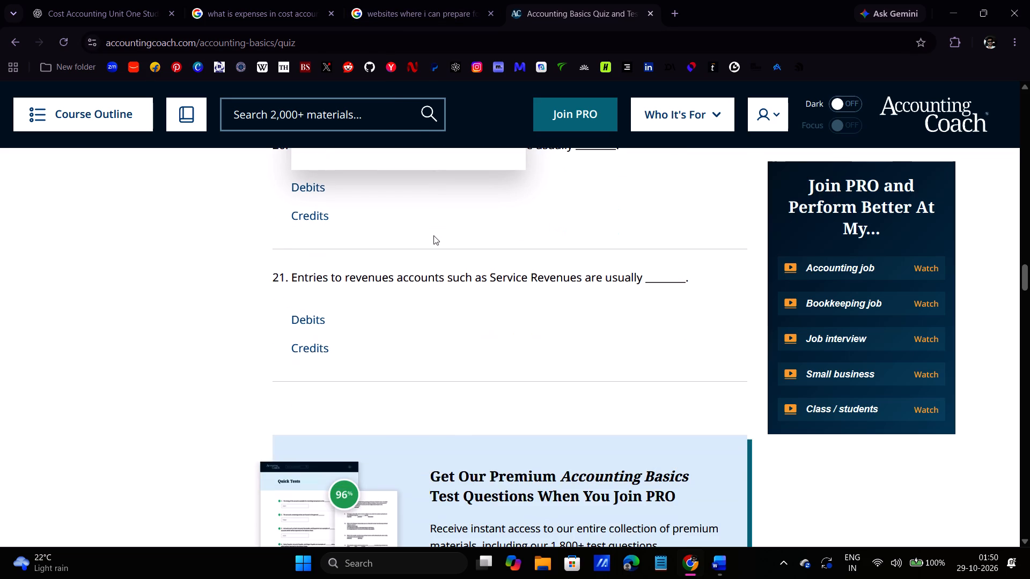
scroll(434, 238, "down", 3)
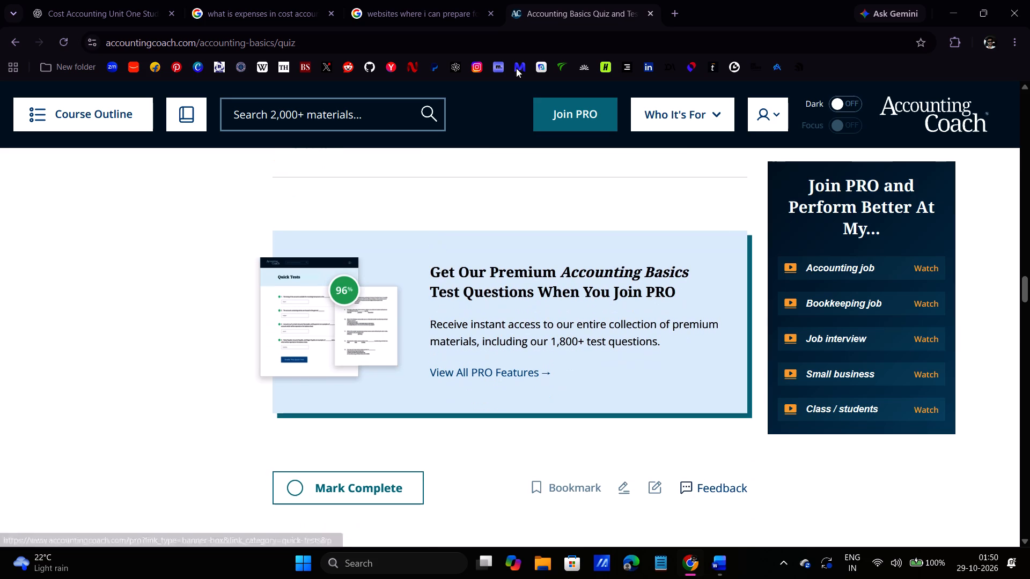
left_click(646, 10)
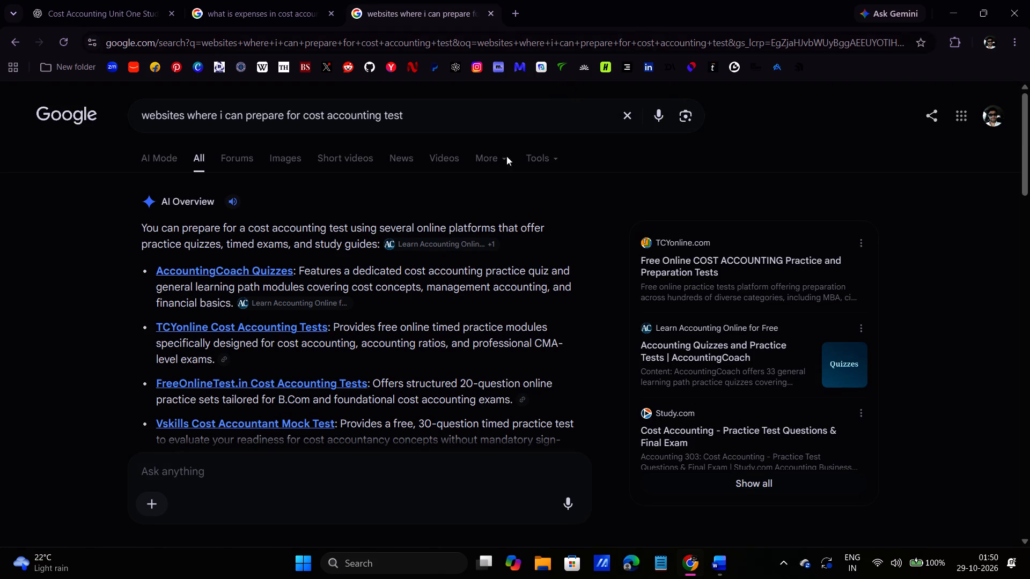
Open TCYonline Cost Accounting Tests from the AI Overview and view its list of practice tests.
scroll(433, 253, "down", 1)
left_click(284, 263)
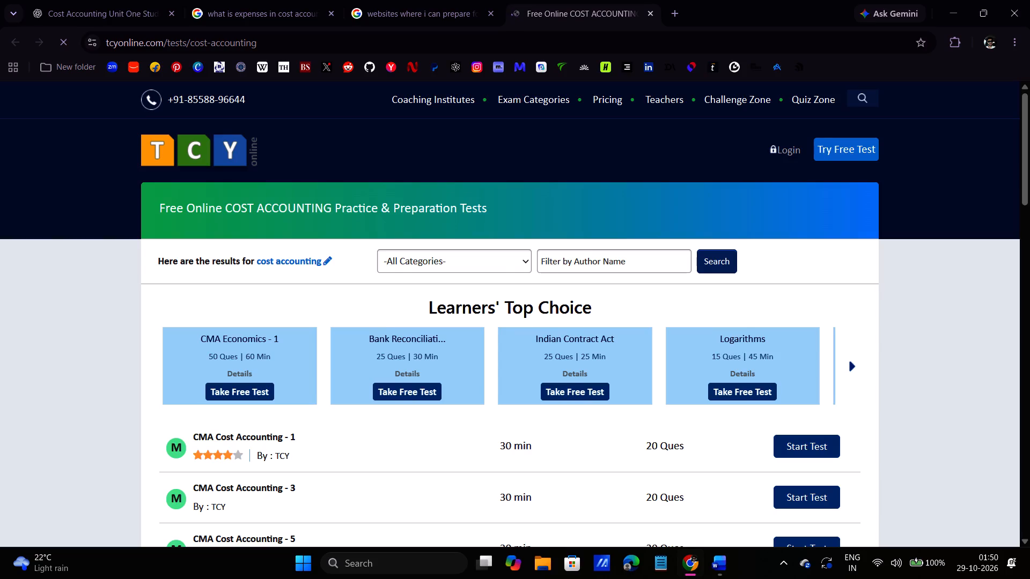
scroll(444, 223, "down", 1)
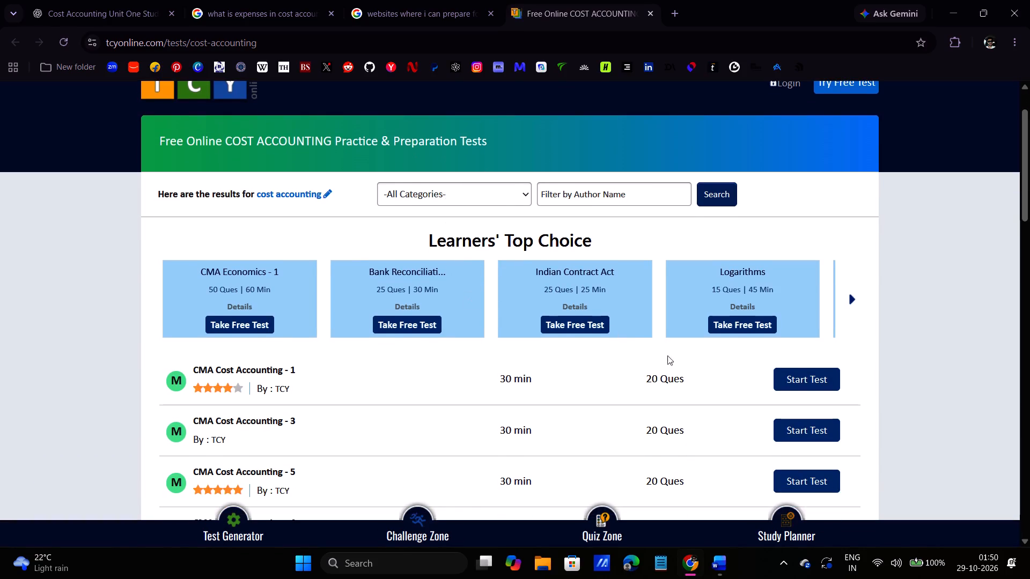
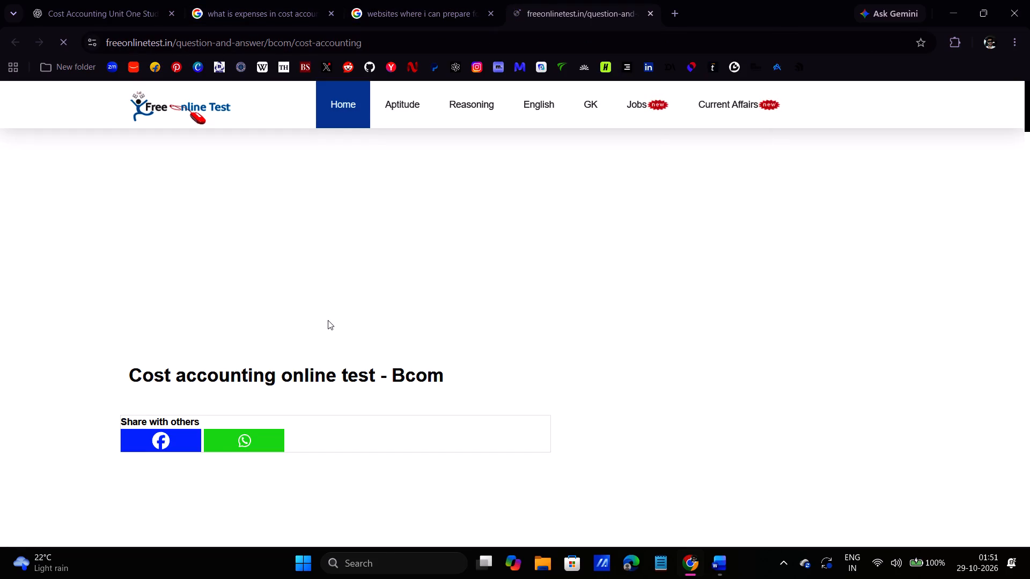
Open Online Test - 1 (Cost Accounting) from the Free Online Test list and start the test.
scroll(474, 280, "down", 3)
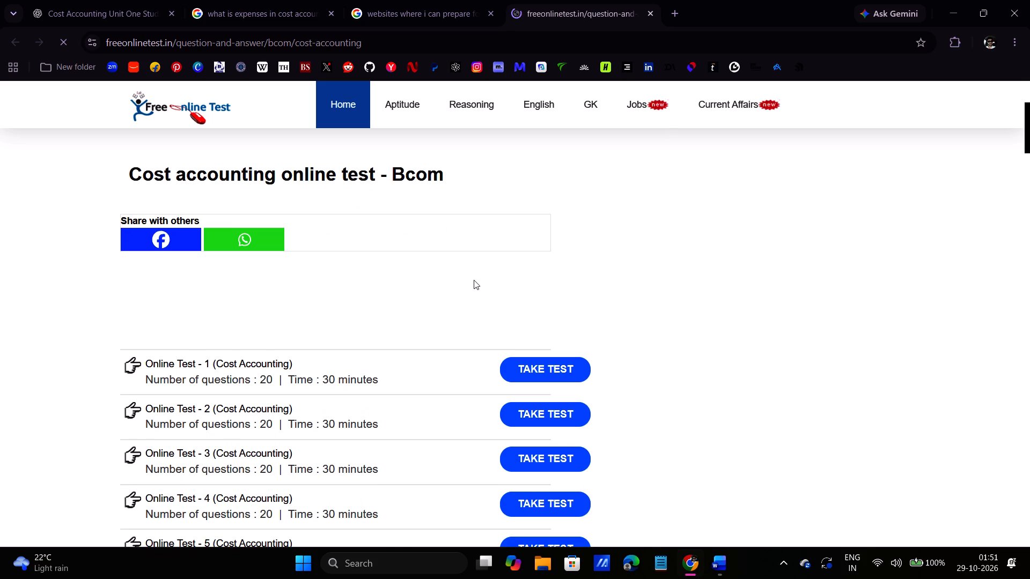
scroll(474, 280, "down", 1)
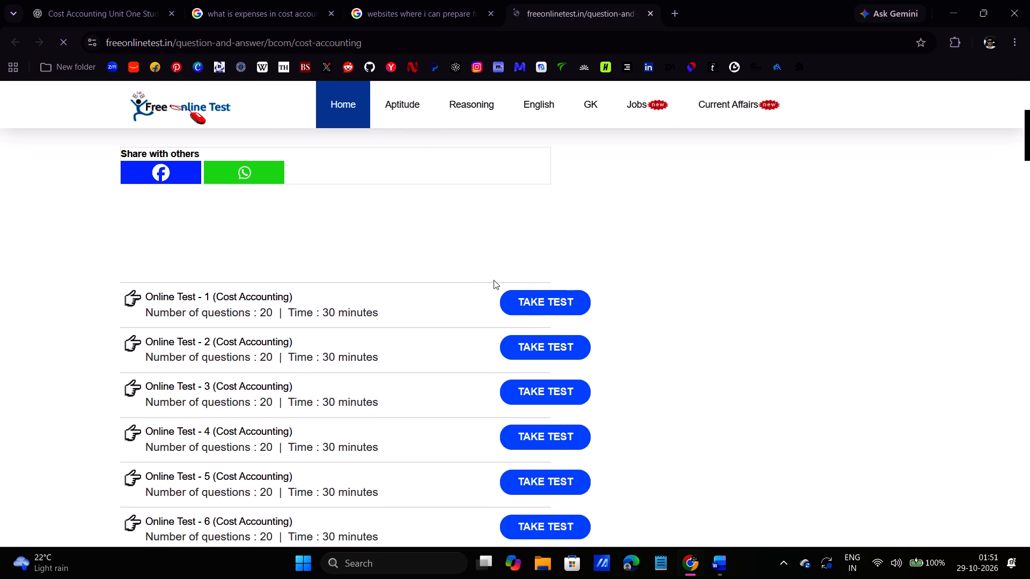
left_click(550, 300)
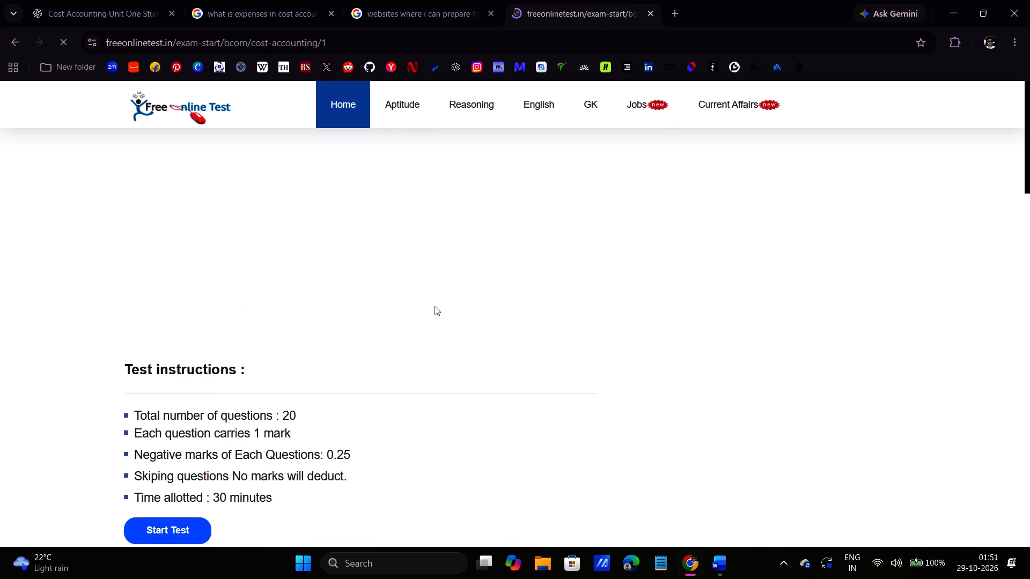
scroll(362, 326, "down", 2)
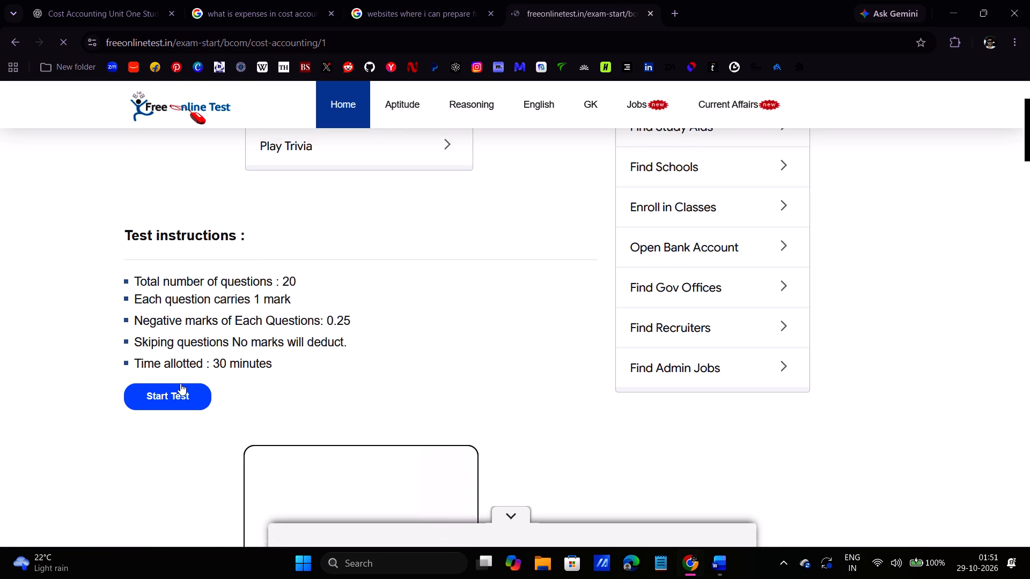
left_click(180, 383)
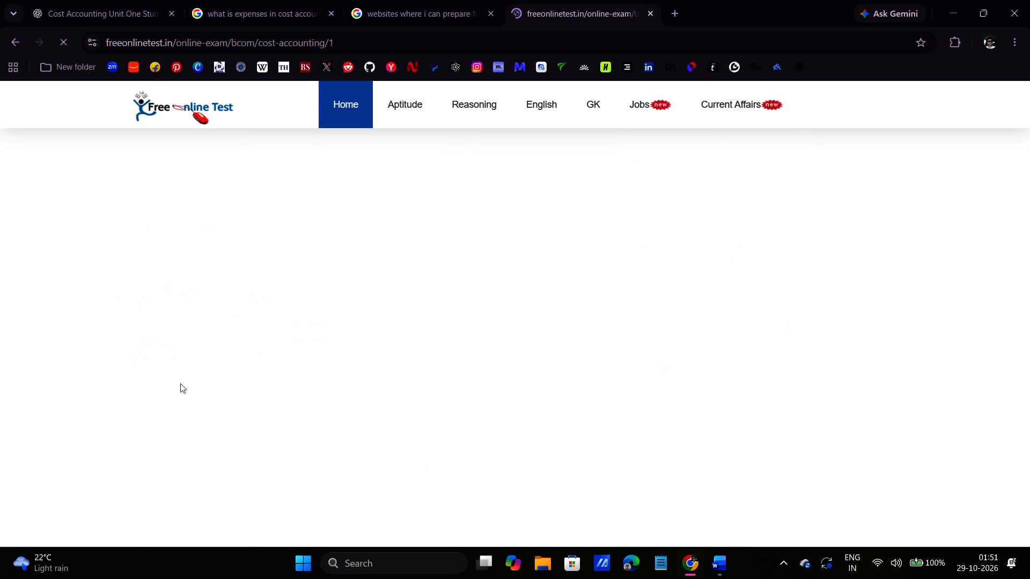
Answer question 1 on the needs Cost Accounting serves with External users and question 2 with External reporting, advancing to question 3.
scroll(337, 309, "down", 2)
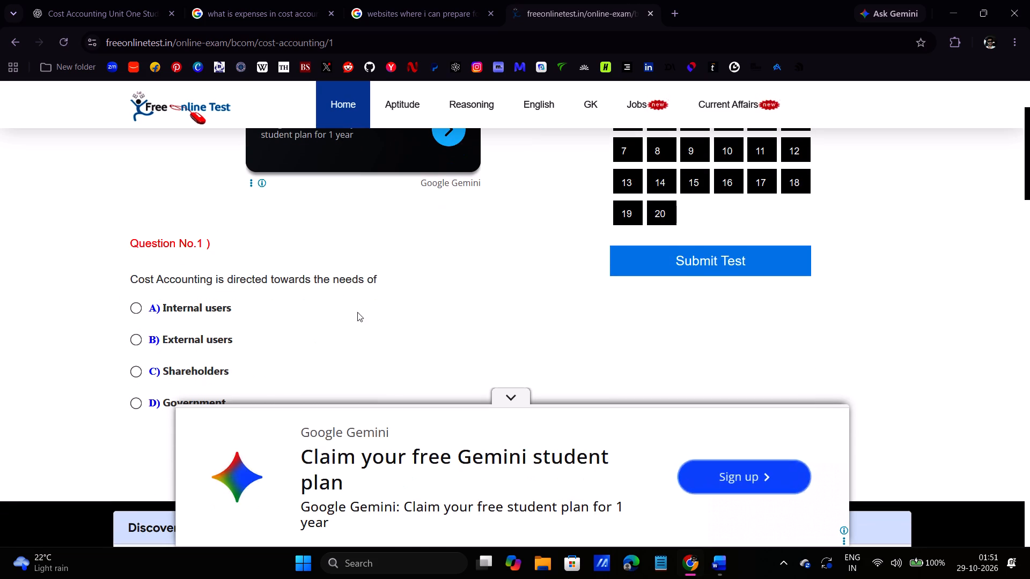
left_click(522, 397)
scroll(240, 275, "down", 1)
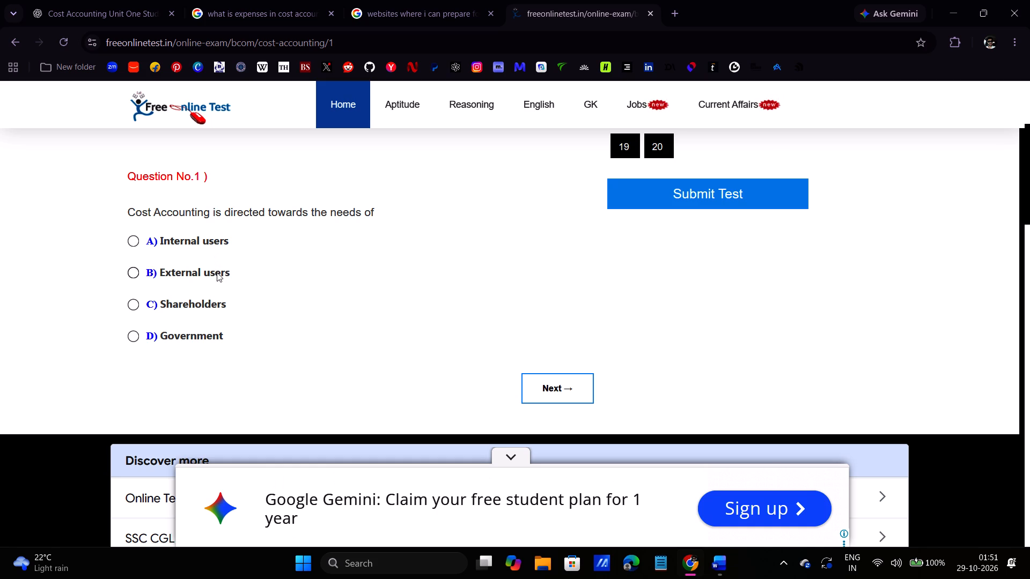
scroll(217, 272, "down", 1)
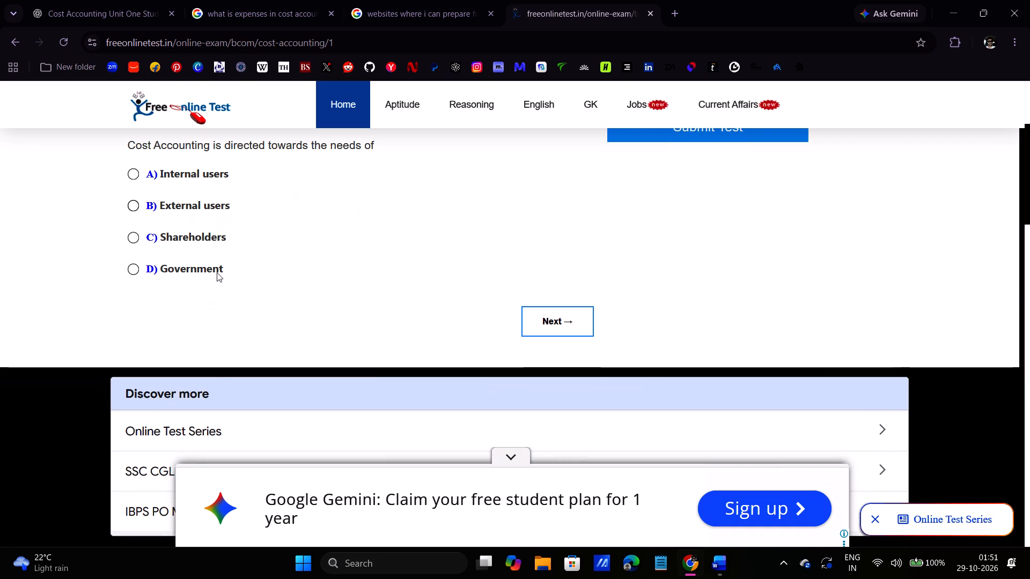
scroll(217, 272, "up", 1)
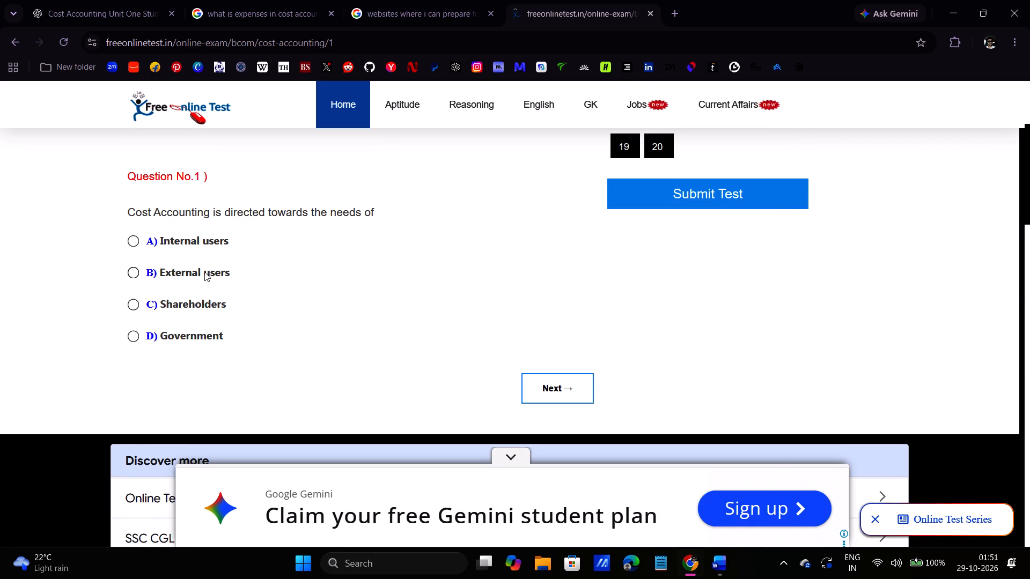
left_click(184, 278)
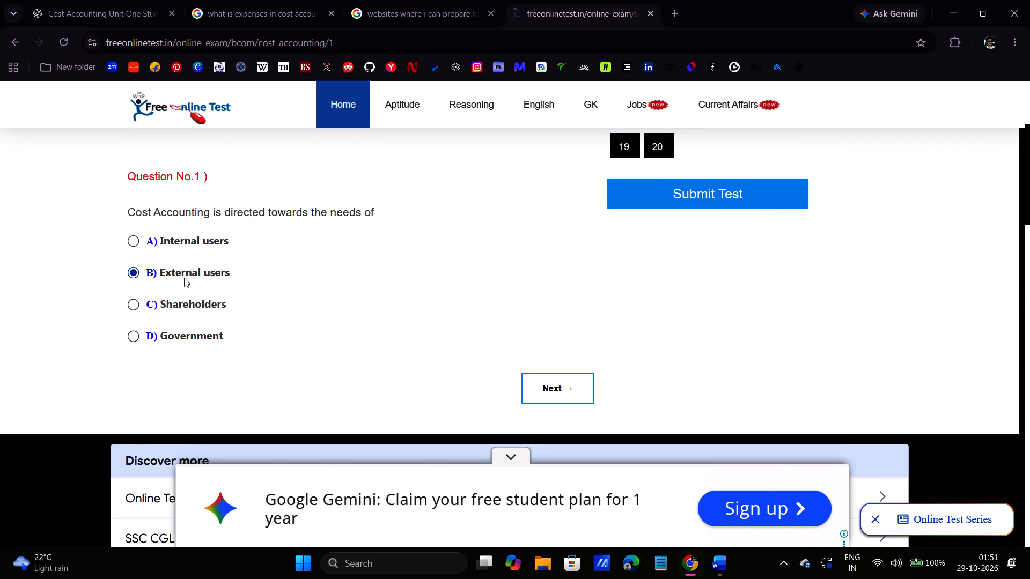
left_click(545, 382)
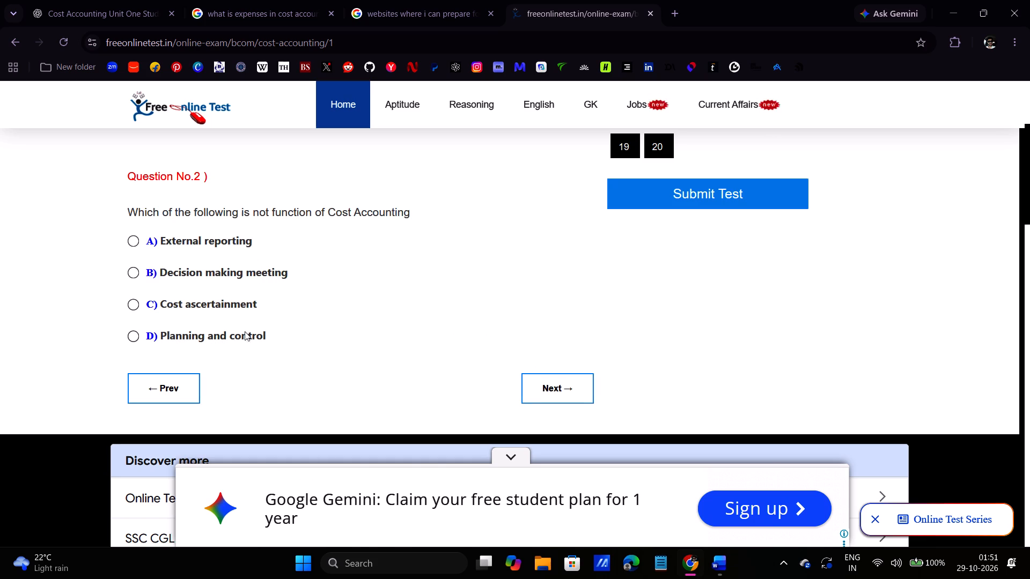
left_click(222, 242)
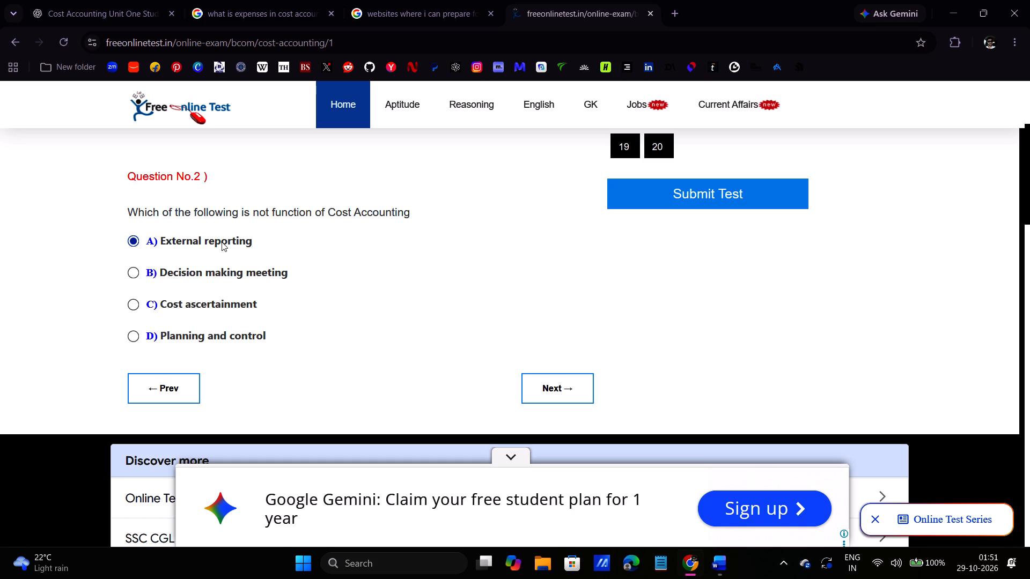
left_click(535, 385)
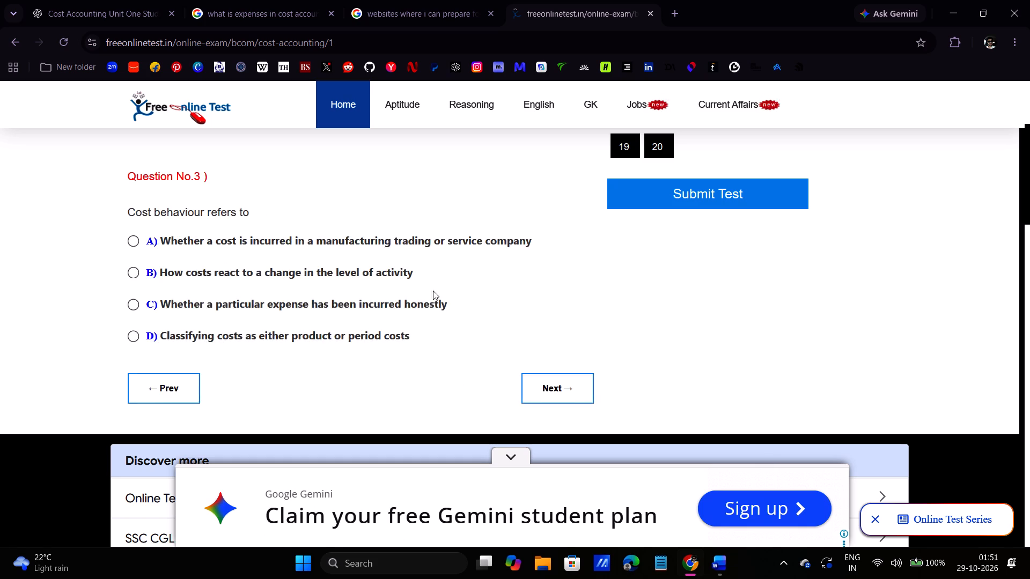
Answer question 3 on cost behaviour with How costs react to a change in the level of activity, and advance to question 4.
scroll(426, 285, "up", 2)
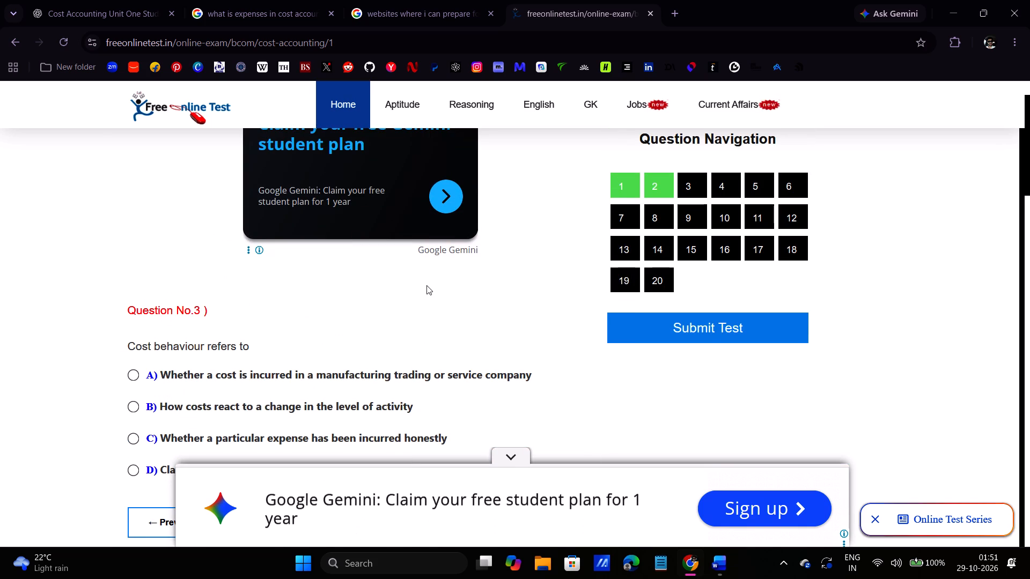
scroll(426, 285, "down", 1)
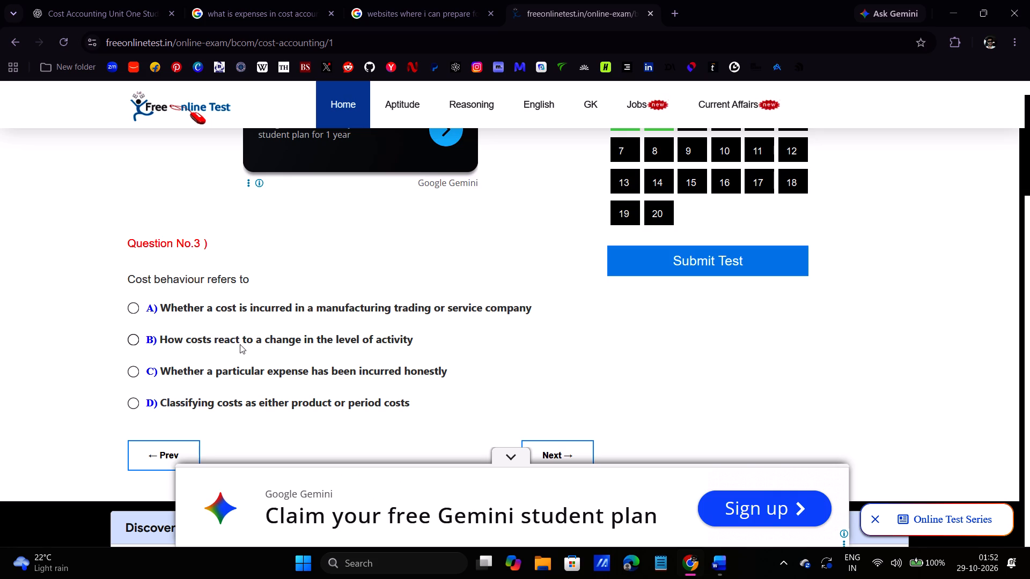
left_click(288, 337)
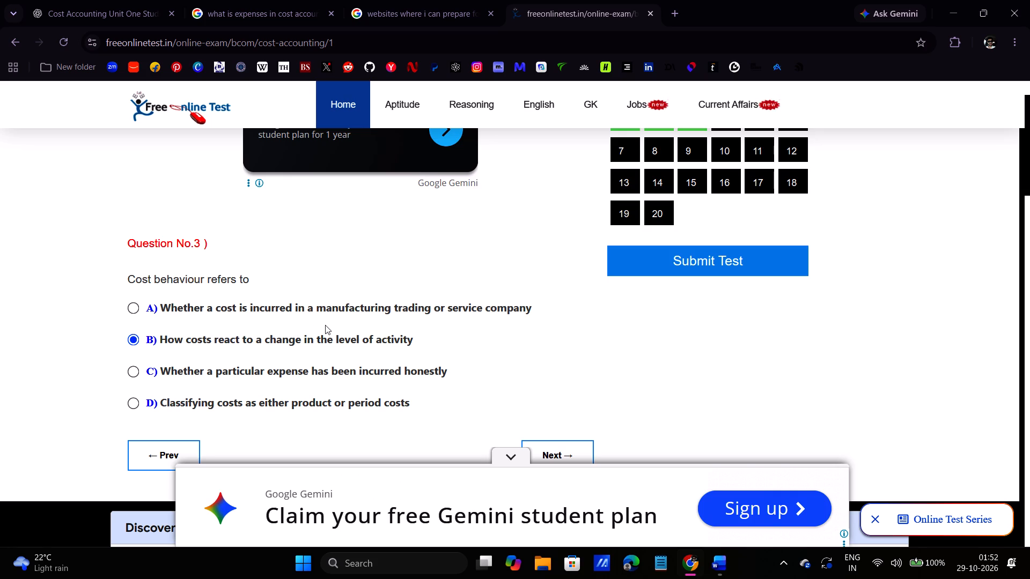
scroll(326, 324, "down", 1)
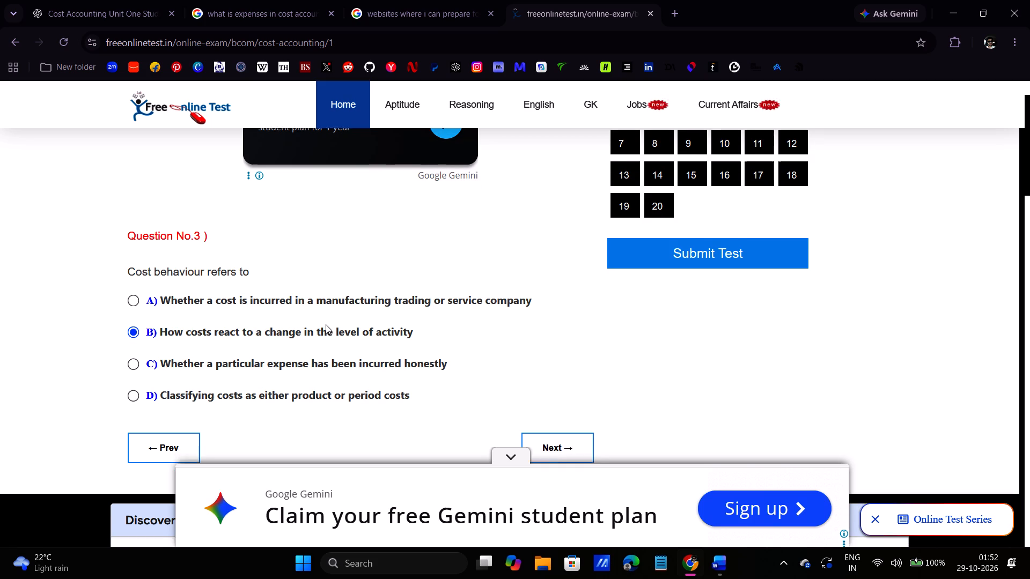
scroll(326, 324, "down", 1)
left_click(545, 376)
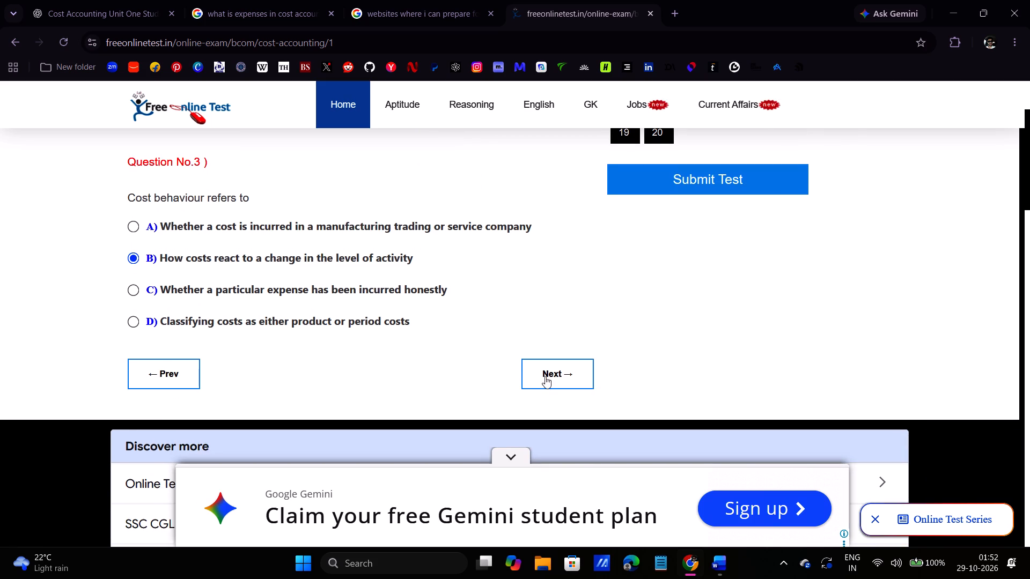
Answer question 4 on an example of fixed cost with Factory power and advance to question 5.
scroll(523, 358, "up", 5)
scroll(509, 352, "down", 1)
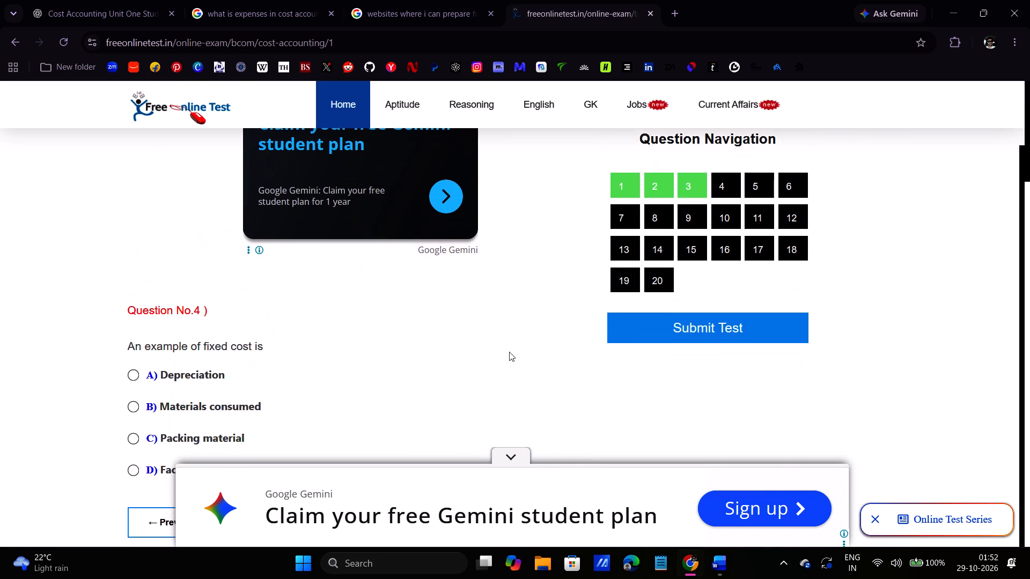
scroll(483, 350, "down", 2)
scroll(344, 343, "down", 1)
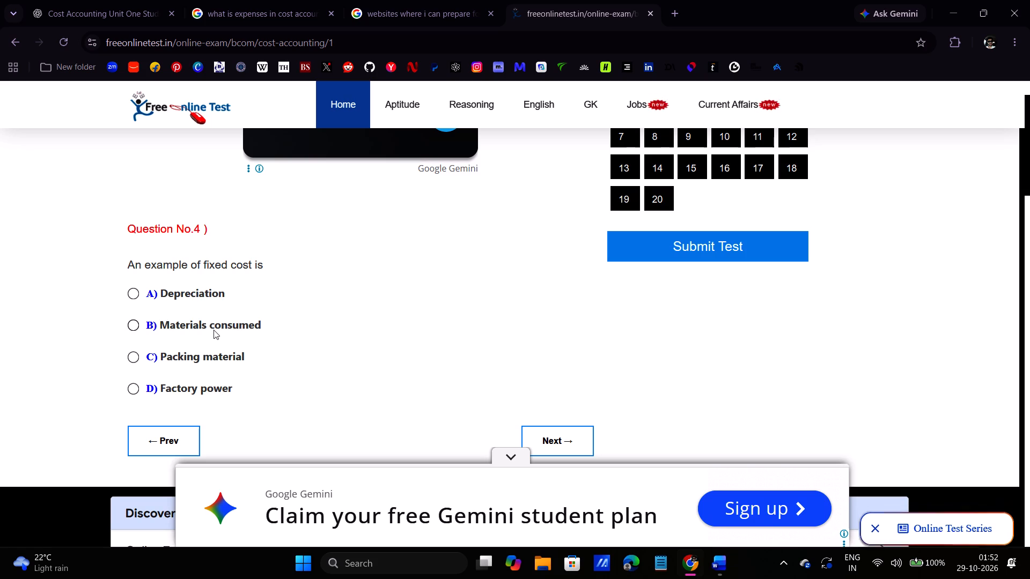
left_click(201, 388)
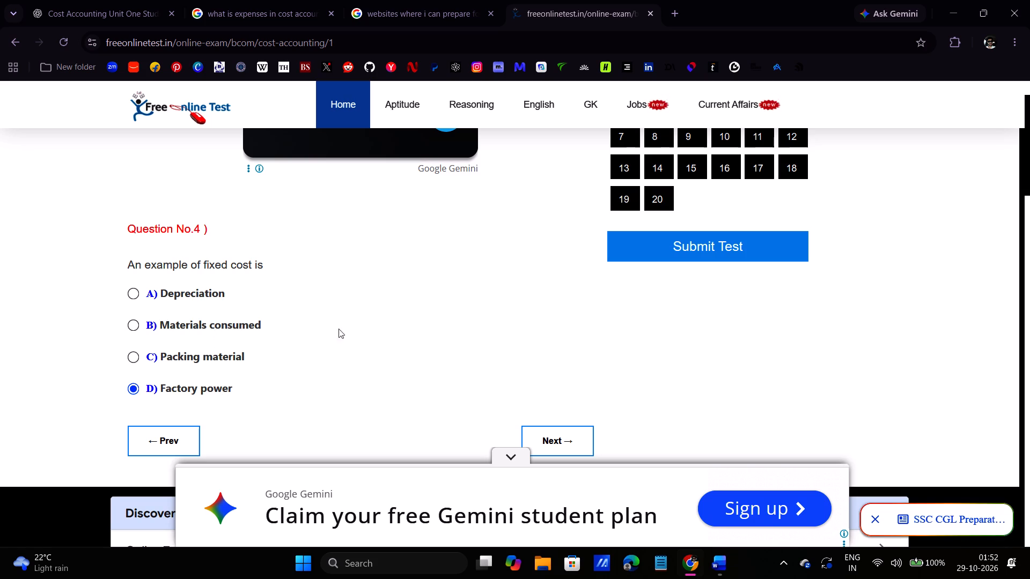
left_click(561, 445)
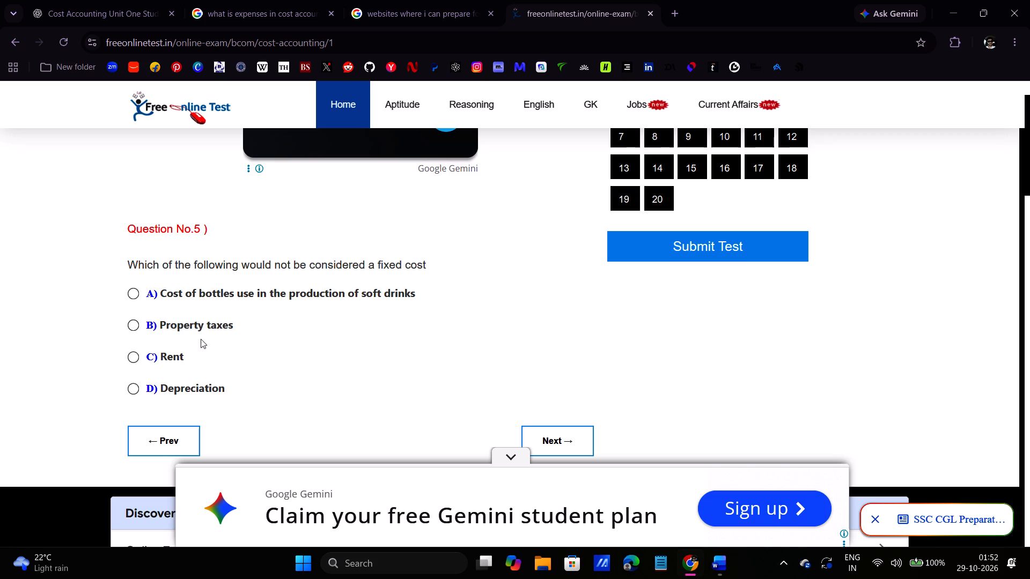
Answer question 5 with Cost of bottles use in the production of soft drinks and question 6 with Varies when output varies, advancing to question 7.
left_click(174, 357)
left_click(220, 296)
left_click(540, 441)
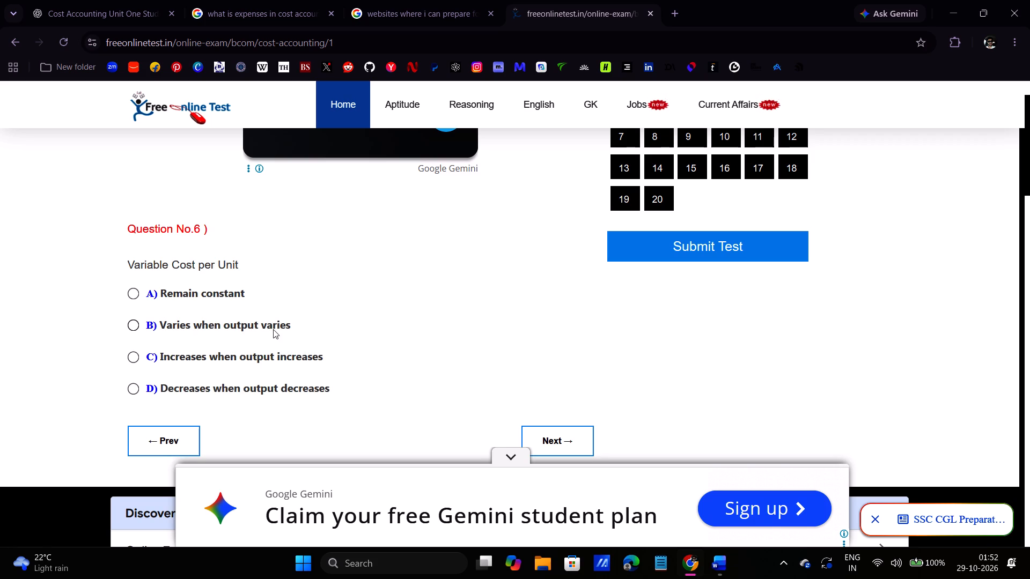
left_click(237, 323)
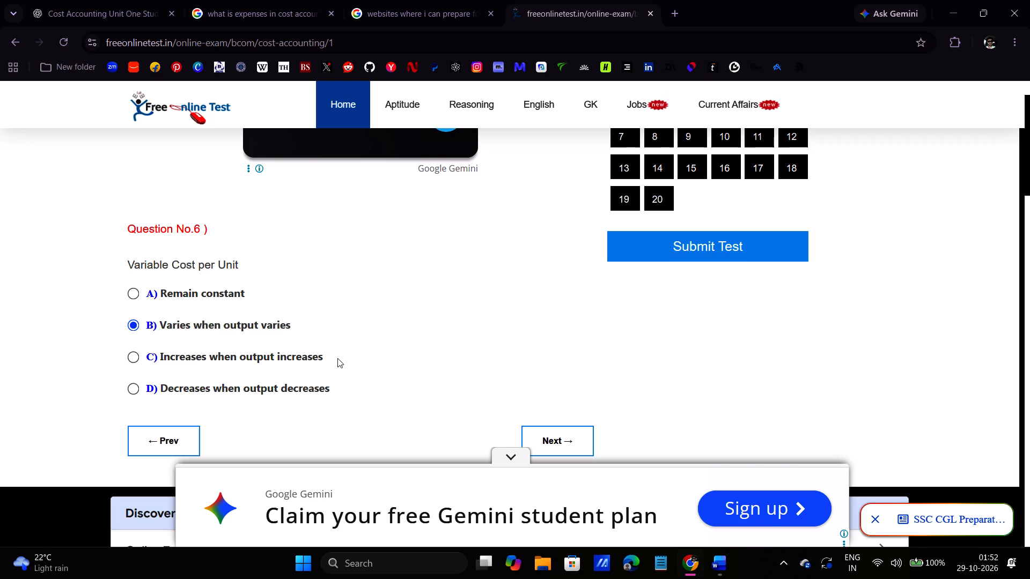
scroll(367, 354, "down", 2)
left_click(549, 300)
Answer question 7 with Straight line depreciation on a machine expected to last five years, and advance to question 8.
scroll(549, 300, "up", 2)
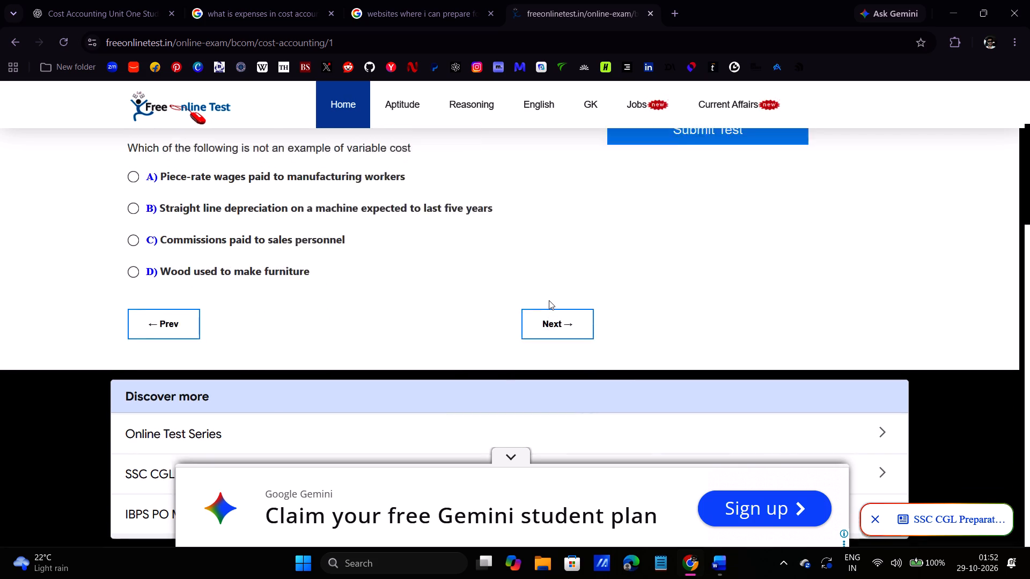
scroll(549, 300, "up", 6)
scroll(644, 263, "up", 3)
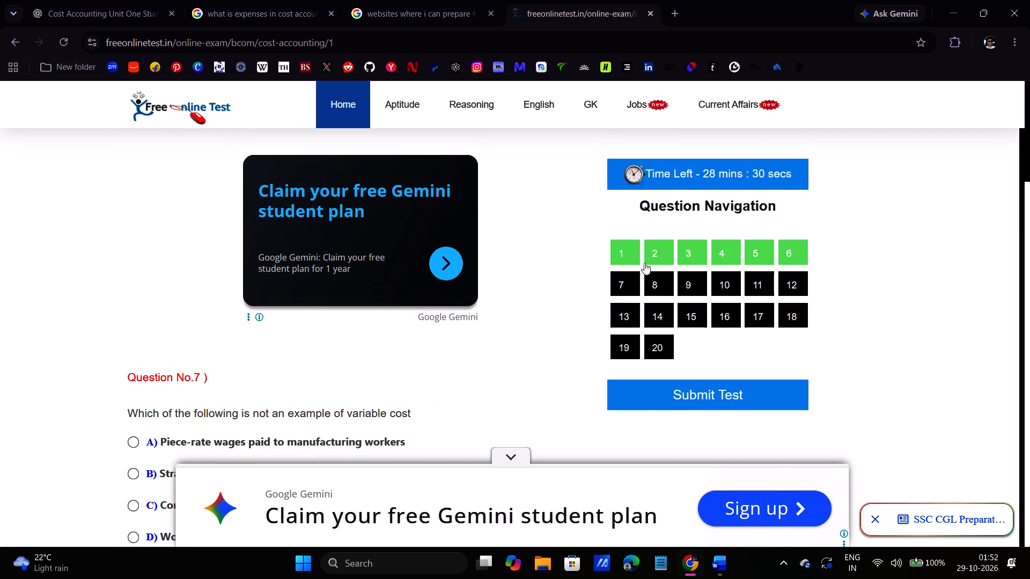
scroll(644, 263, "down", 3)
scroll(393, 303, "down", 1)
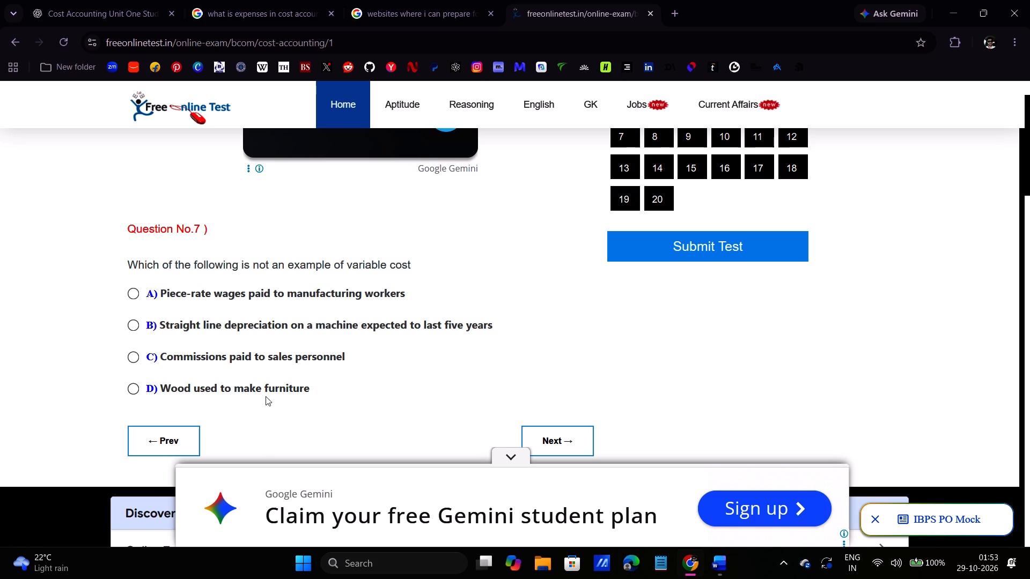
left_click(275, 331)
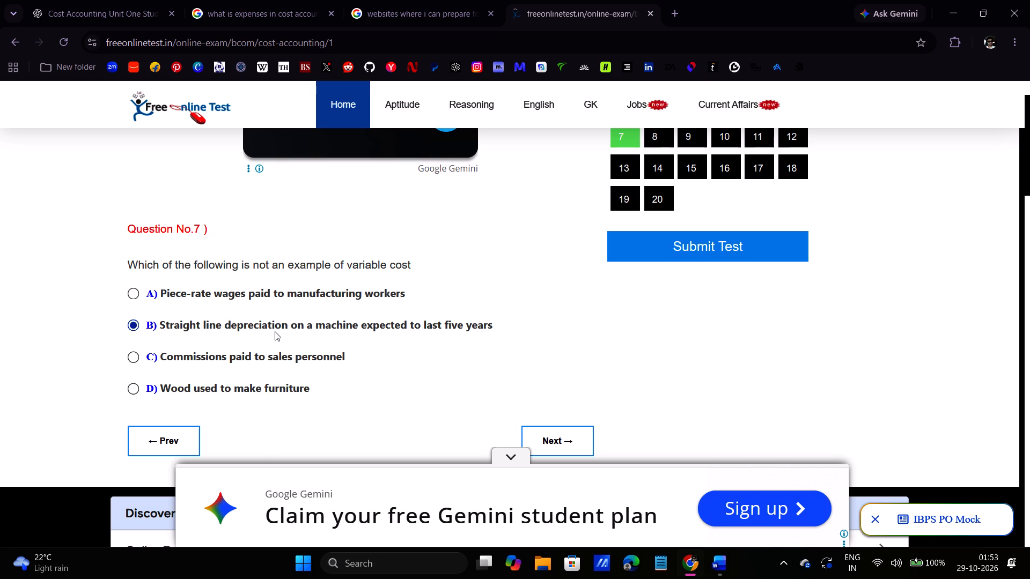
left_click(547, 437)
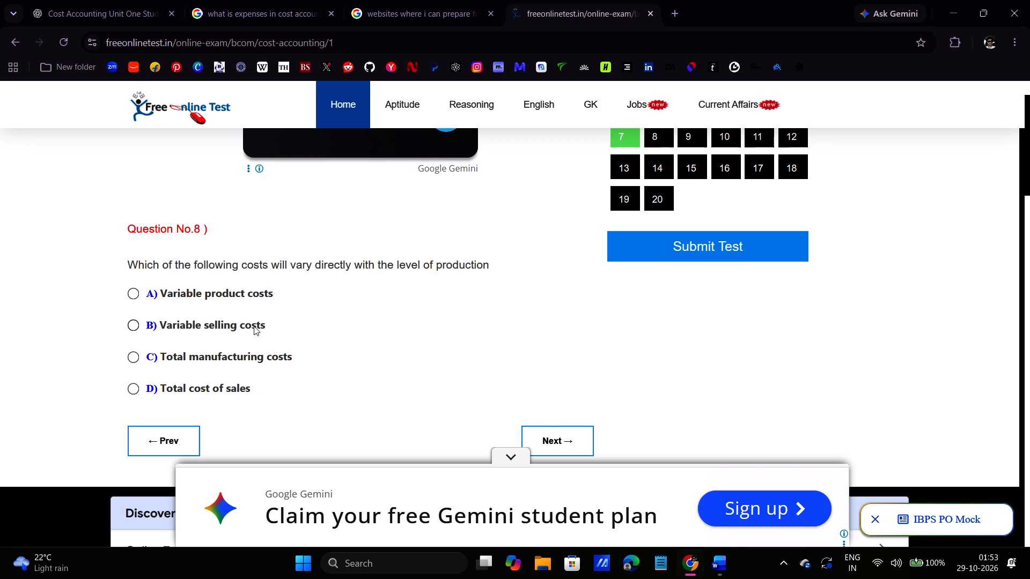
Answer question 8 on costs varying directly with production with Total manufacturing costs, and advance to question 9.
left_click(234, 351)
scroll(357, 327, "down", 1)
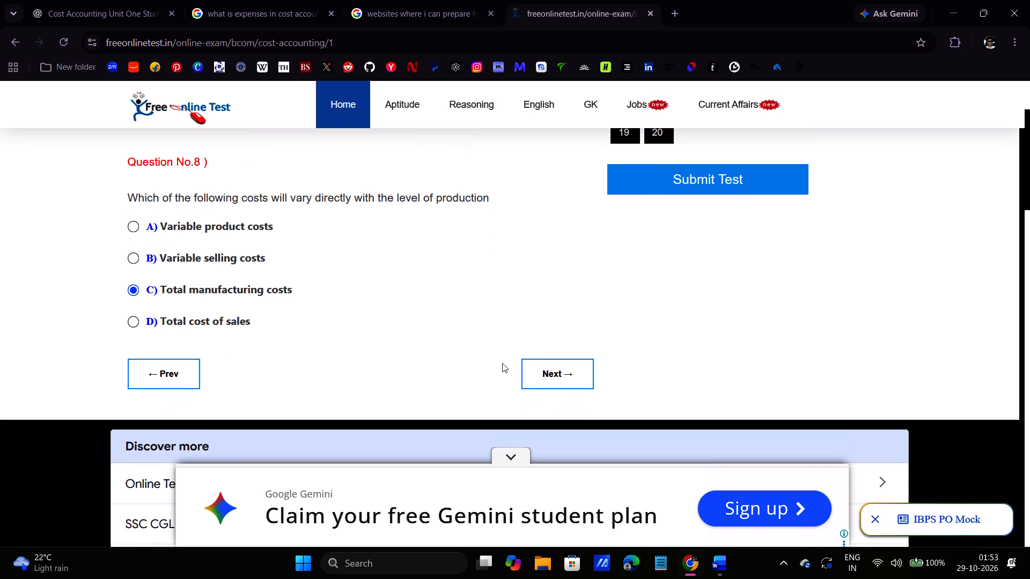
left_click(545, 377)
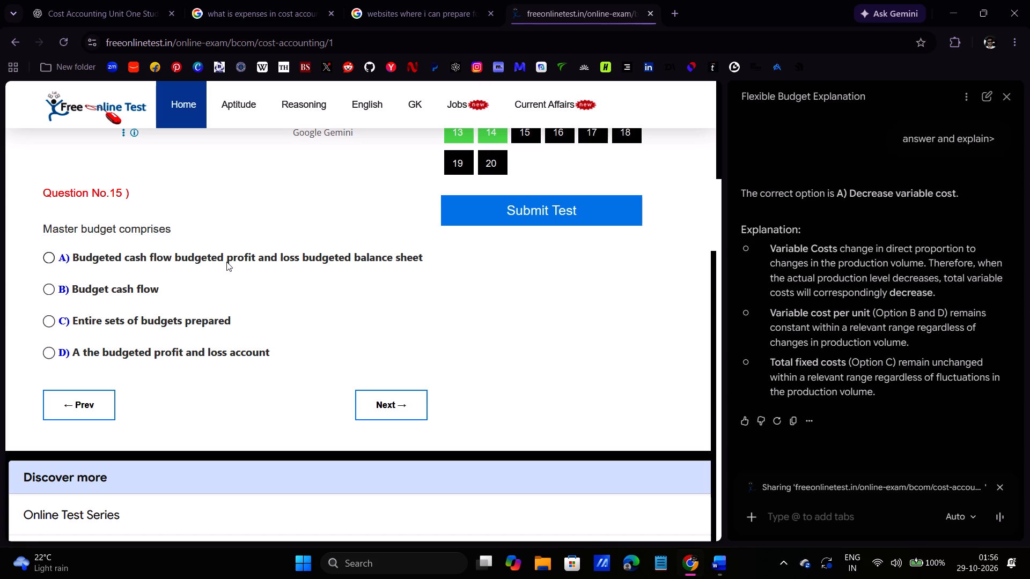
Answer question 15 on what a master budget comprises, settling on Entire sets of budgets prepared, and advance to question 16.
left_click(226, 262)
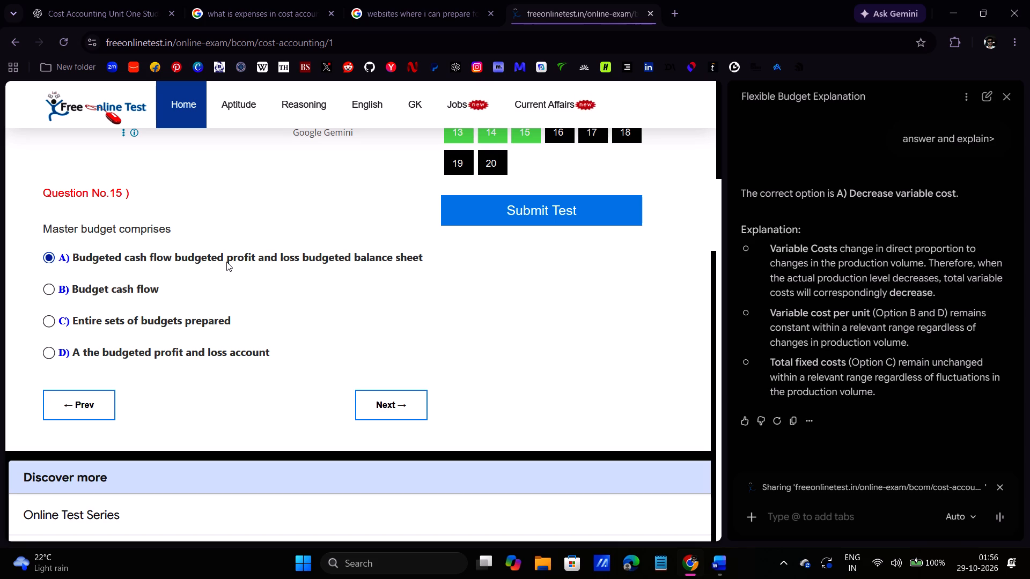
left_click(215, 320)
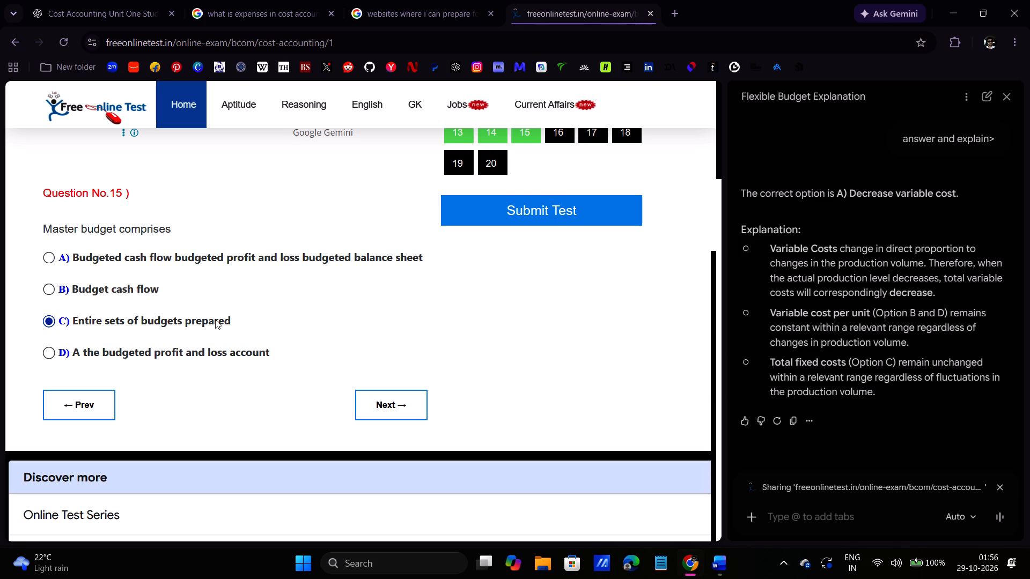
left_click(422, 398)
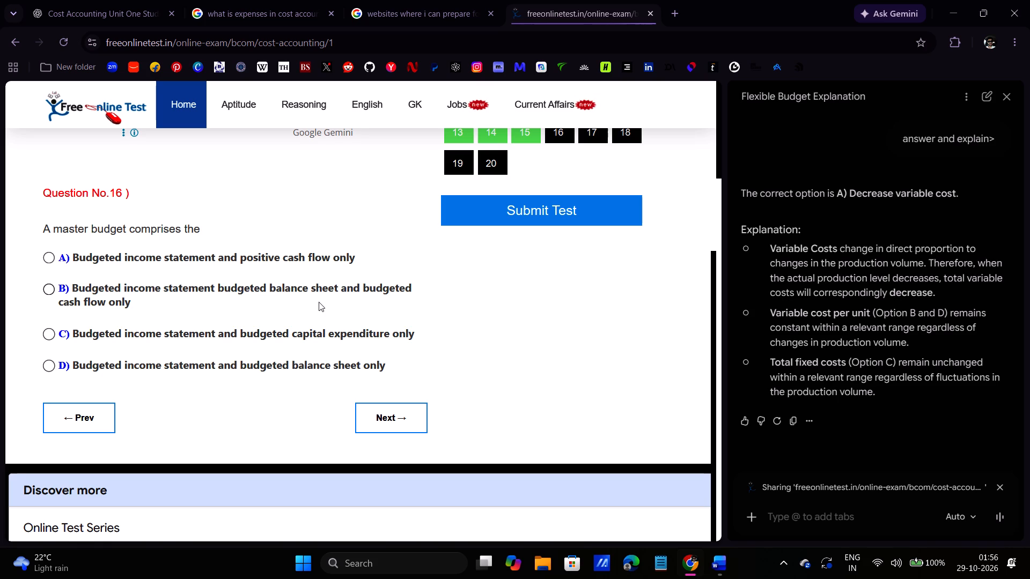
Answer question 16 with Budgeted income statement budgeted balance sheet and budgeted cash flow only, and advance to question 17.
scroll(318, 302, "up", 2)
scroll(318, 302, "down", 1)
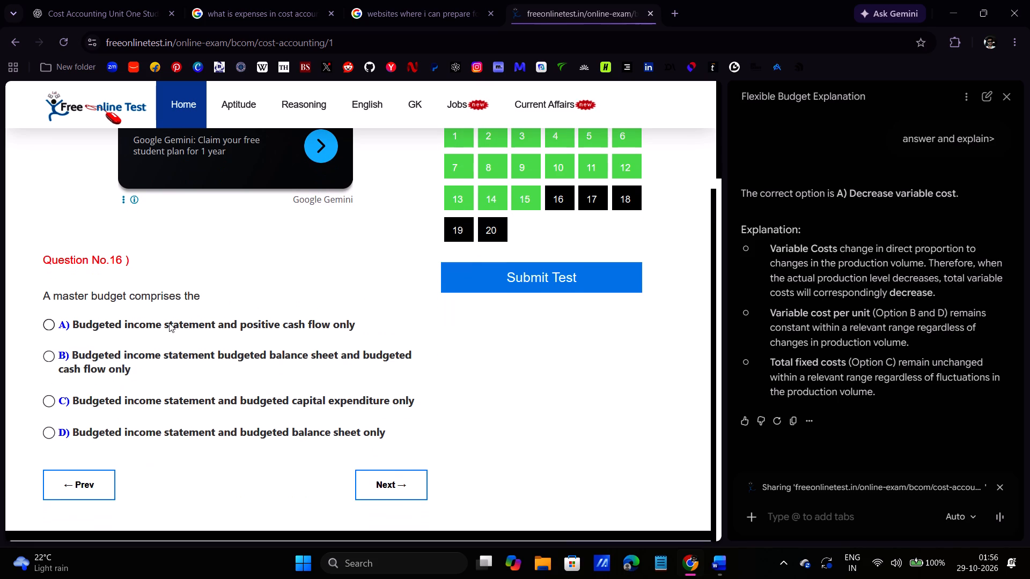
scroll(169, 323, "down", 1)
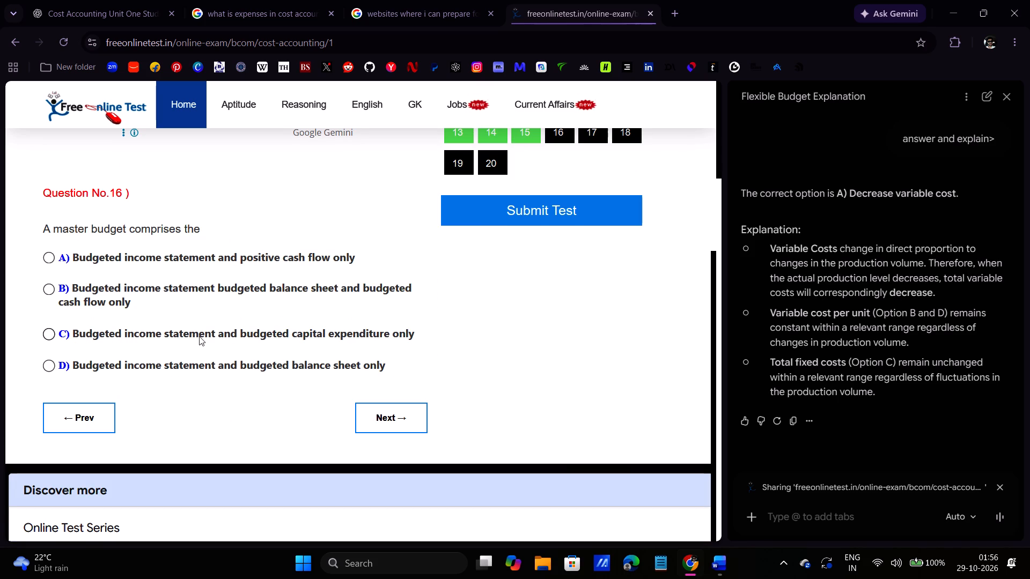
left_click(232, 284)
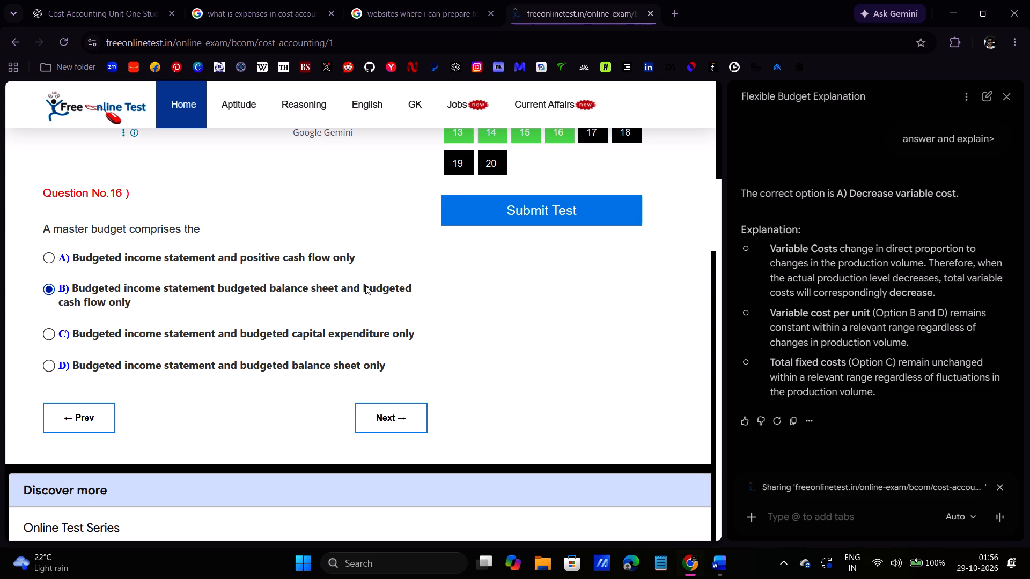
left_click(408, 410)
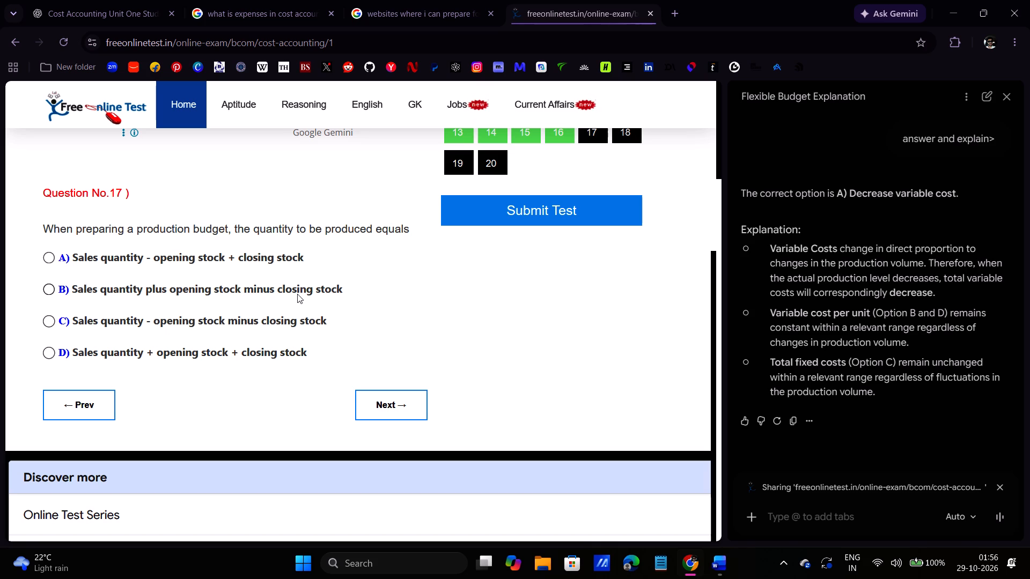
Answer question 17 on production budget quantity with Sales quantity plus opening stock minus closing stock, and advance to question 18.
left_click(297, 294)
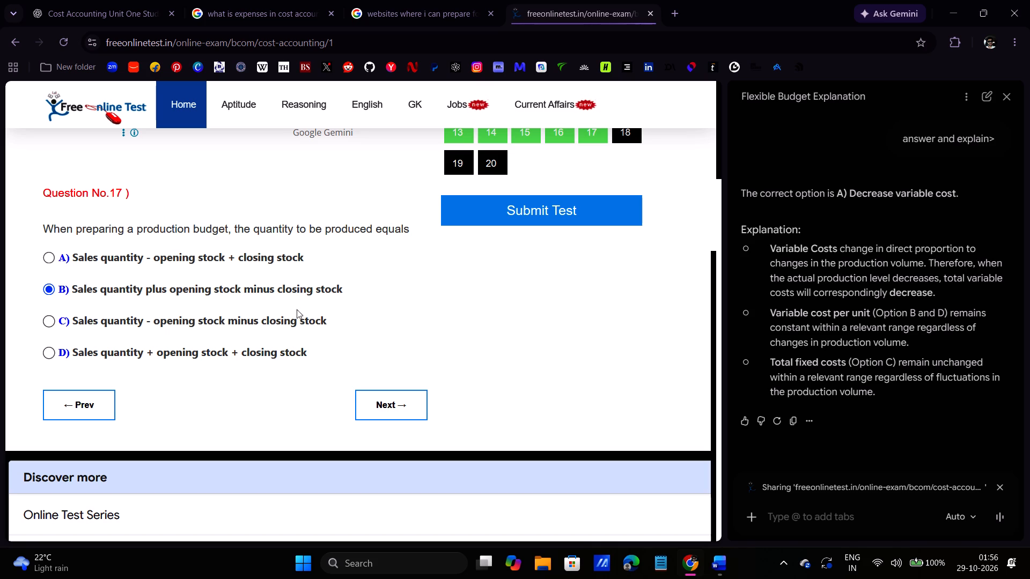
left_click(385, 393)
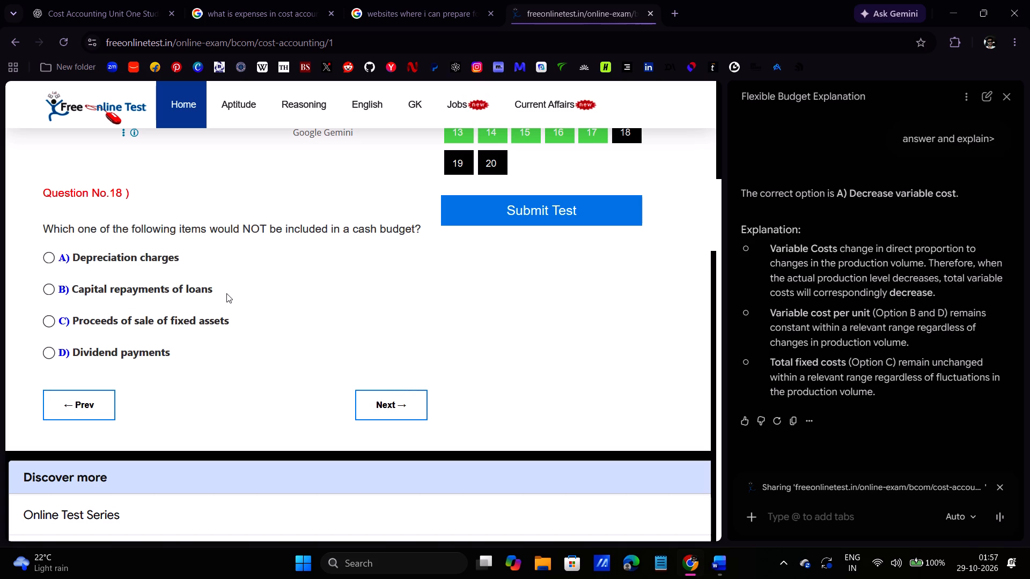
Answer question 18 on items excluded from a cash budget, settling on Proceeds of sale of fixed assets, and advance to question 19.
left_click(198, 292)
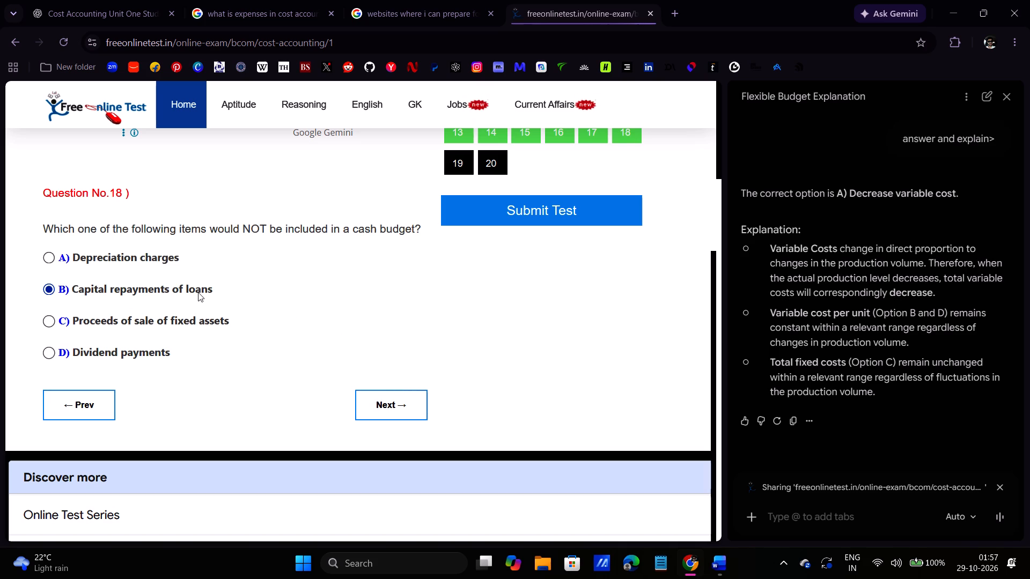
left_click(208, 316)
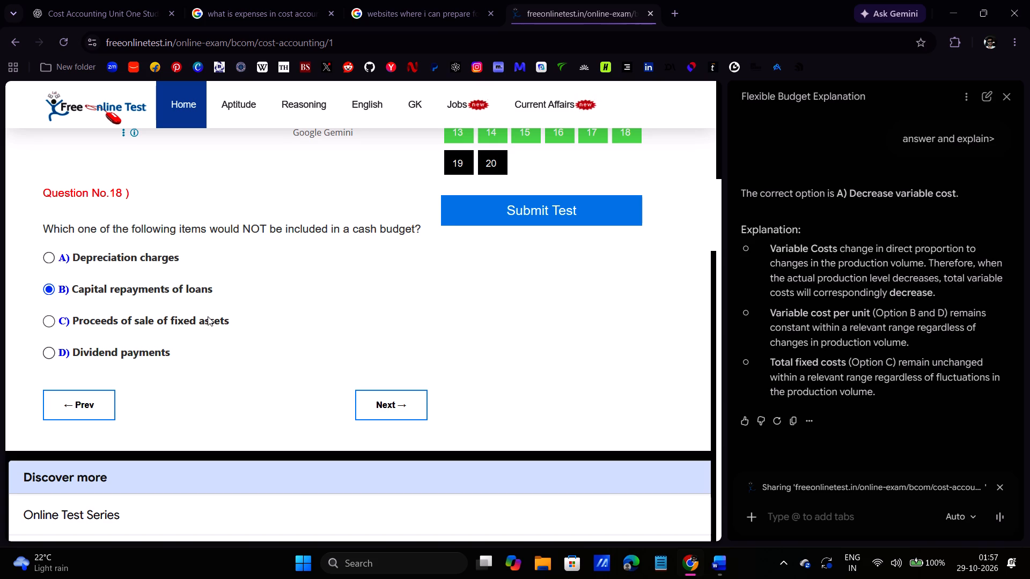
left_click(407, 410)
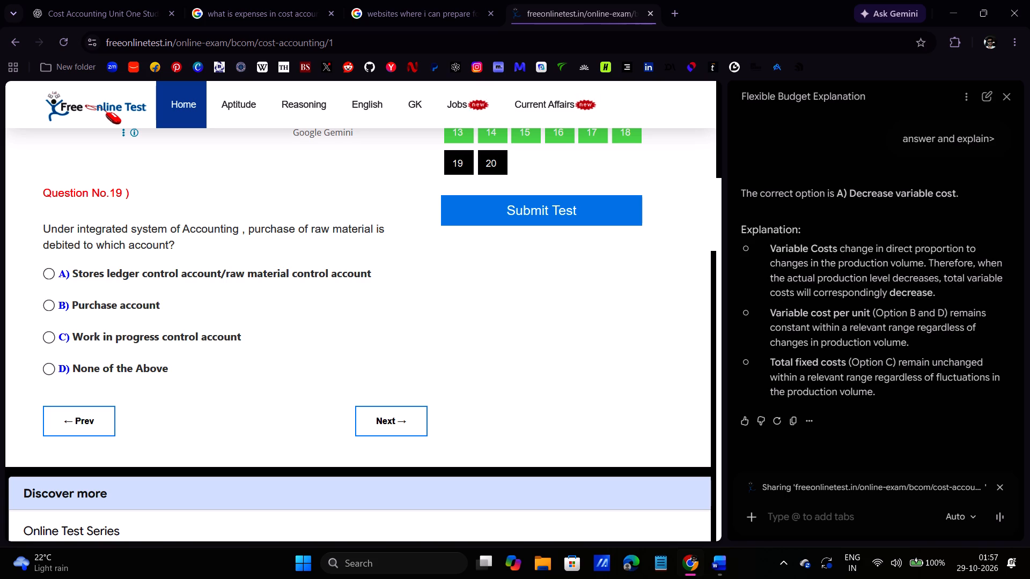
Answer question 19 with Purchase account, advance to question 20, and briefly revisit question 19 before returning.
left_click(126, 307)
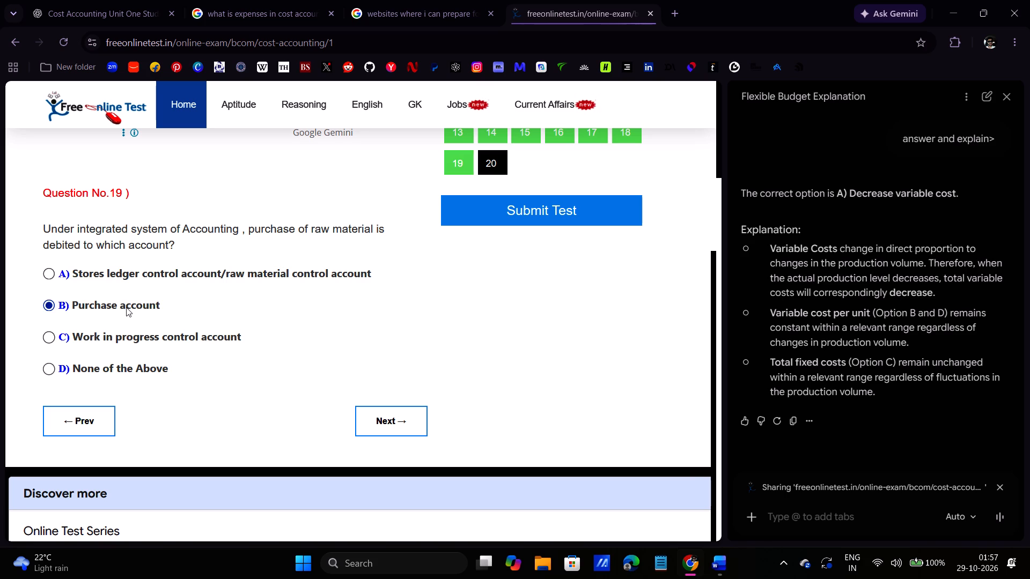
left_click(388, 413)
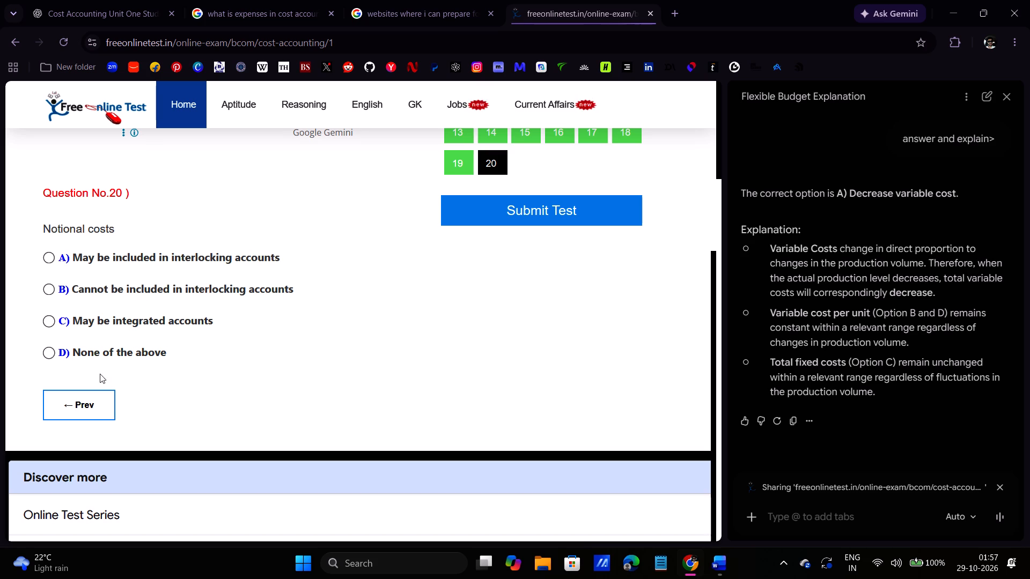
left_click(87, 407)
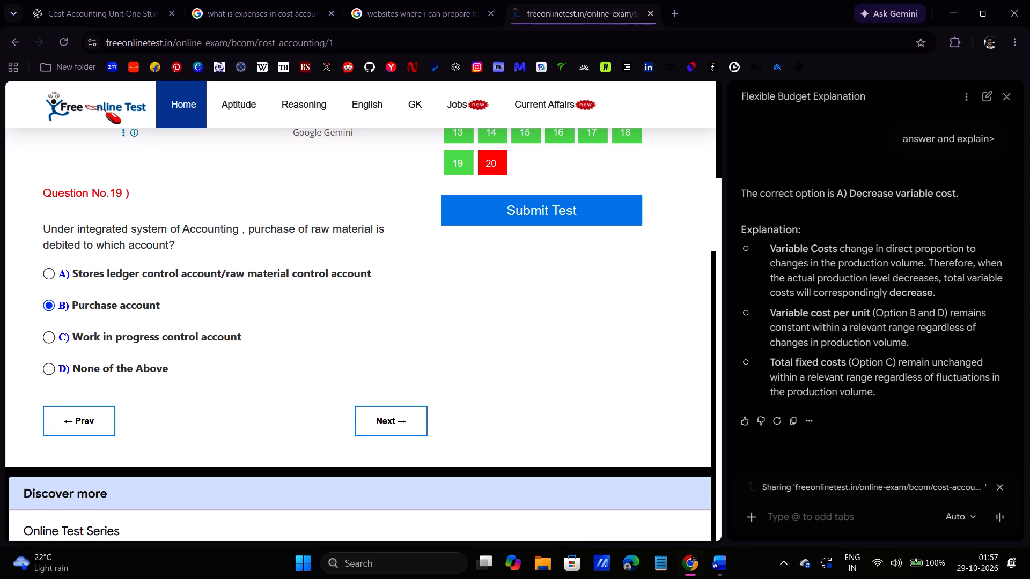
left_click(388, 423)
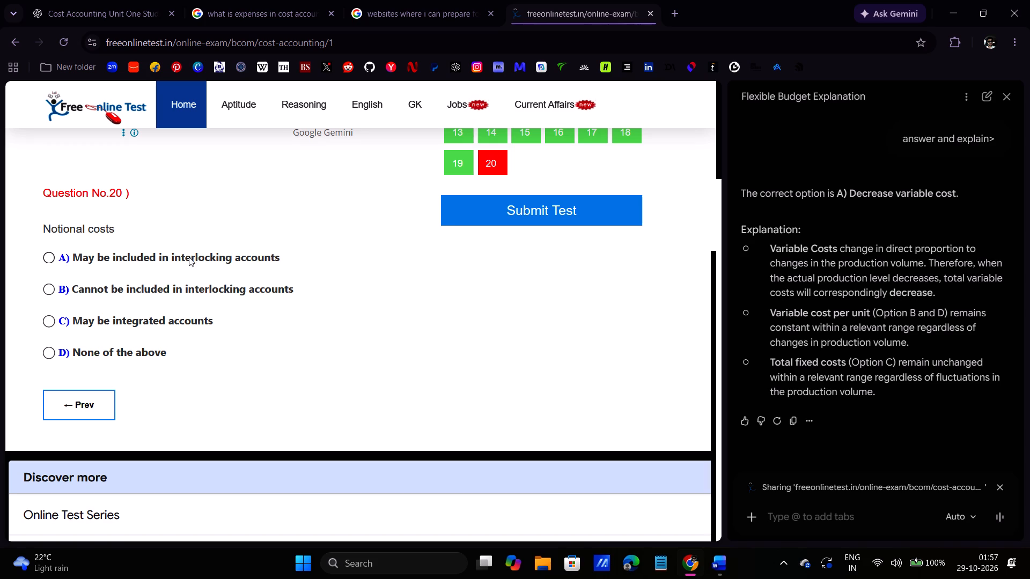
Answer question 20 on notional costs with None of the above, and submit the test.
left_click(144, 354)
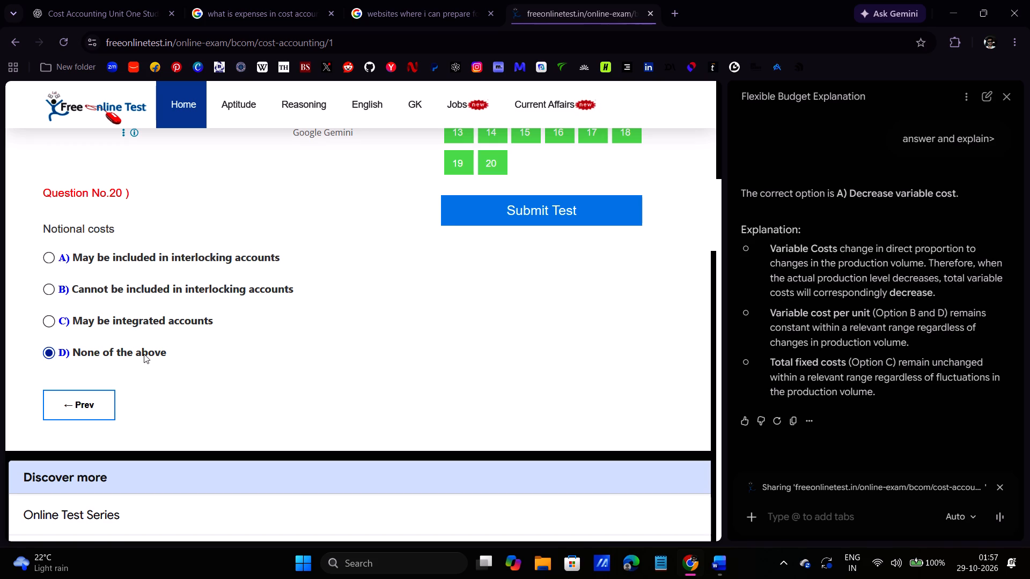
left_click(488, 210)
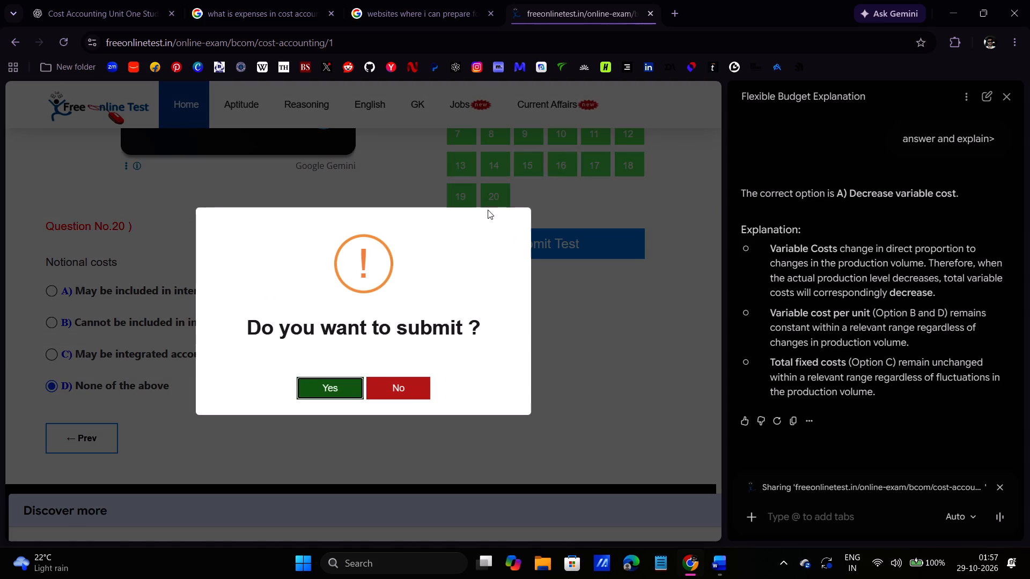
left_click(332, 388)
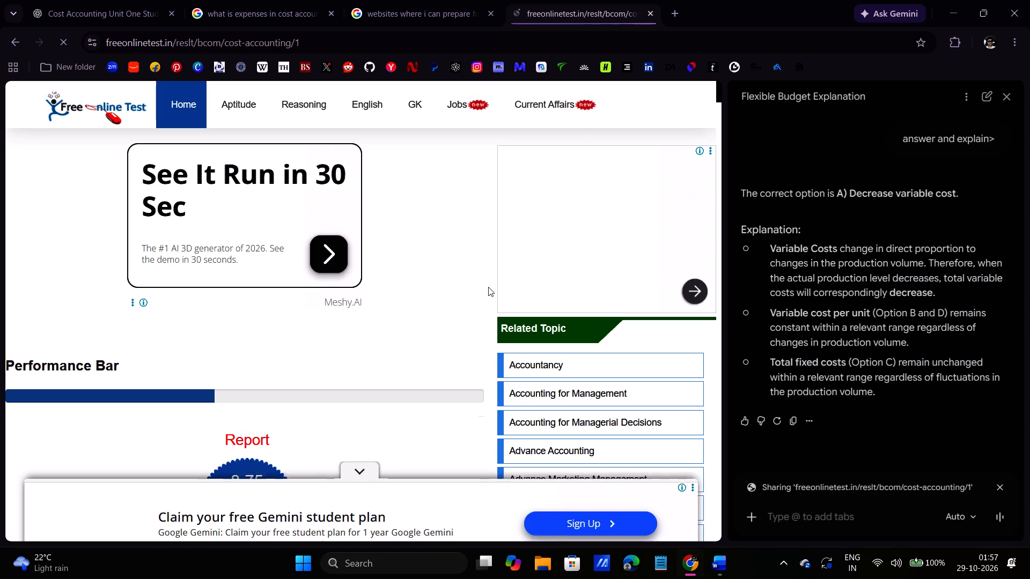
Examine the score report and the marked answers to the first questions, closing the Gemini assistant and collapsing the ad banner.
scroll(488, 287, "down", 4)
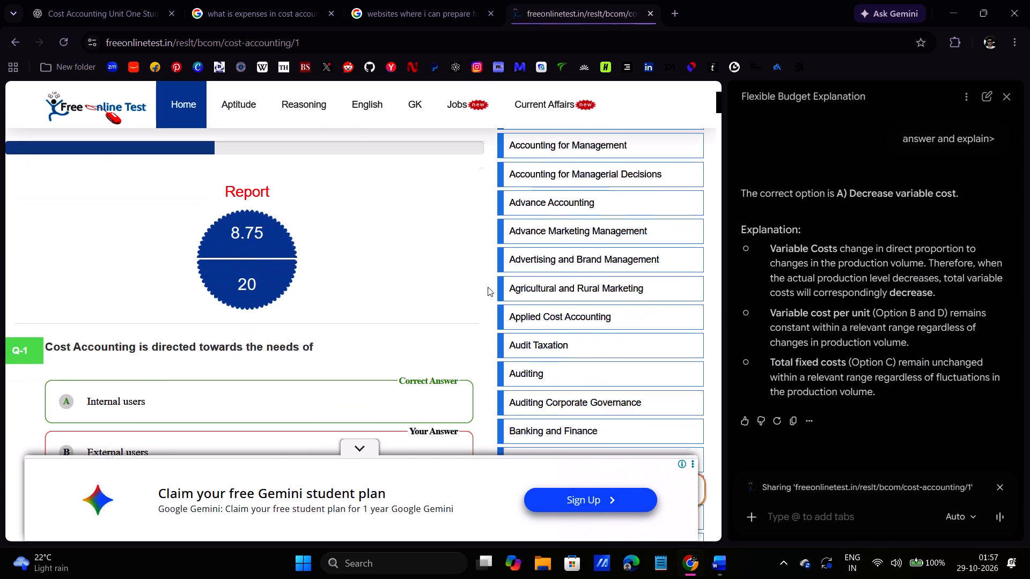
left_click(1006, 92)
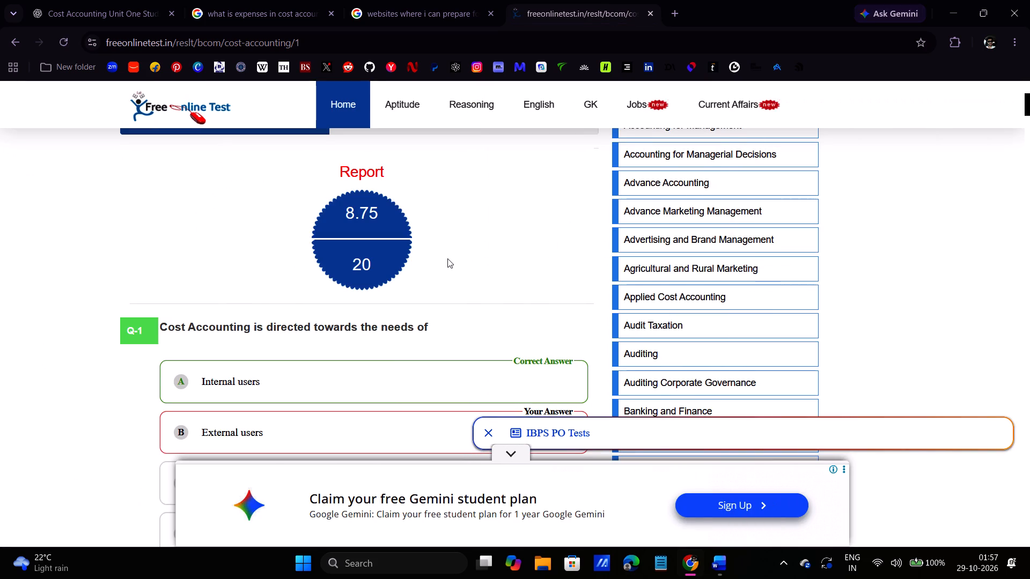
scroll(447, 258, "down", 2)
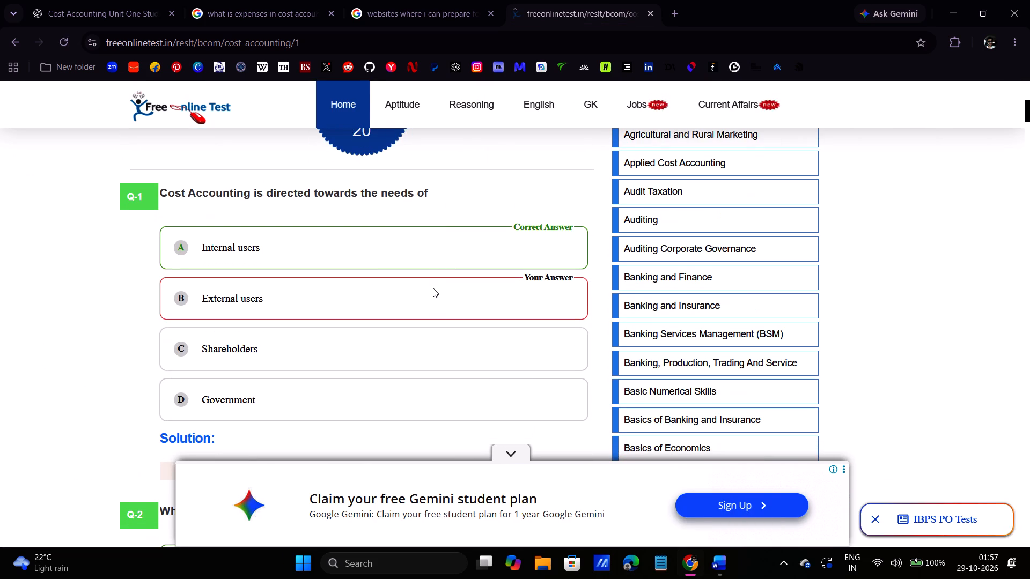
left_click(433, 288)
scroll(433, 288, "down", 2)
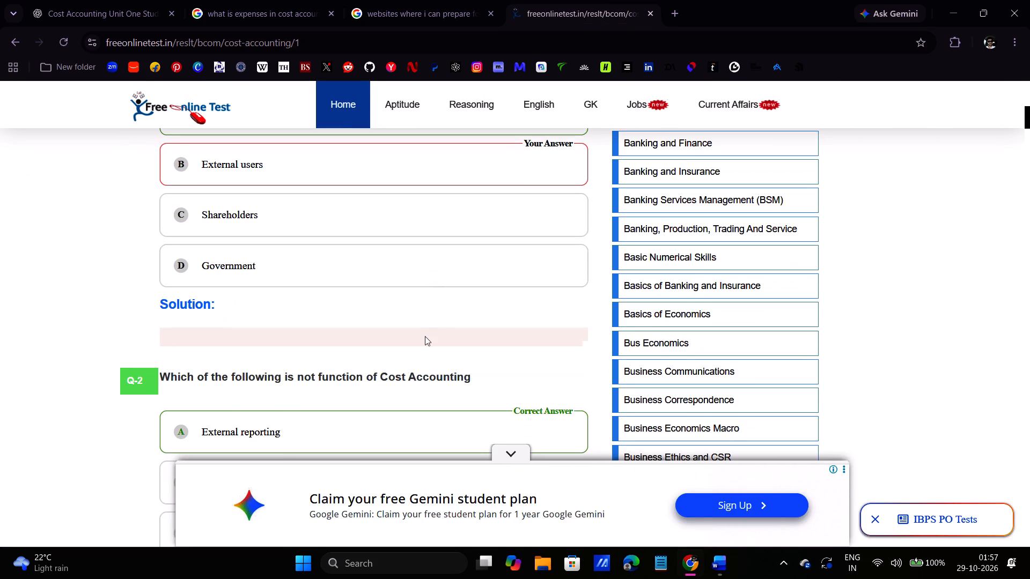
left_click(425, 336)
left_click(357, 169)
scroll(357, 212, "down", 2)
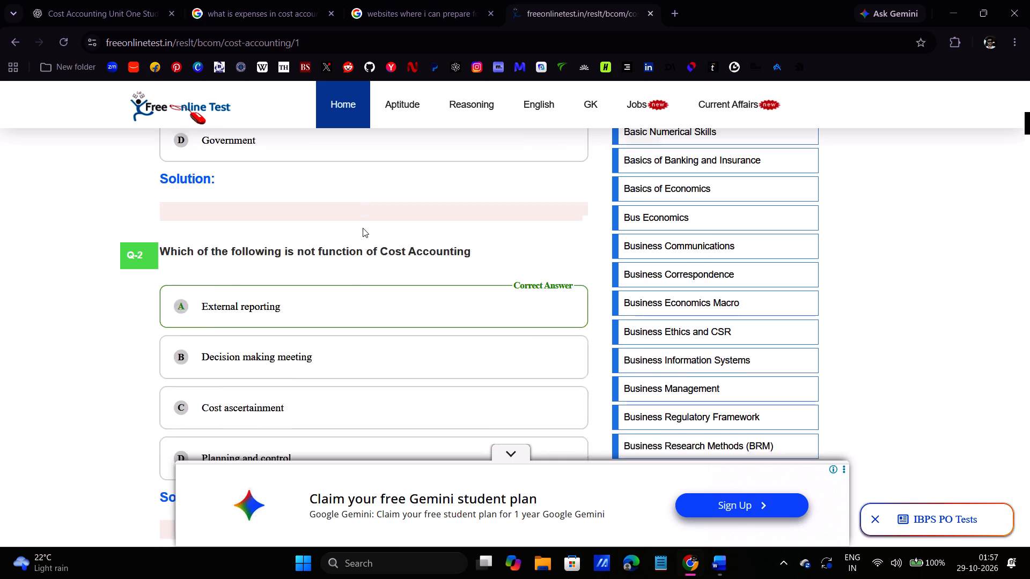
scroll(363, 229, "down", 2)
left_click(201, 357)
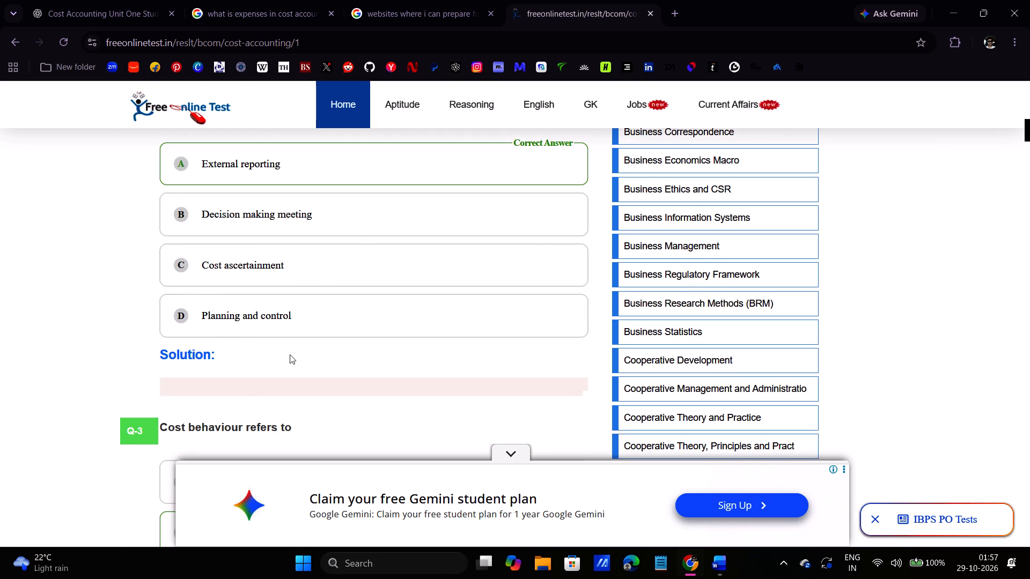
triple_click(372, 380)
left_click(515, 450)
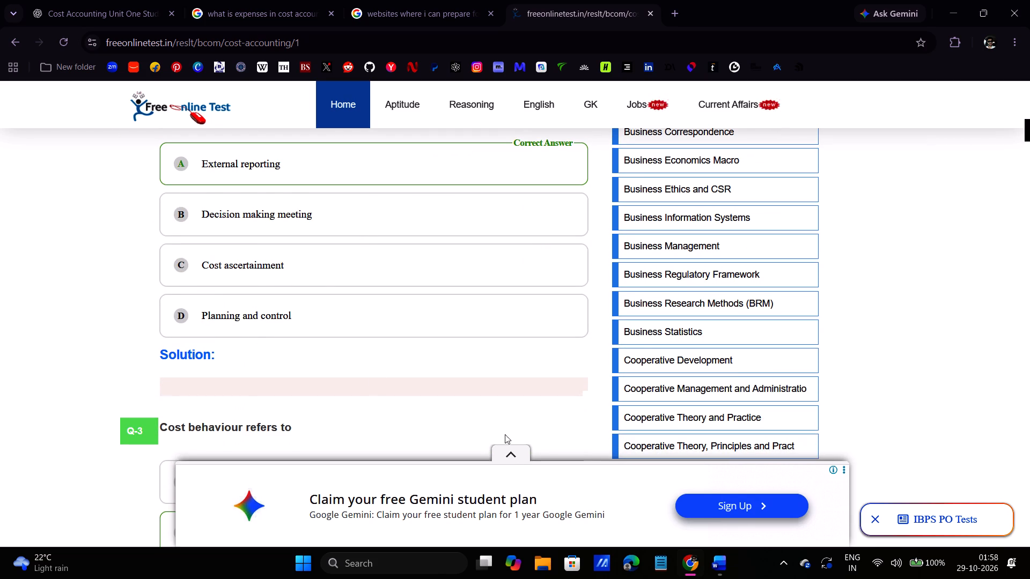
scroll(484, 314, "up", 5)
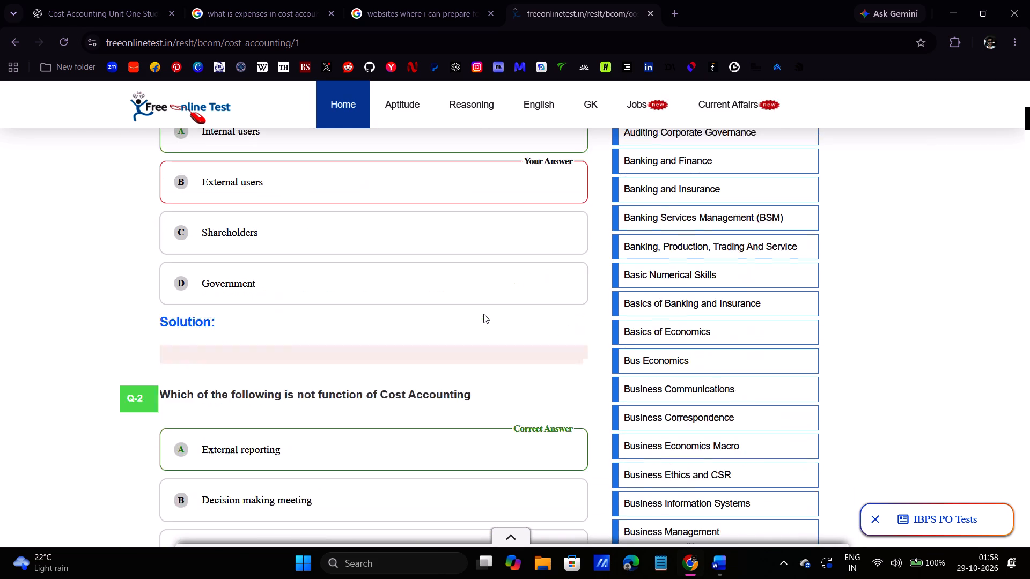
scroll(483, 314, "down", 5)
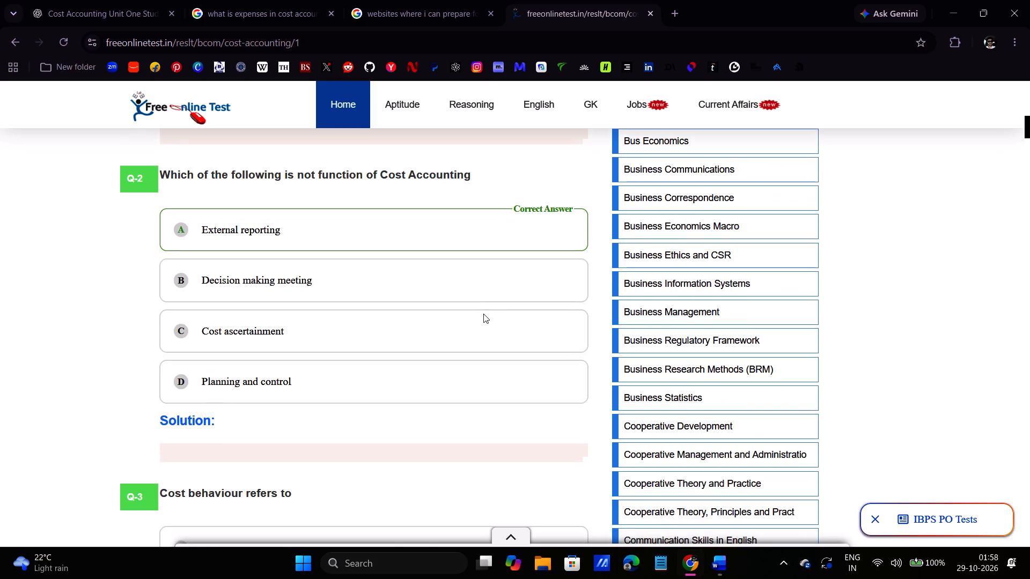
scroll(483, 314, "down", 9)
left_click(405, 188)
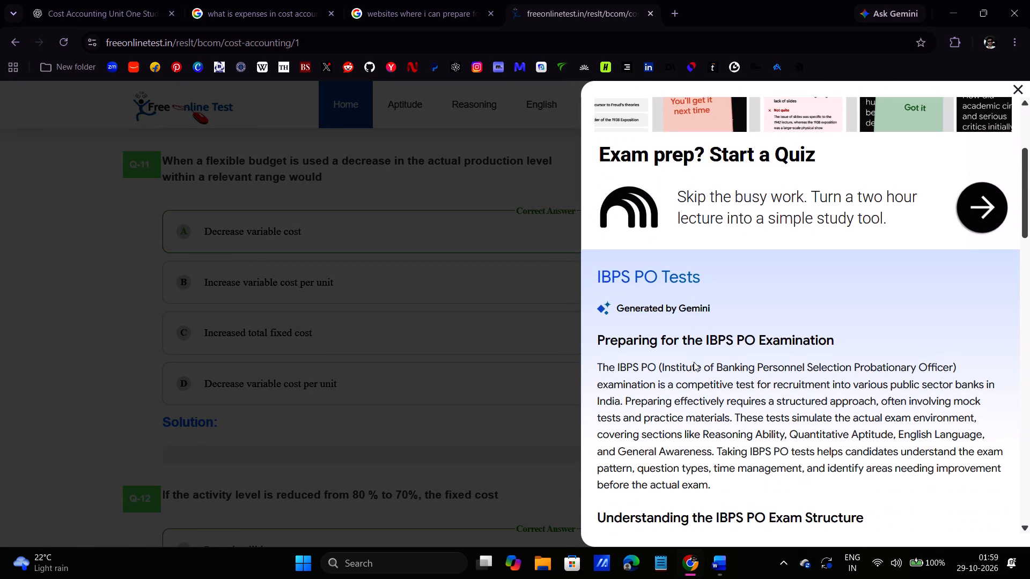
left_click(521, 324)
scroll(521, 323, "up", 5)
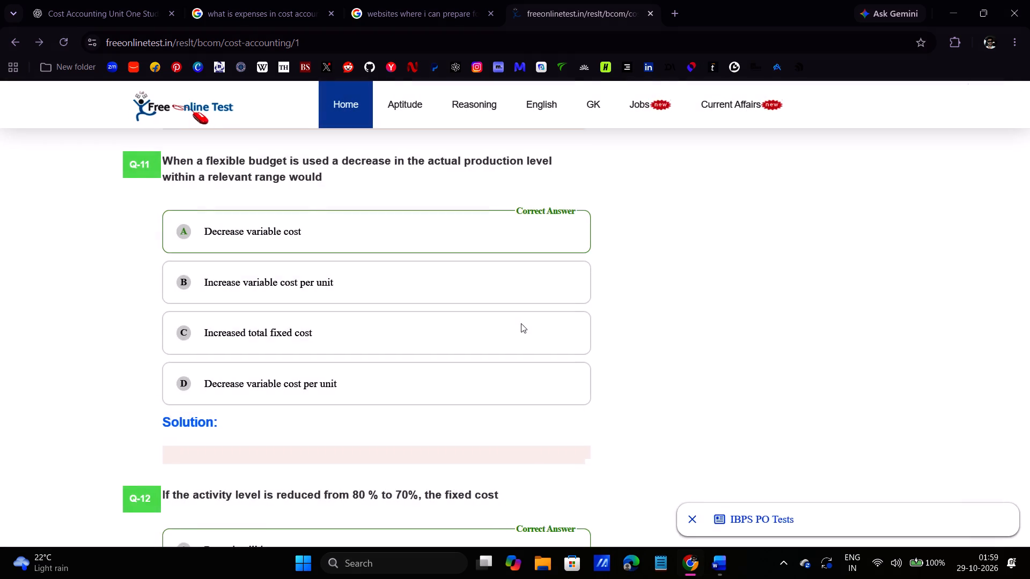
scroll(521, 323, "up", 8)
Close the test report and the practice-website search pages, and return to the ChatGPT Cost Accounting notes.
left_click(481, 1)
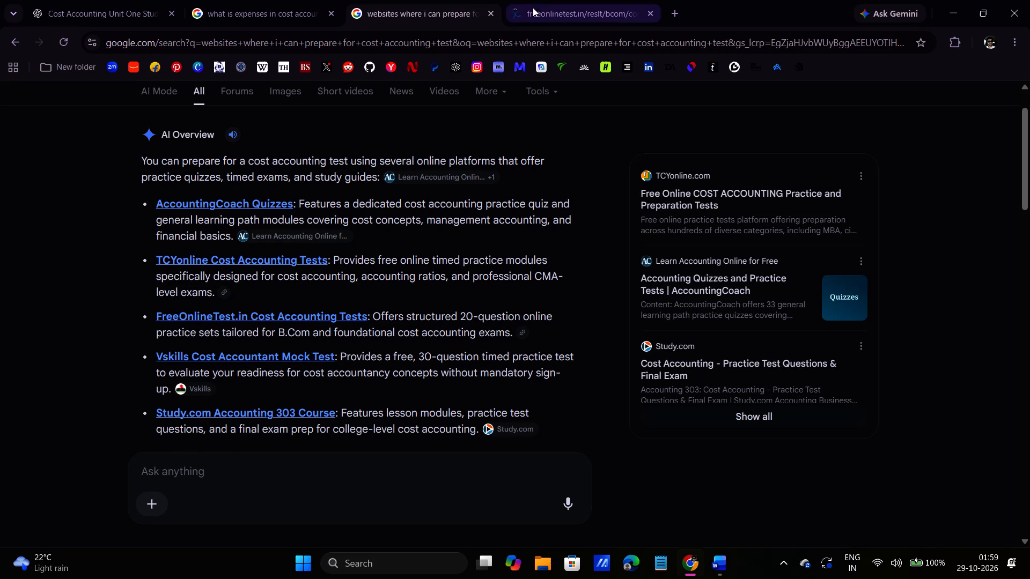
left_click(495, 11)
left_click(495, 11)
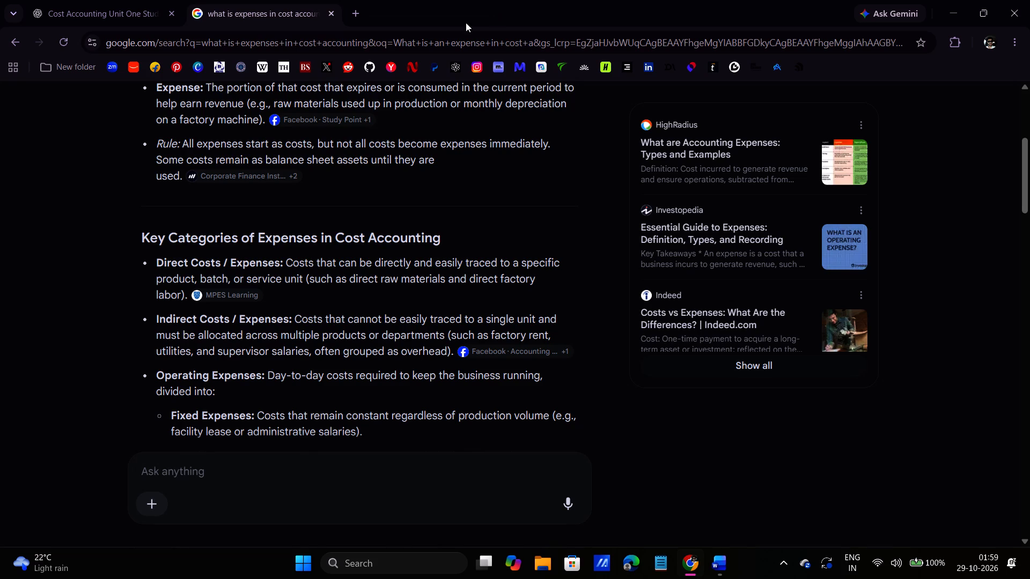
left_click(73, 0)
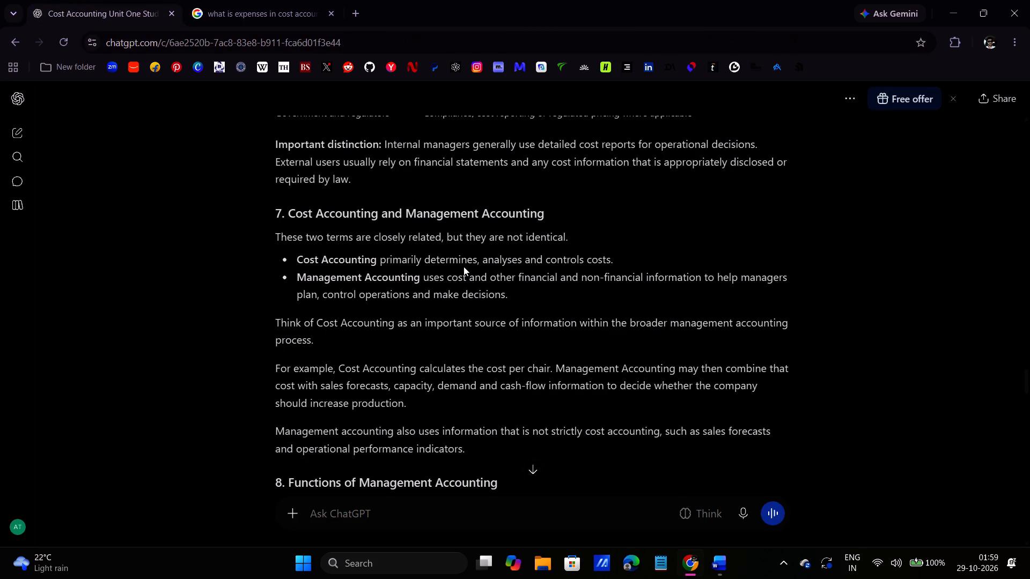
In the Word notes, capitalise "Management" in the line "Cost Accounting and management Accounting are-".
left_click(719, 569)
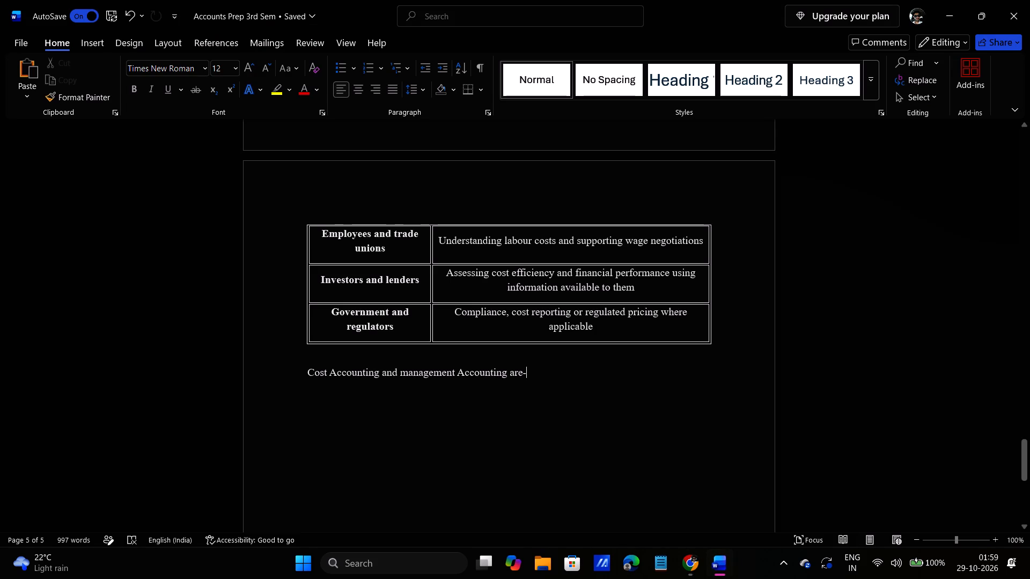
left_click(698, 561)
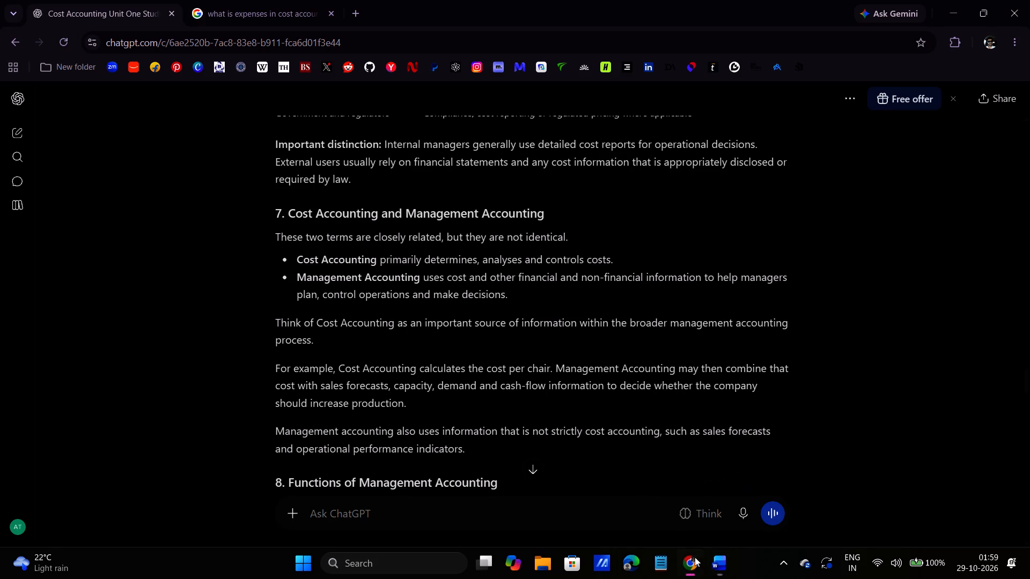
left_click(728, 566)
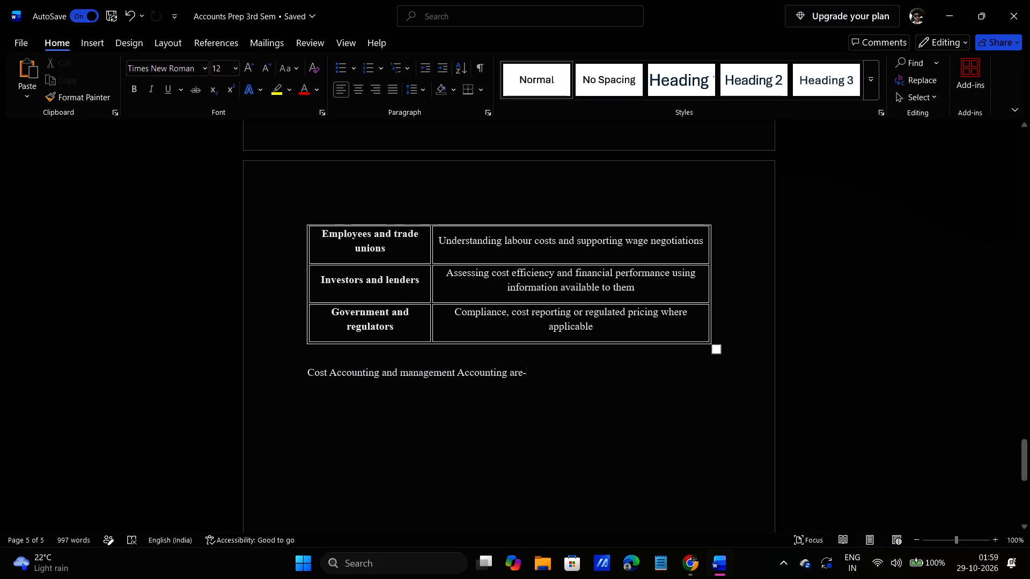
left_click(406, 370)
key("BackSpace")
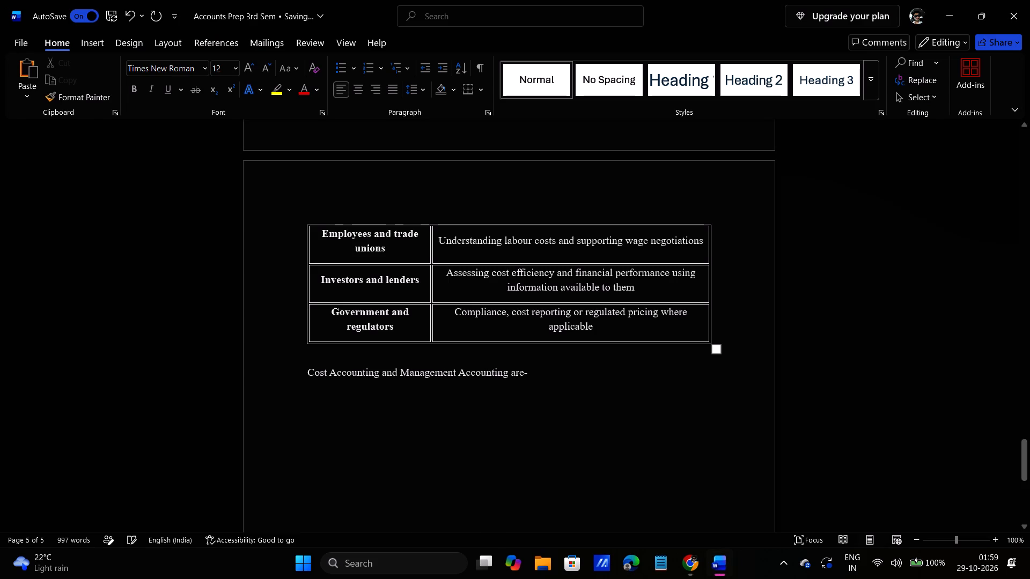
Copy section 7's opening sentence and two bullets from ChatGPT into the Word notes below "Cost Accounting and Management Accounting are-".
left_click(541, 402)
key("Return")
left_click(693, 563)
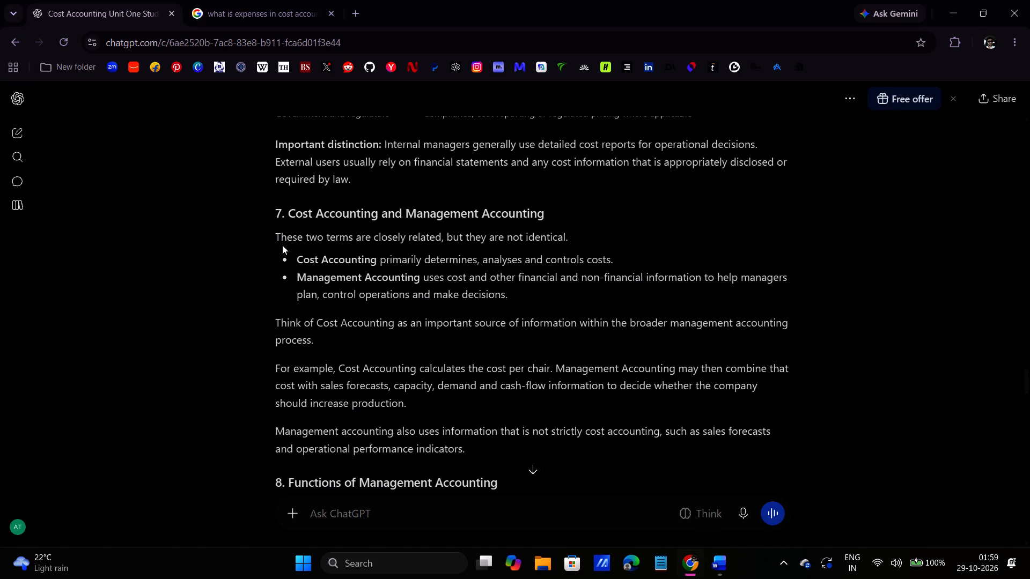
left_click_drag(273, 233, 586, 288)
key("ctrl+c")
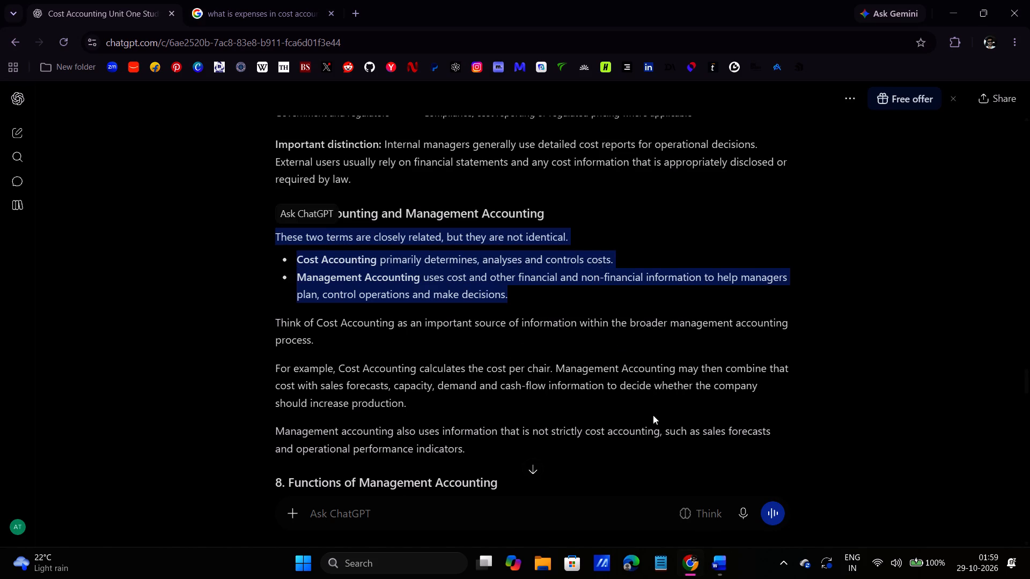
left_click(730, 574)
key("ctrl+v")
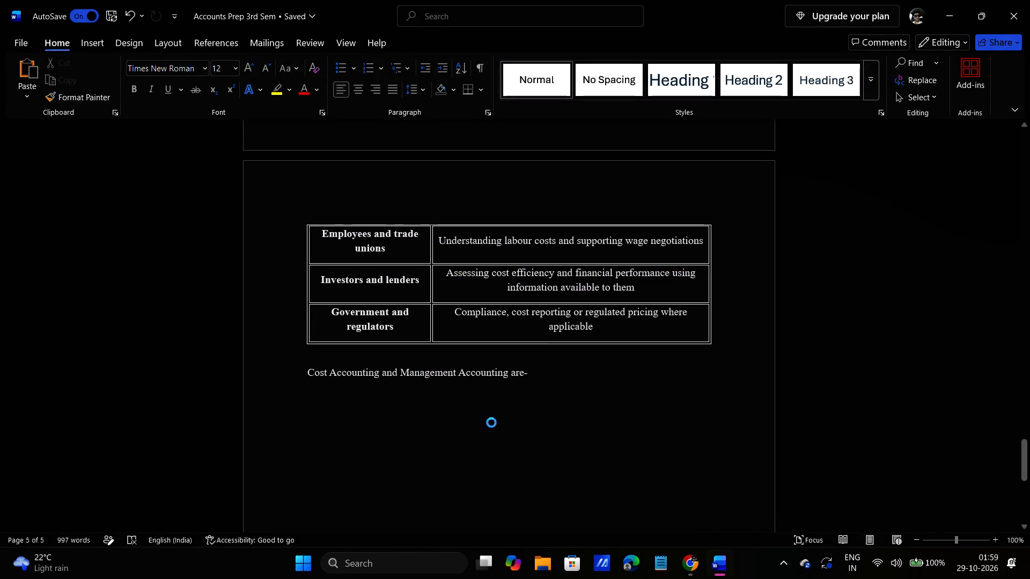
scroll(512, 405, "down", 4)
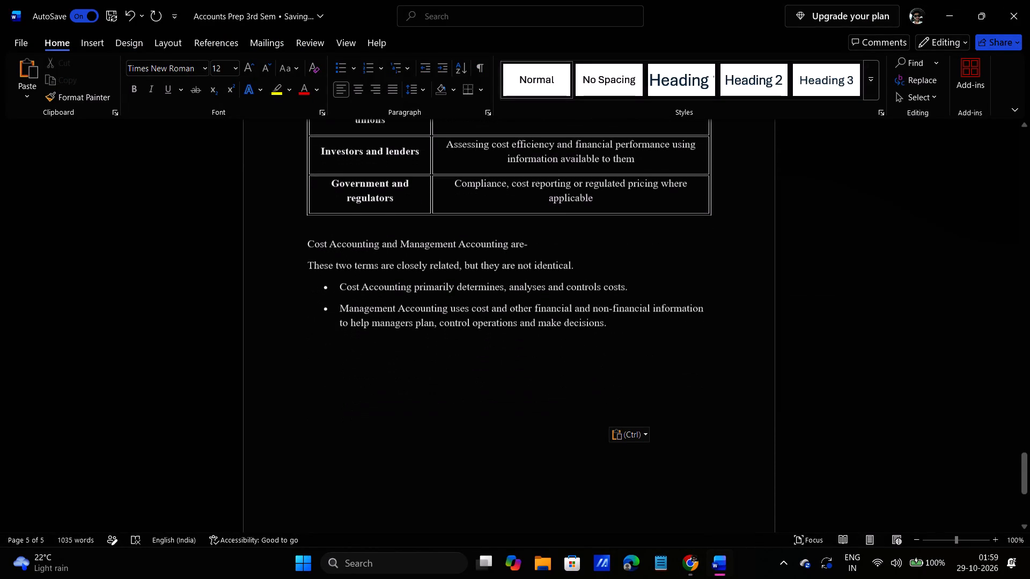
Add a hyphen before "These two terms are closely related, but they are not identical.".
left_click(310, 263)
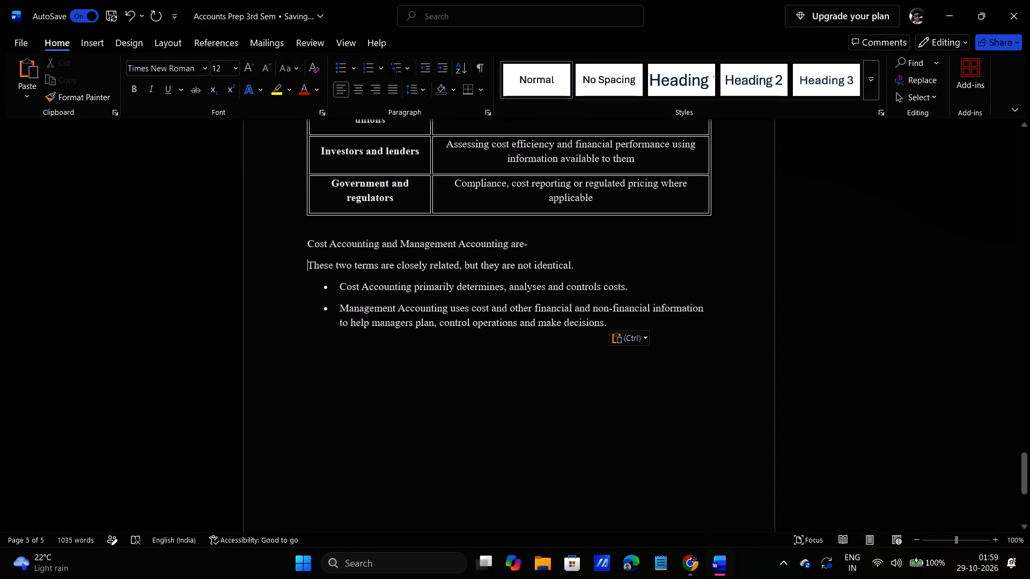
key("minus")
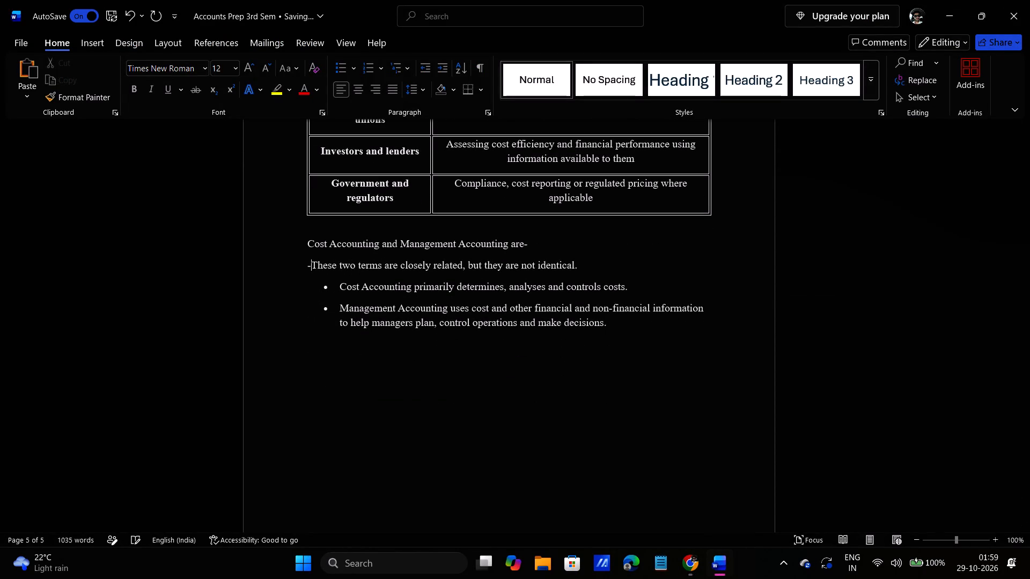
Copy section 7's remaining three paragraphs, from "Think of Cost Accounting" to "operational performance indicators", from ChatGPT into Word below the bullets.
left_click(692, 557)
scroll(541, 361, "down", 1)
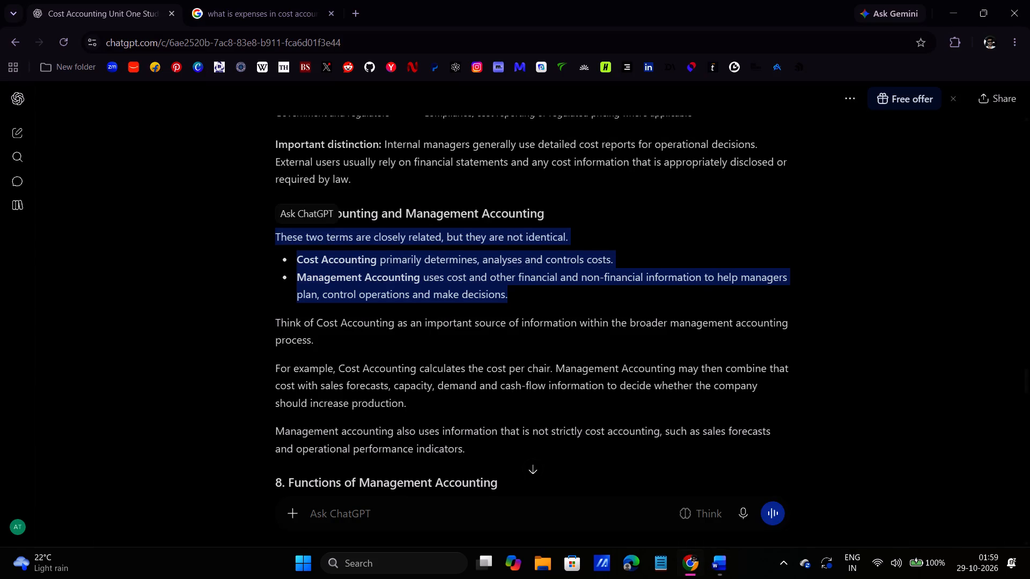
scroll(305, 283, "down", 1)
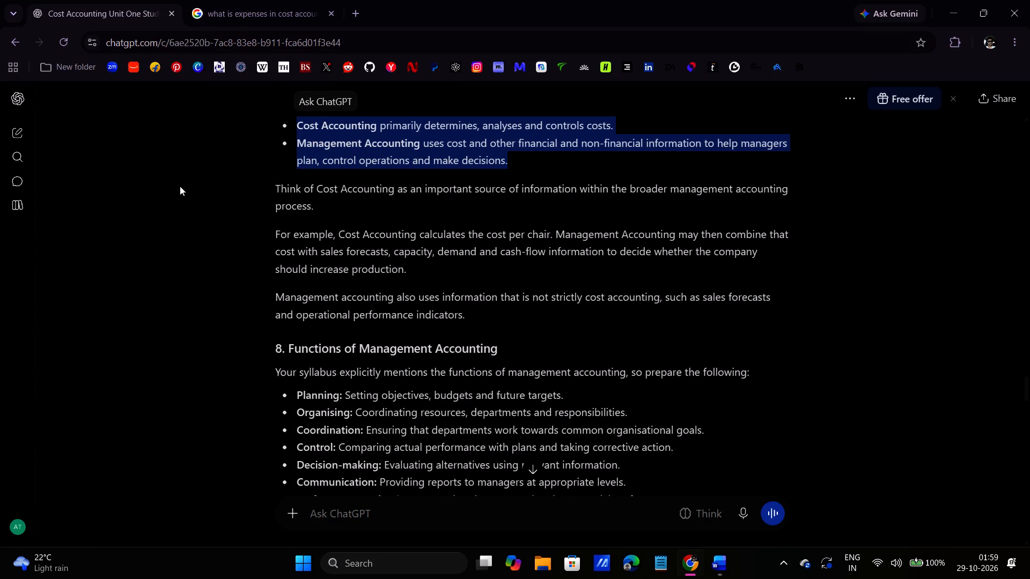
left_click_drag(262, 179, 473, 326)
key("ctrl+c")
left_click(724, 577)
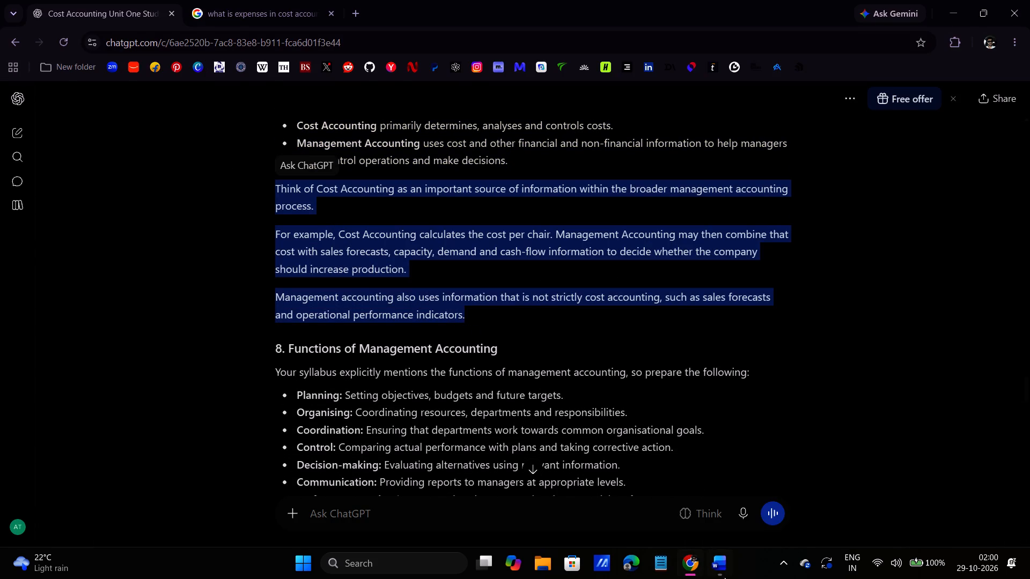
left_click(465, 391)
key("ctrl+v")
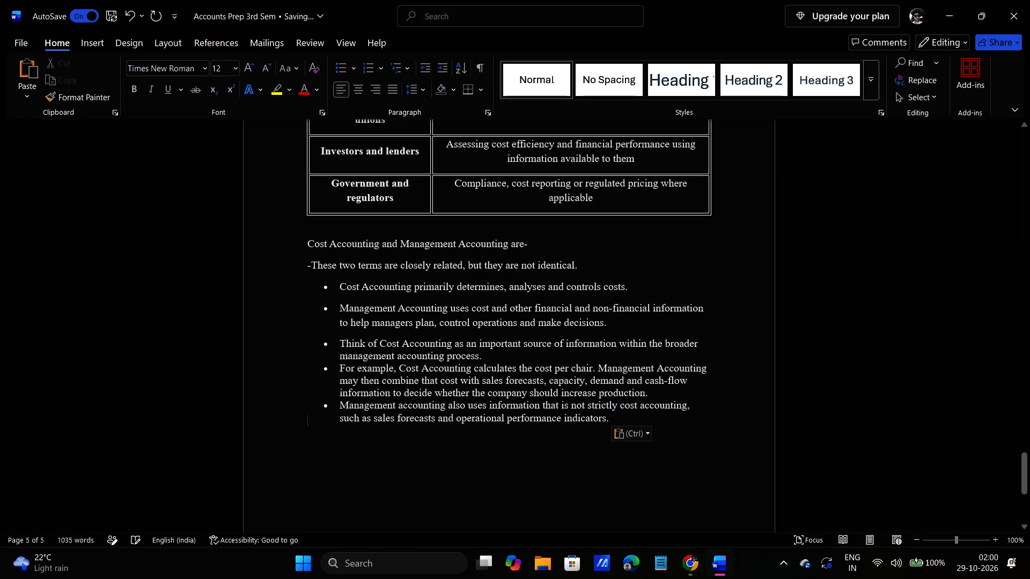
Remove the bullet and indent from the "Think of Cost Accounting" paragraph, keeping it on its own line.
left_click(341, 343)
key("BackSpace")
key("BackSpace")
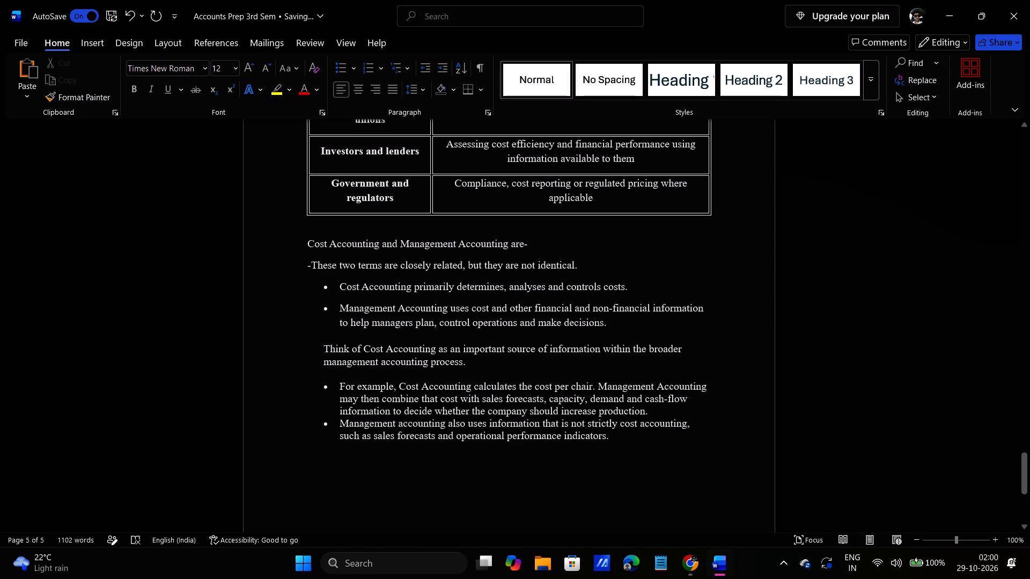
key("BackSpace")
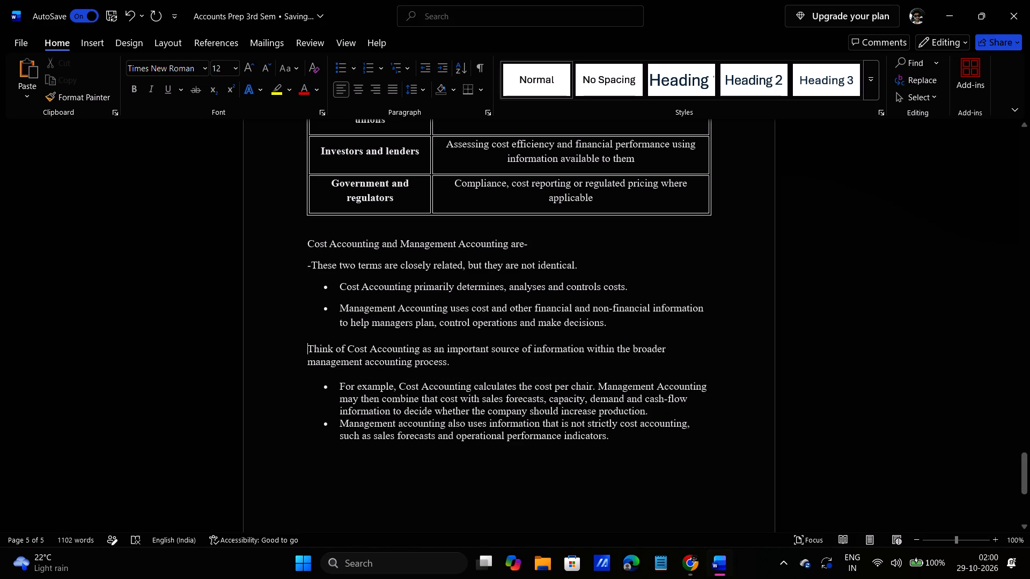
key("BackSpace")
key("Return")
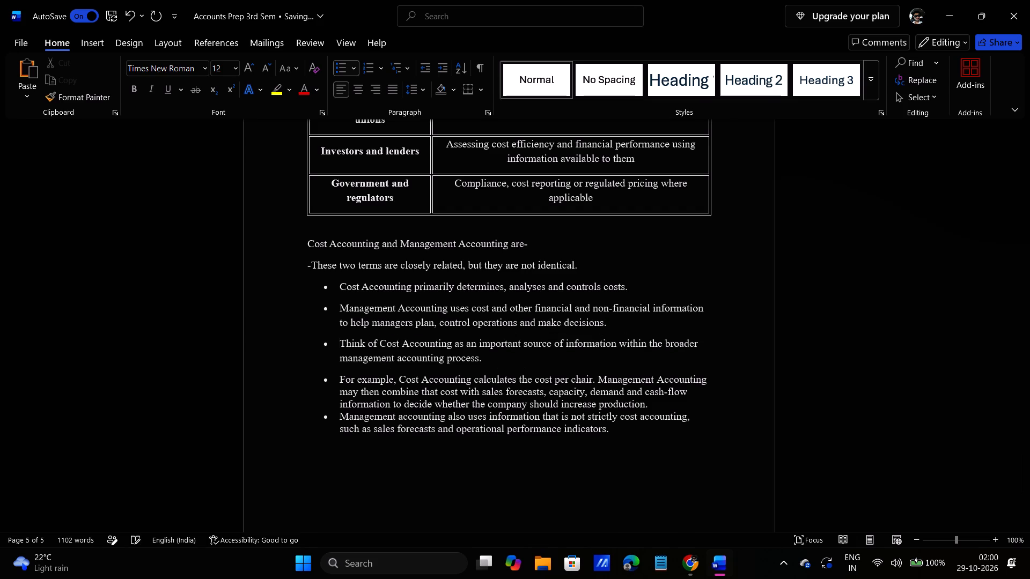
key("BackSpace")
key("BackSpace")
key("BackSpace")
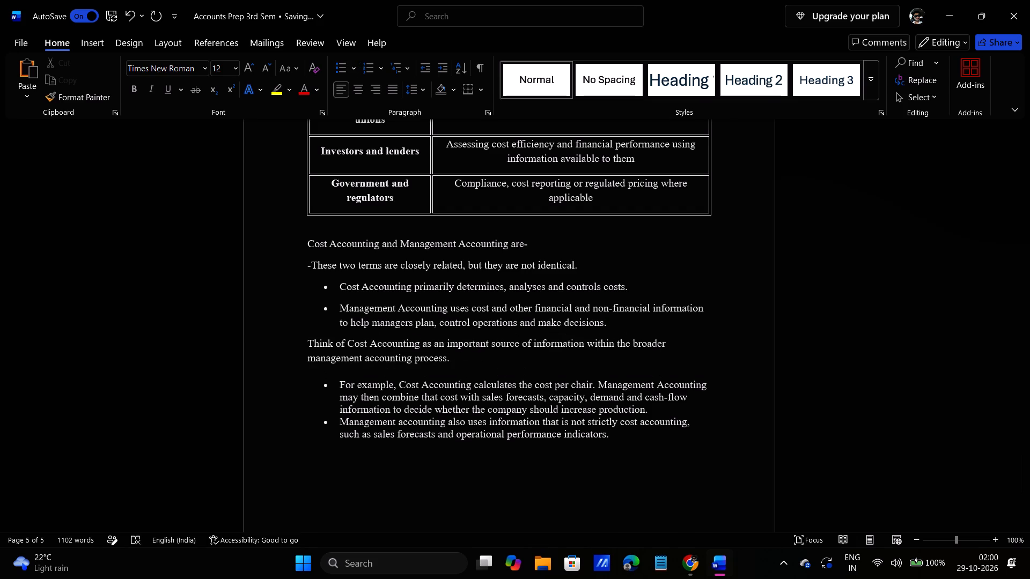
Remove the bullets and indents from the "For example, Cost Accounting" and "Management accounting also uses information" paragraphs.
left_click(341, 384)
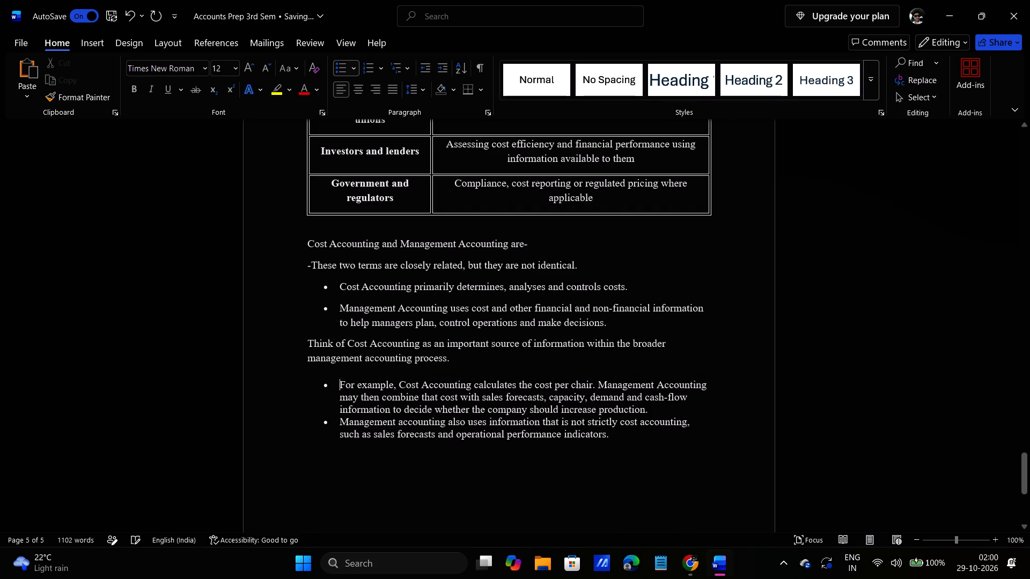
key("BackSpace")
key("BackSpace")
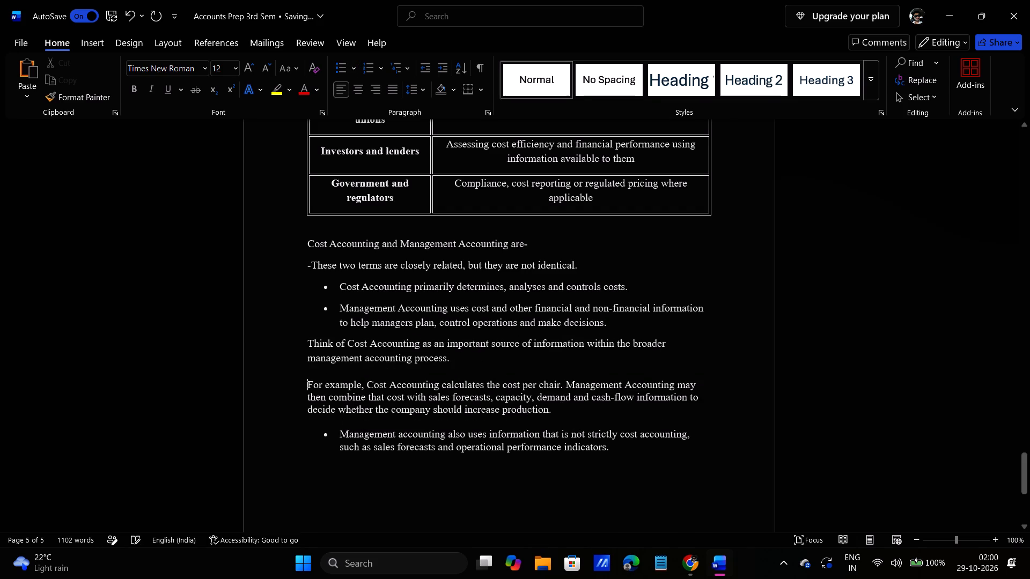
left_click(341, 430)
key("BackSpace")
key("BackSpace")
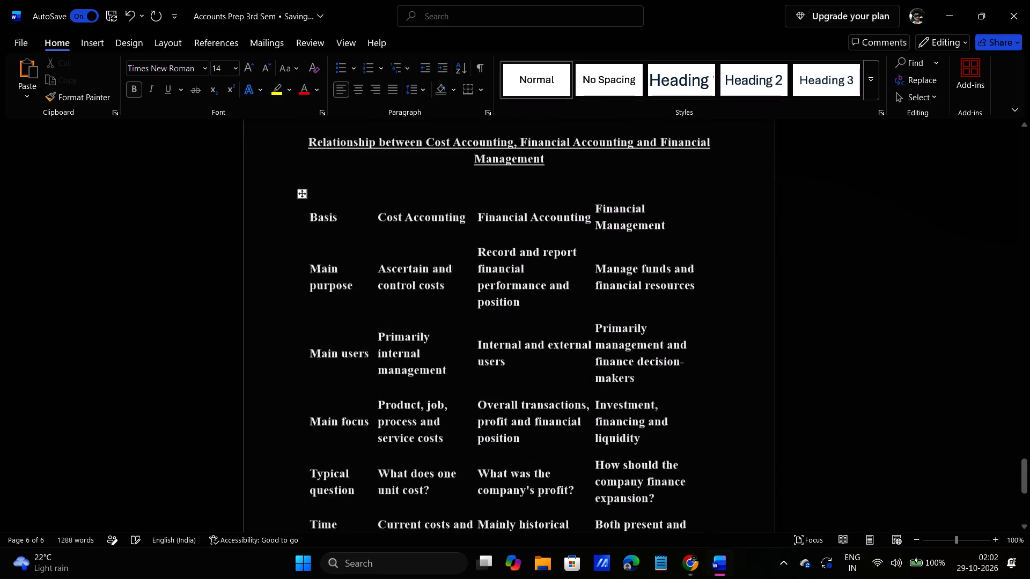
scroll(450, 403, "up", 1)
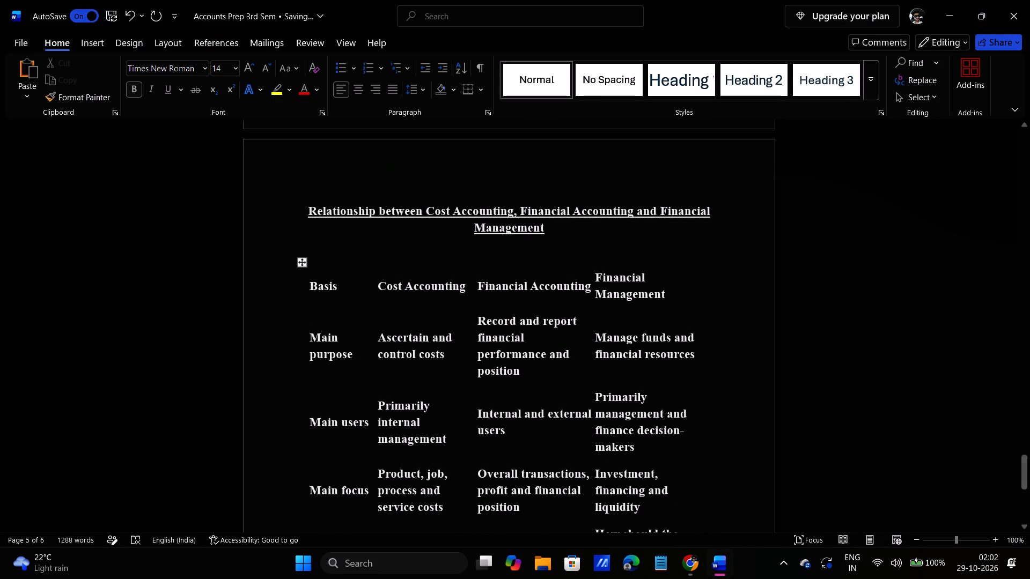
left_click(300, 265)
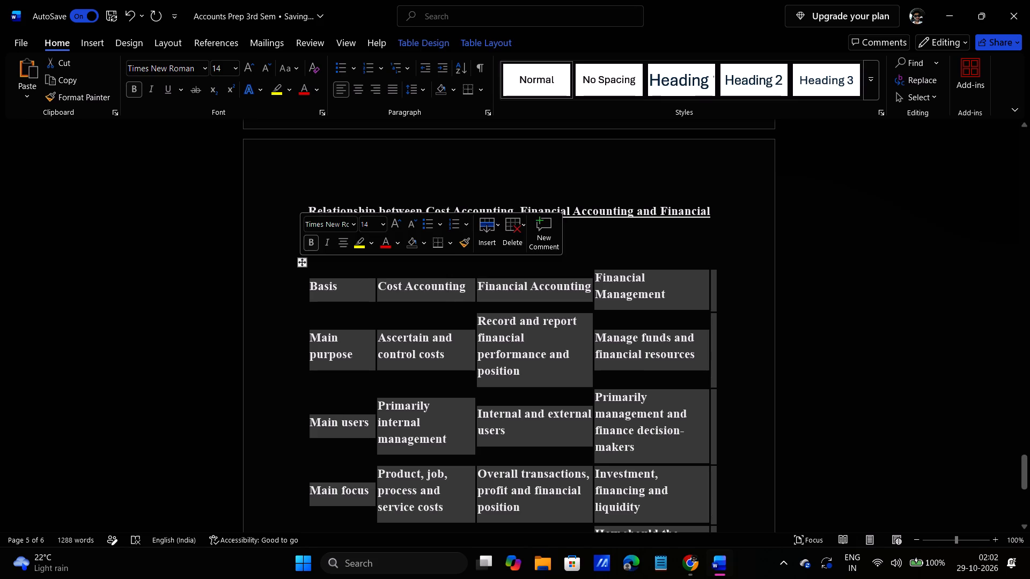
left_click(446, 244)
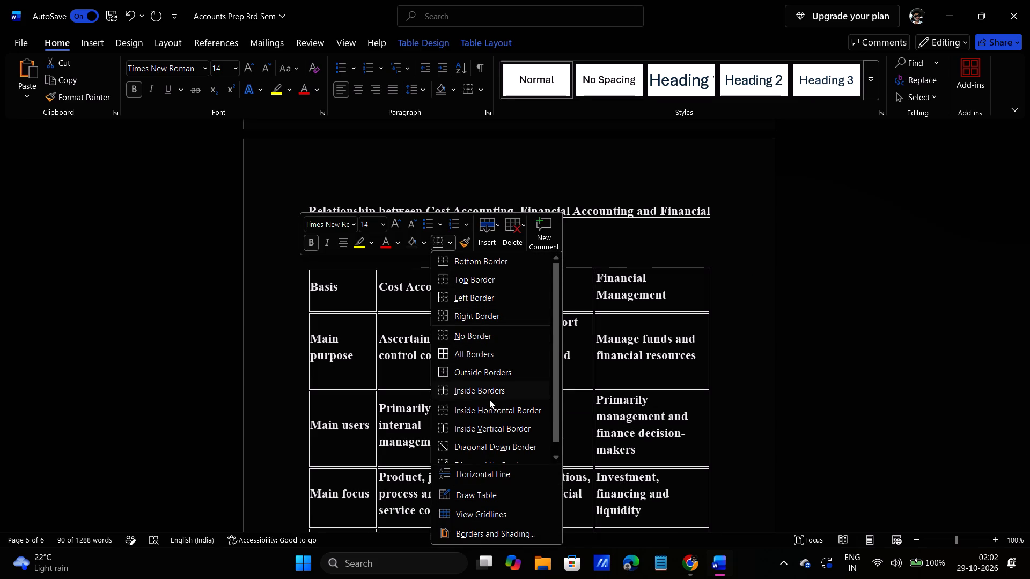
left_click(492, 358)
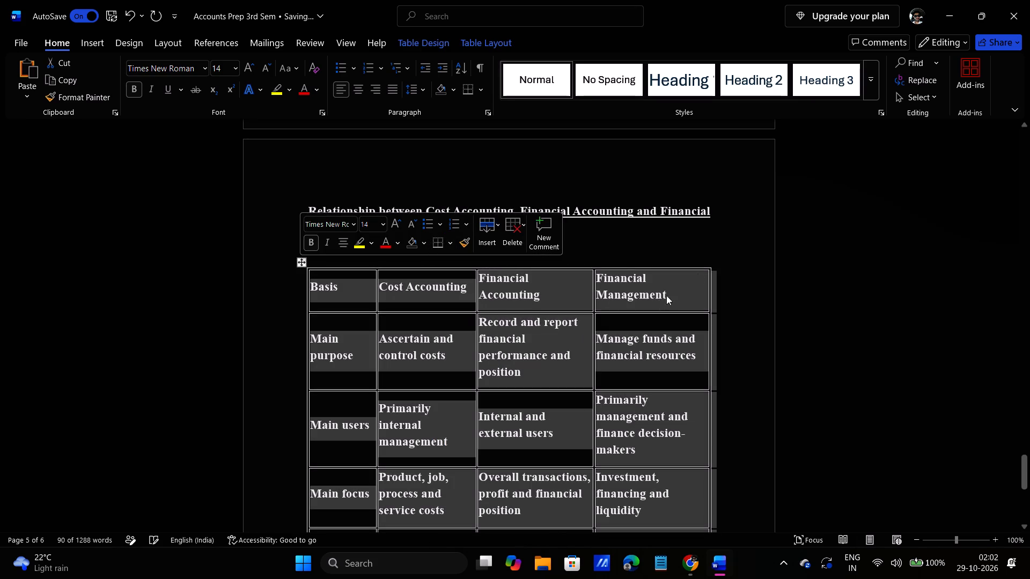
left_click(695, 248)
Remove bold from all the text in the comparison table.
scroll(695, 248, "down", 2)
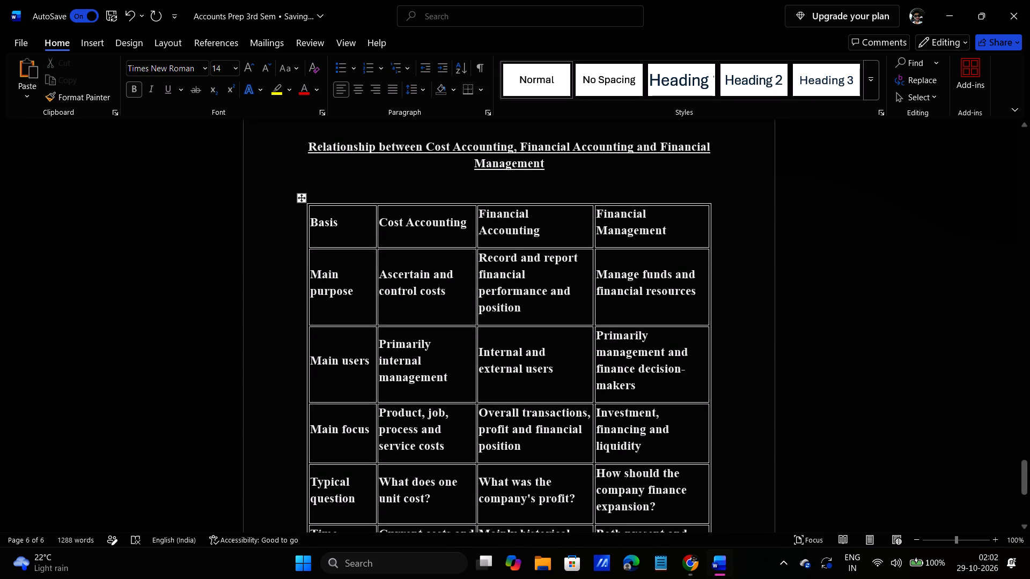
left_click_drag(313, 220, 623, 533)
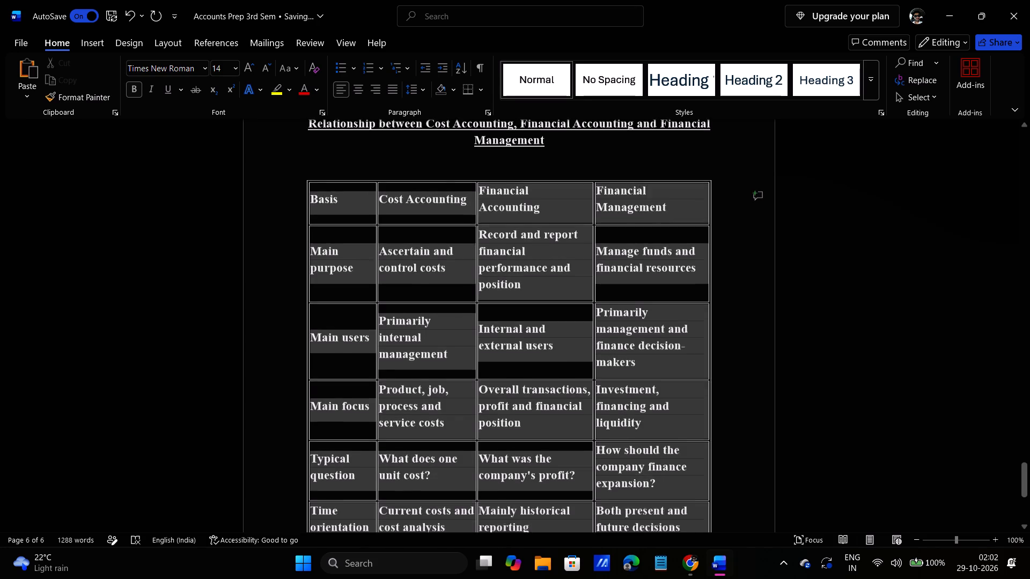
left_click_drag(623, 533, 661, 341)
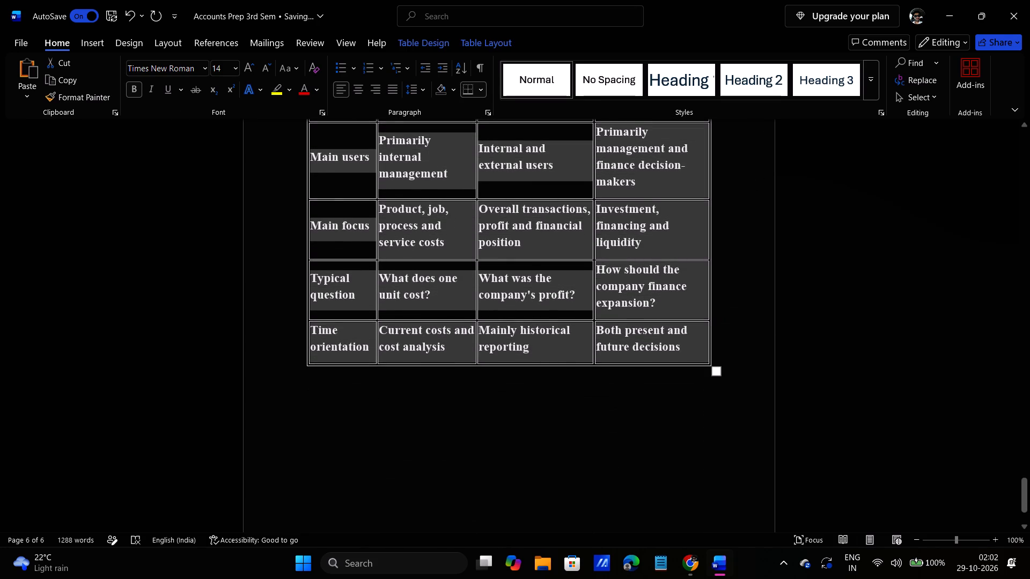
left_click(128, 84)
left_click(236, 188)
Make the table's first column bold, from "Basis" to "Time orientation".
scroll(236, 188, "up", 3)
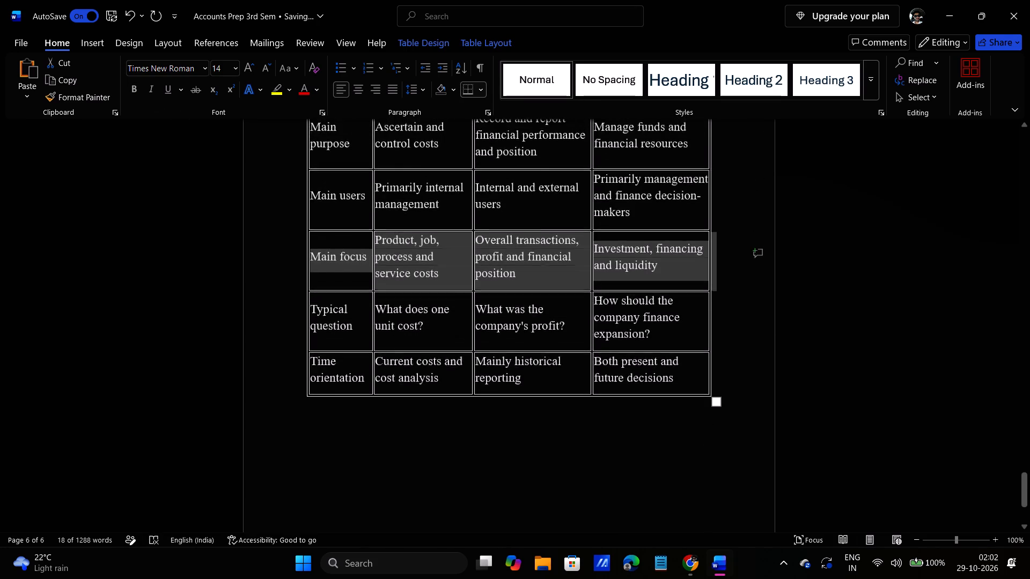
scroll(236, 188, "up", 1)
left_click(278, 202)
scroll(278, 202, "up", 3)
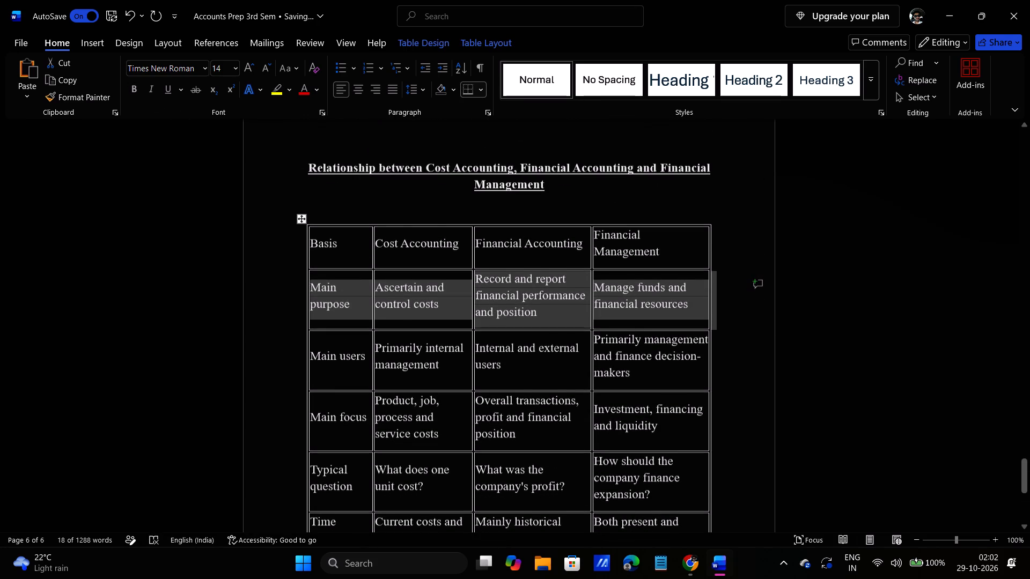
left_click_drag(316, 243, 357, 323)
left_click(133, 82)
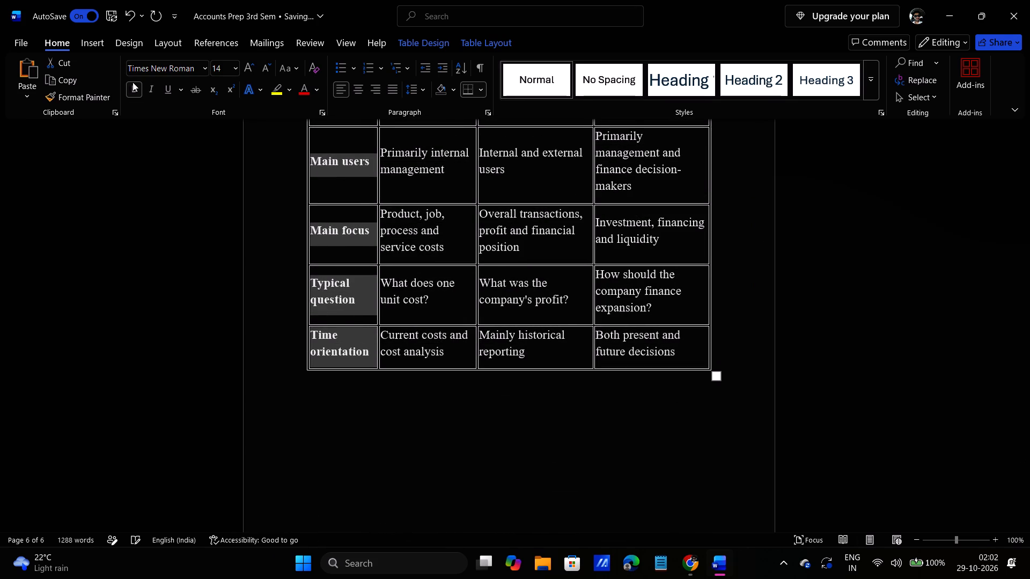
left_click(275, 203)
Make the table's header row bold, from "Basis" to "Financial Management".
scroll(275, 203, "up", 7)
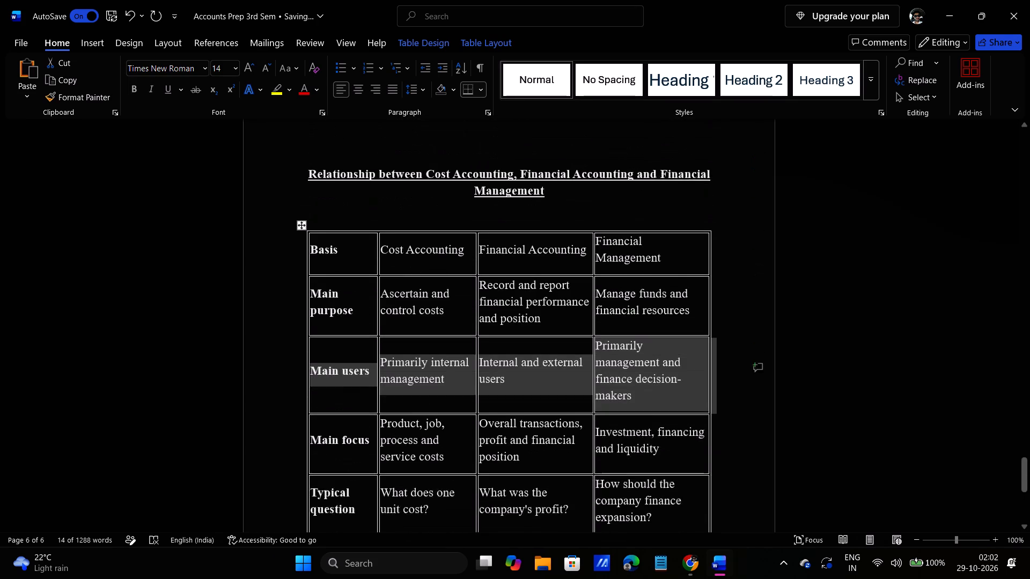
left_click_drag(668, 264, 327, 255)
left_click(141, 91)
left_click(141, 91)
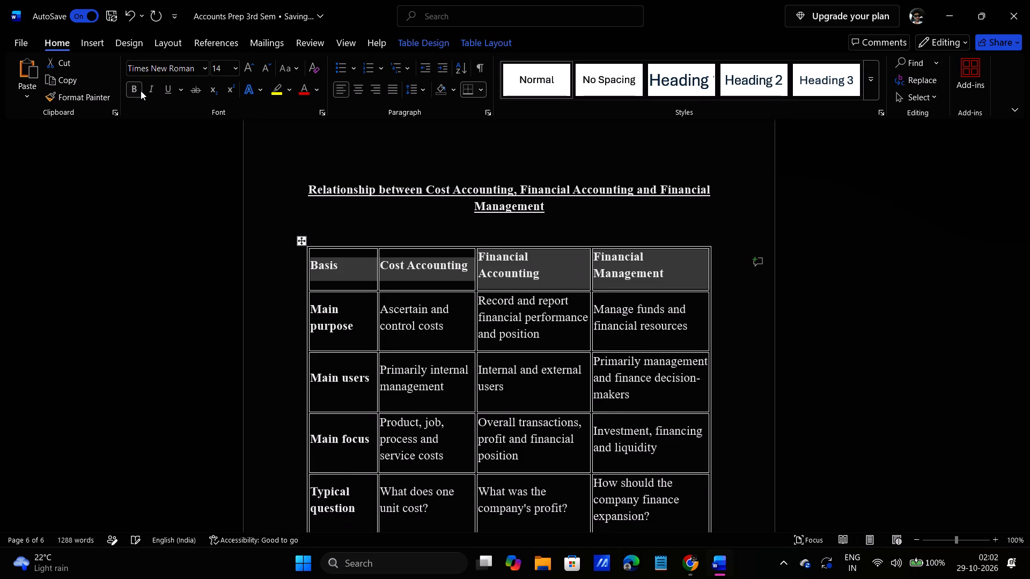
left_click(219, 225)
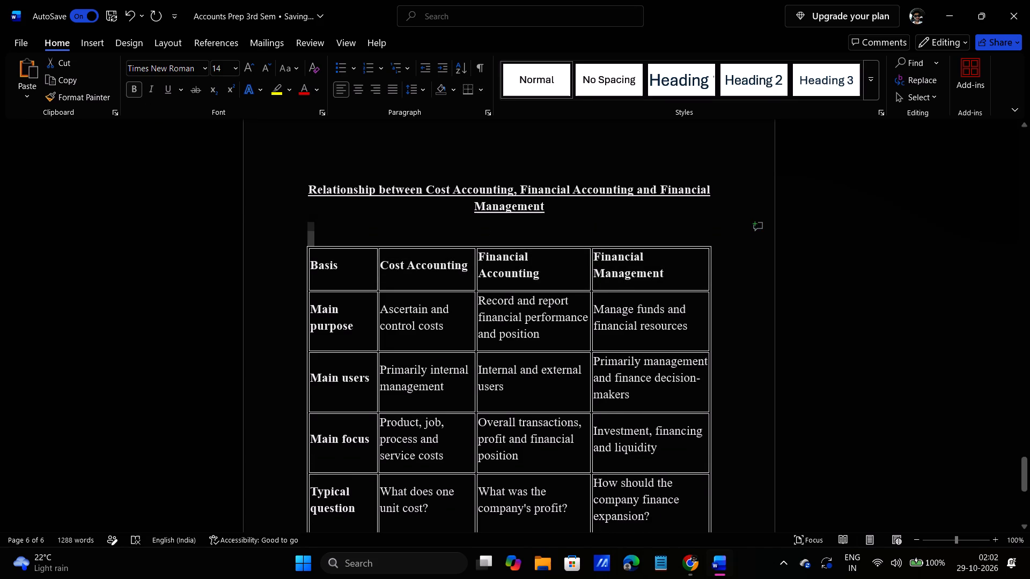
Enlarge the comparison table slightly in height and width from its lower corner.
left_click(729, 278)
scroll(729, 278, "down", 5)
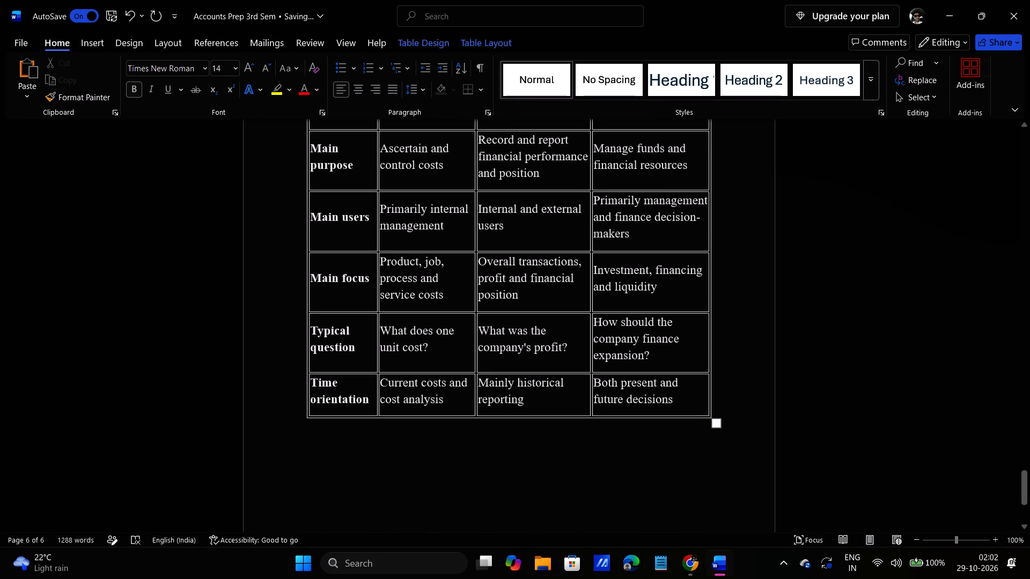
scroll(487, 243, "up", 2)
scroll(487, 243, "down", 3)
scroll(487, 247, "up", 1)
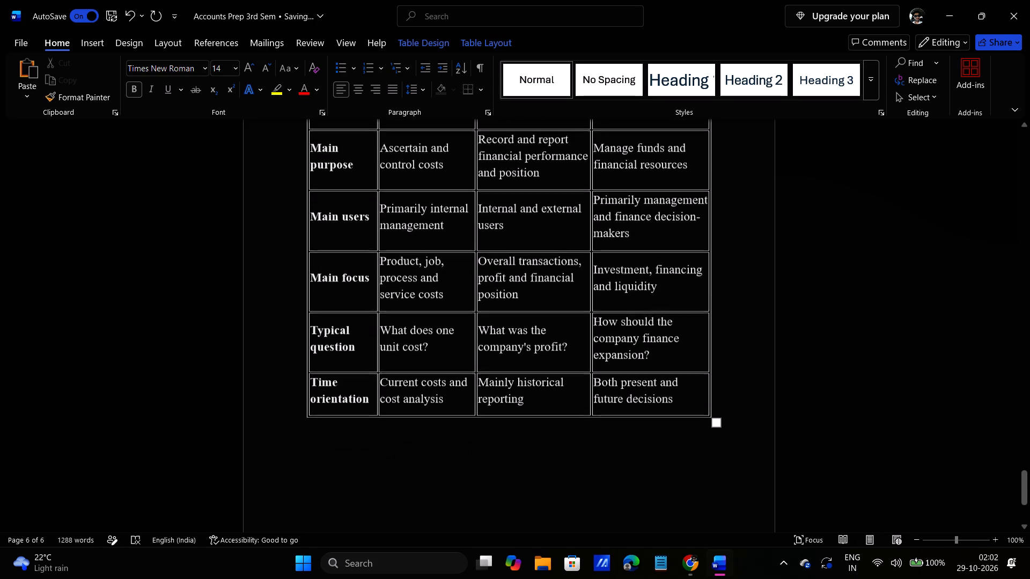
left_click_drag(718, 425, 716, 435)
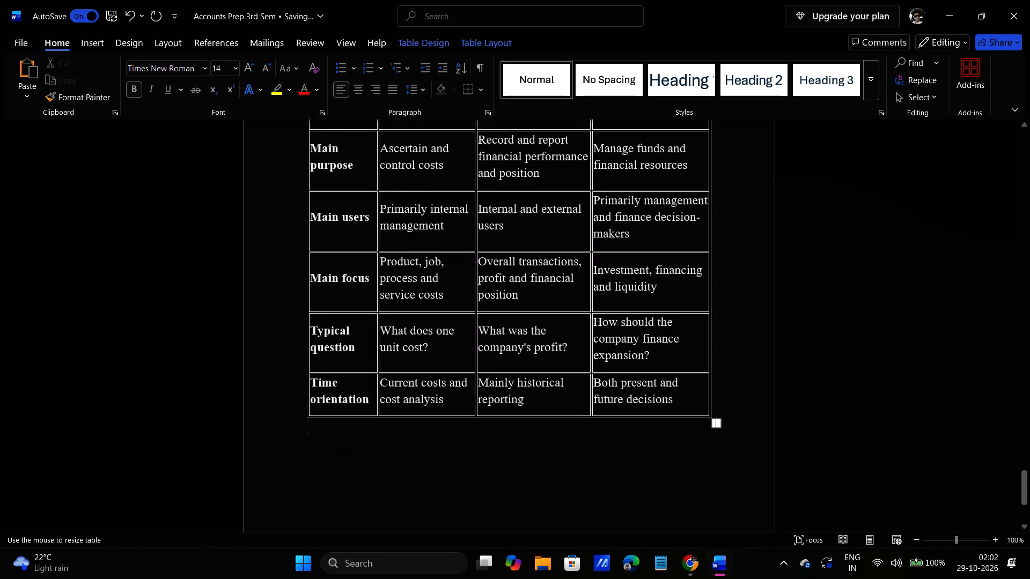
left_click_drag(716, 435, 716, 441)
scroll(740, 347, "down", 2)
scroll(740, 347, "up", 1)
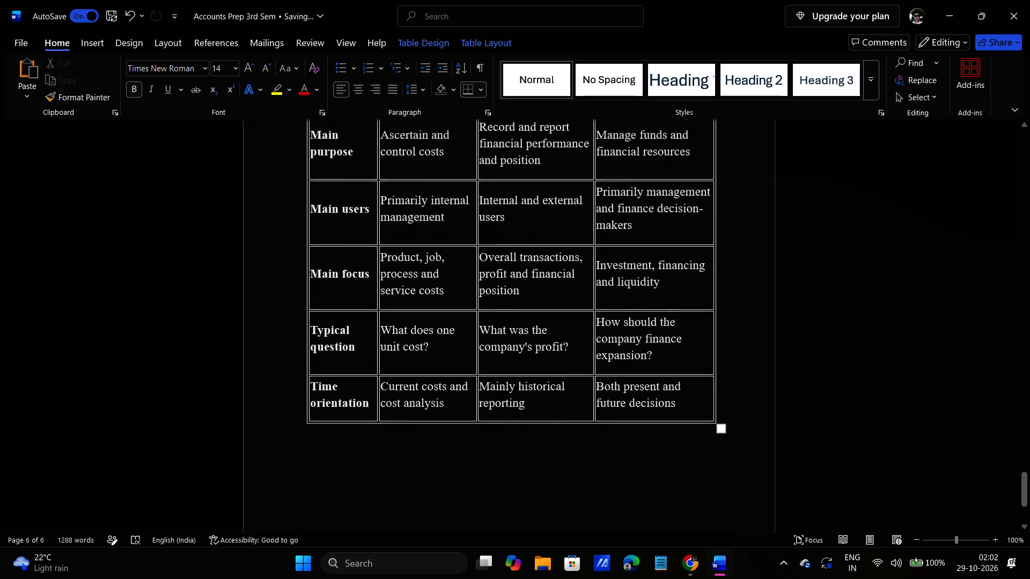
scroll(740, 347, "up", 4)
scroll(740, 347, "down", 7)
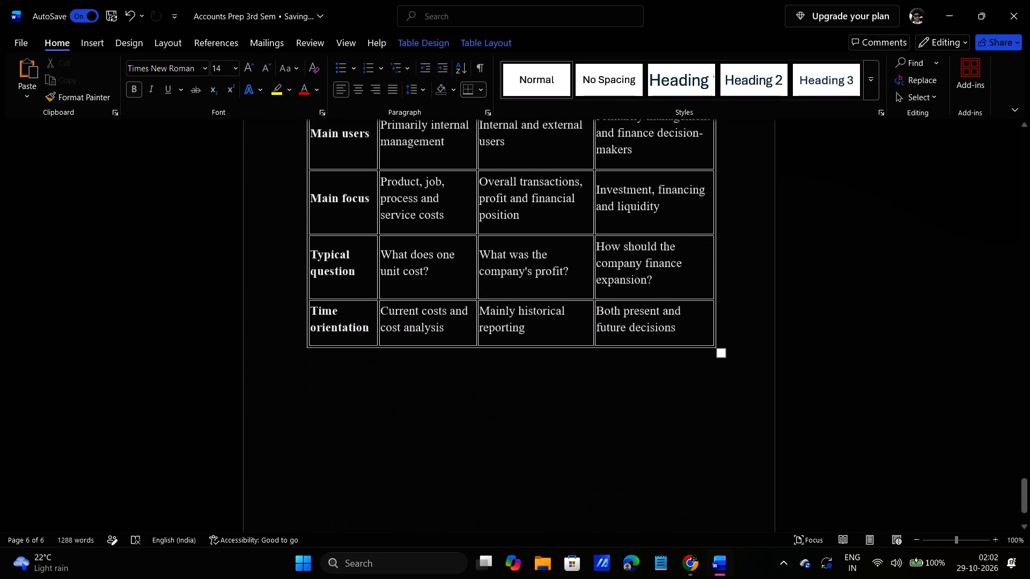
left_click_drag(725, 353, 723, 376)
Centre the text in all cells of the comparison table, from the header row to the "Time orientation" row.
scroll(729, 295, "up", 3)
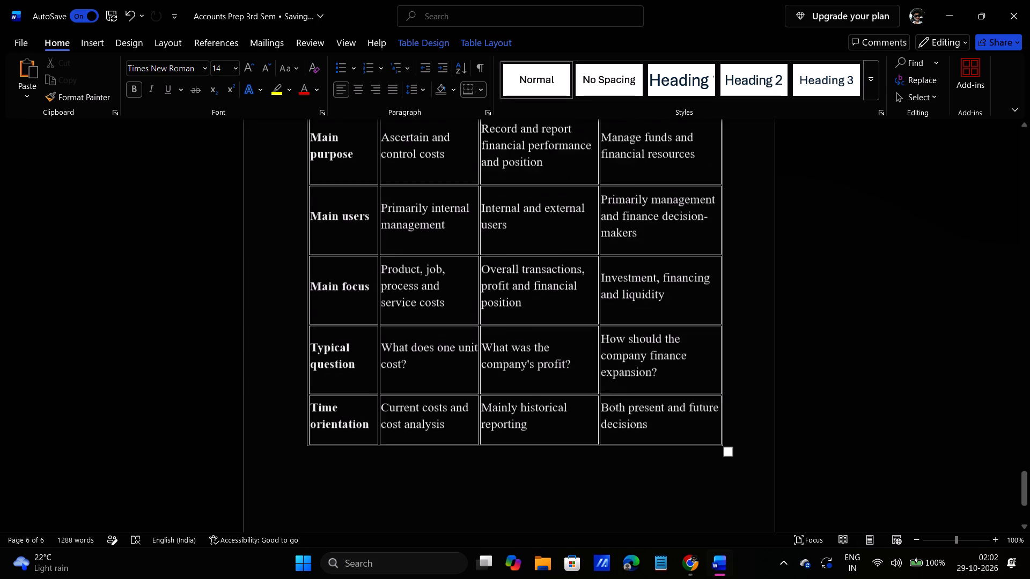
left_click_drag(680, 455, 478, 121)
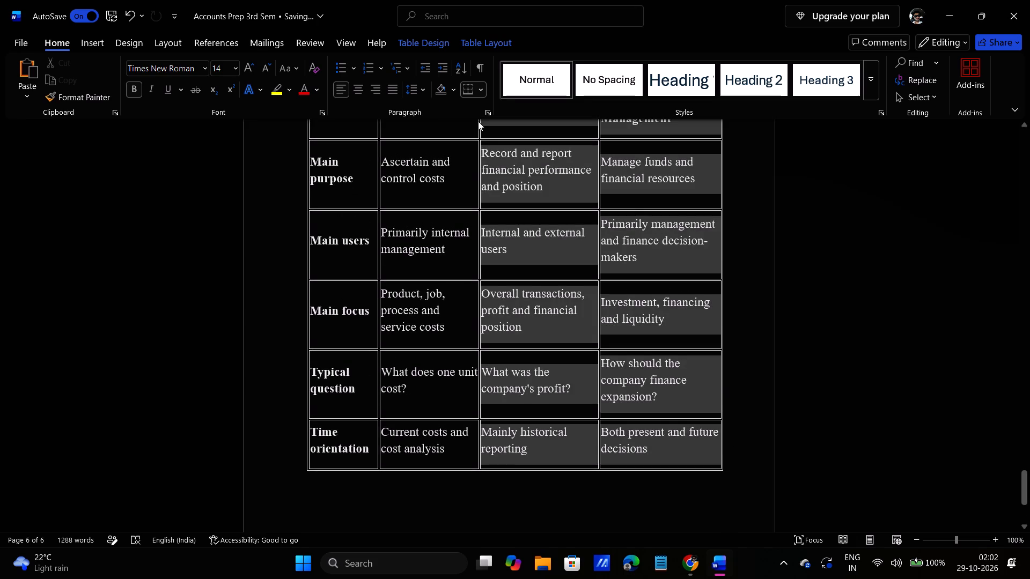
left_click_drag(478, 121, 350, 166)
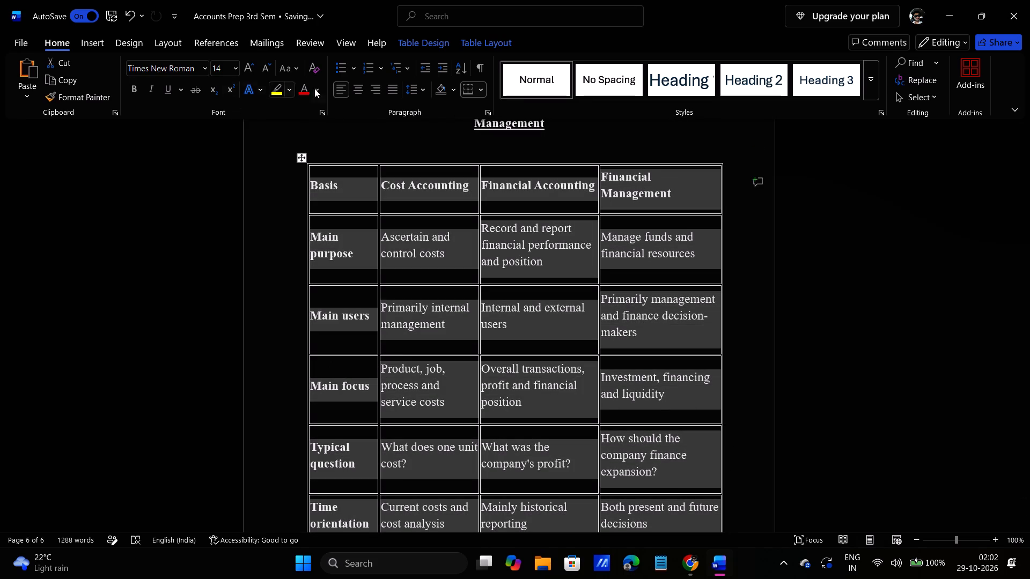
left_click(363, 88)
left_click(285, 199)
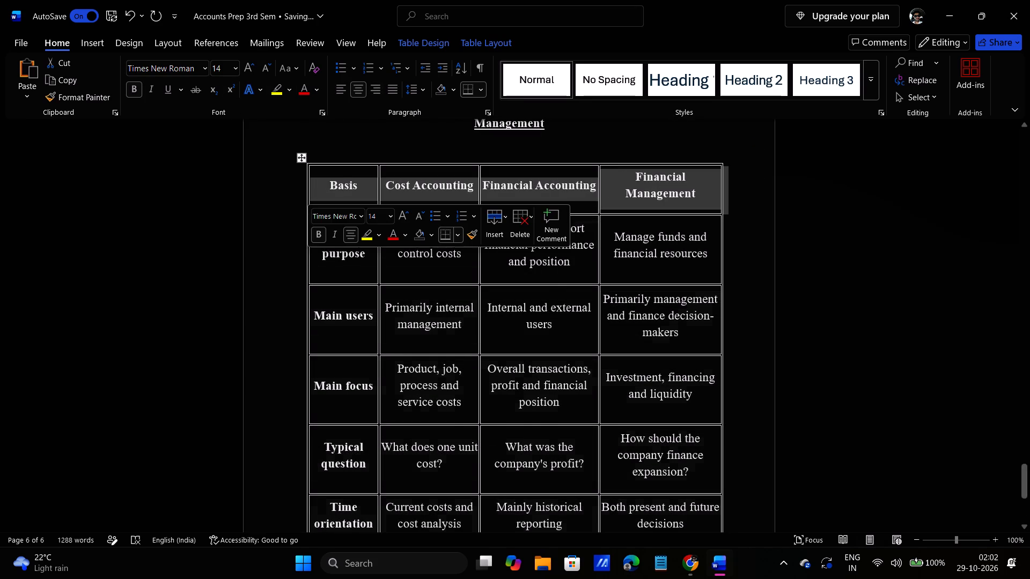
left_click(736, 152)
Set the comparison table's body cells, excluding the header row and first column, to font size 12.
scroll(736, 152, "up", 3)
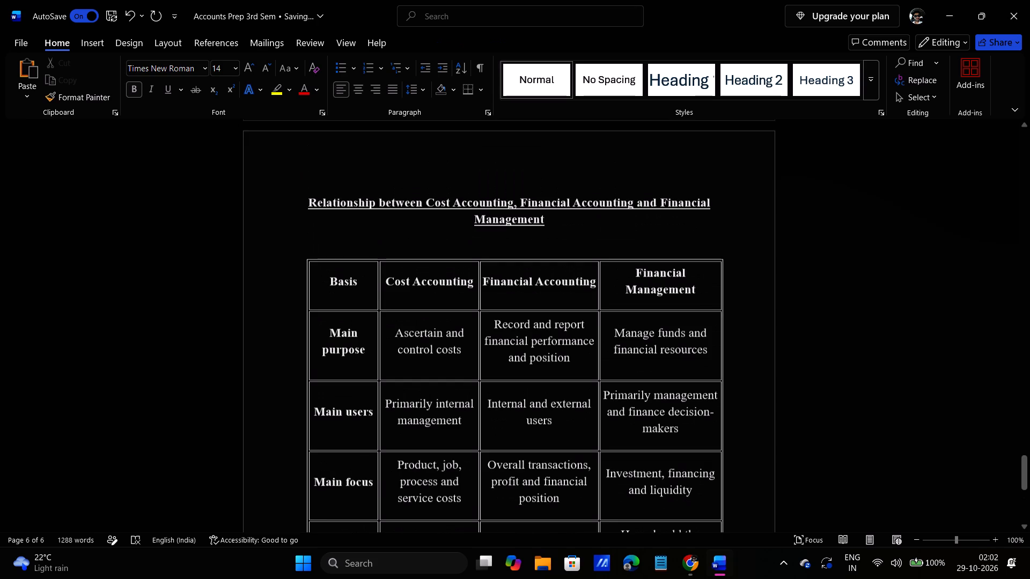
scroll(736, 152, "down", 6)
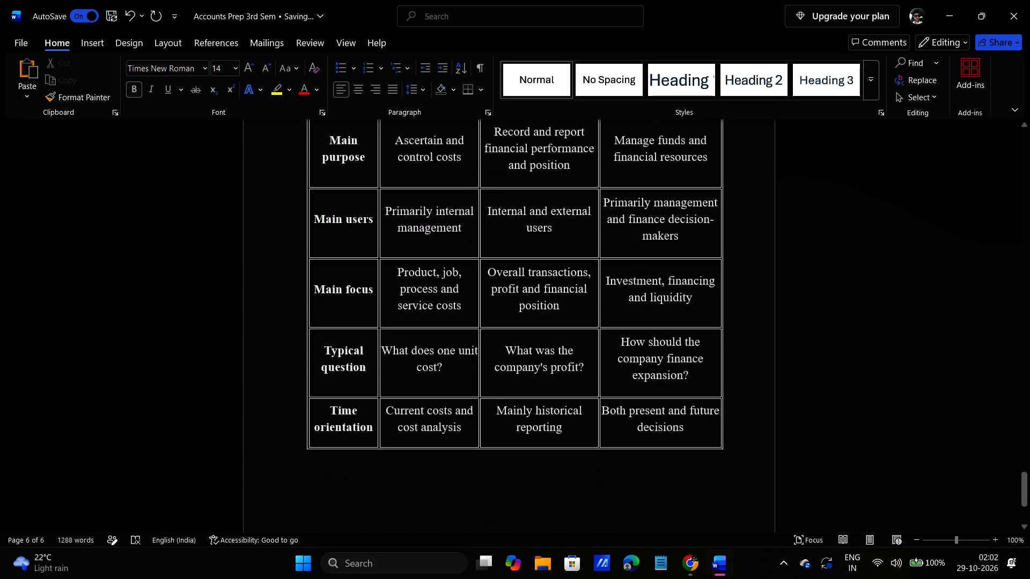
scroll(736, 152, "up", 3)
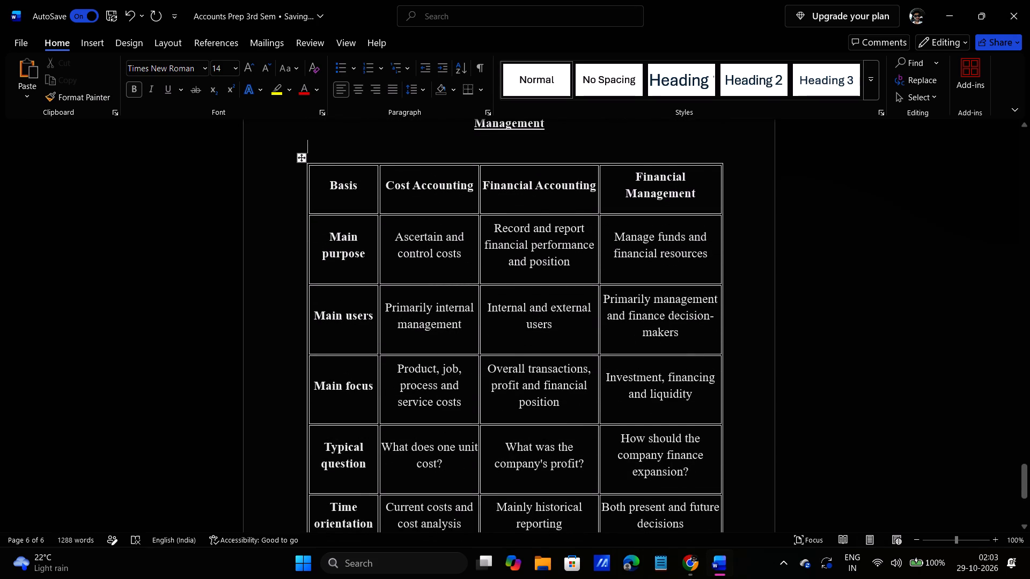
left_click_drag(396, 233, 659, 519)
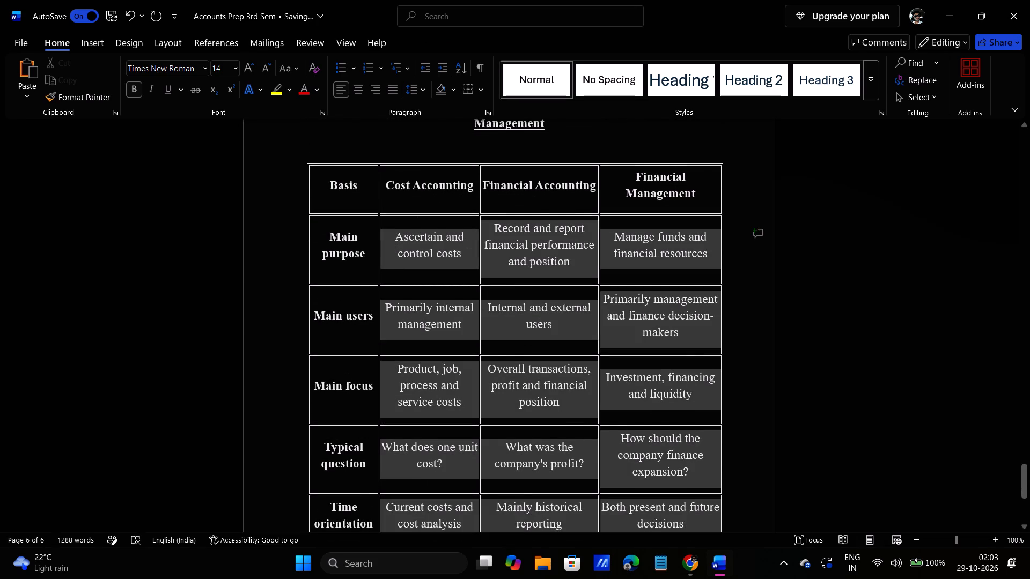
left_click_drag(659, 519, 672, 380)
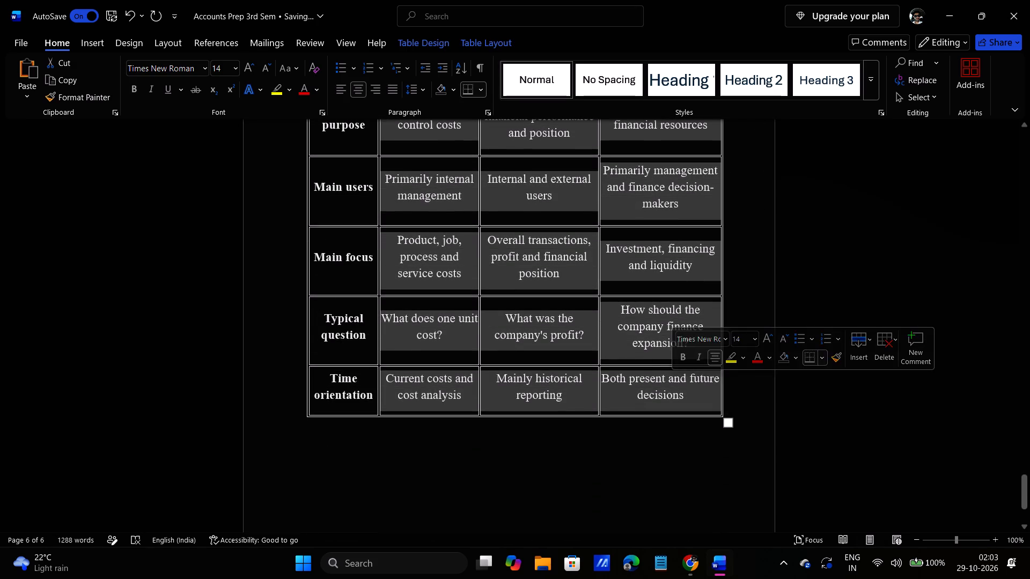
left_click(232, 66)
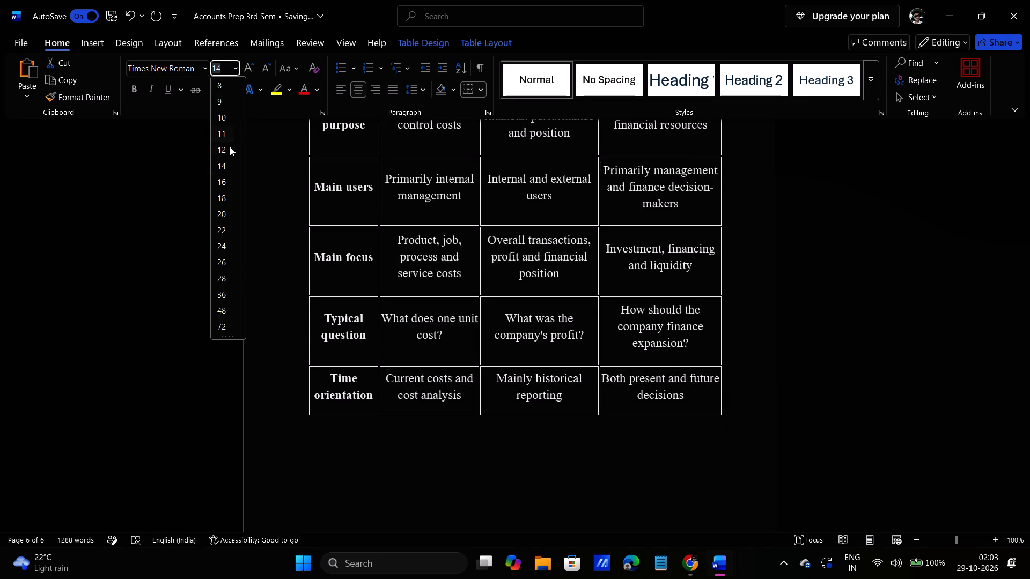
left_click(230, 147)
left_click(246, 226)
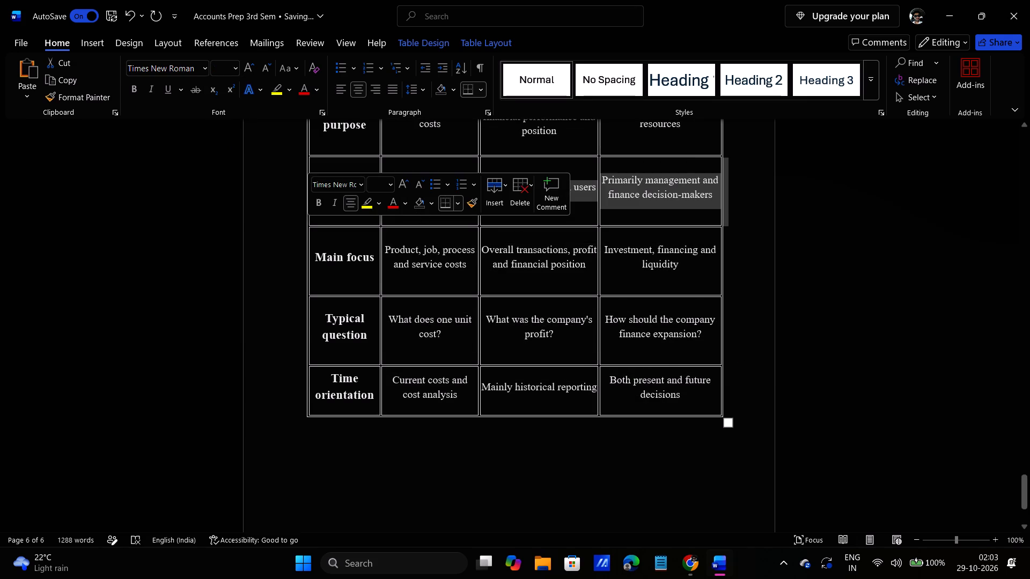
left_click(766, 262)
scroll(765, 262, "up", 7)
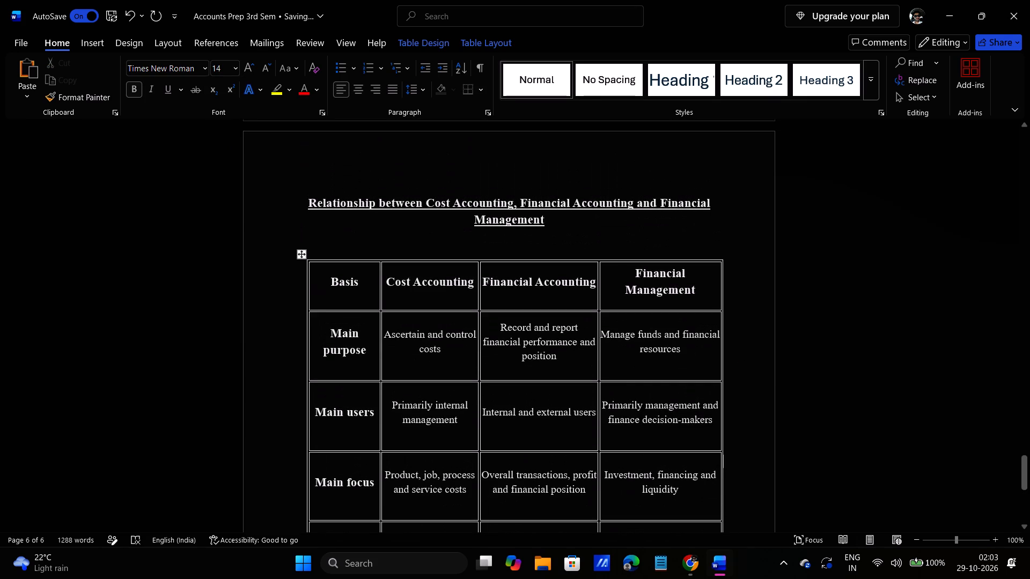
scroll(742, 215, "down", 3)
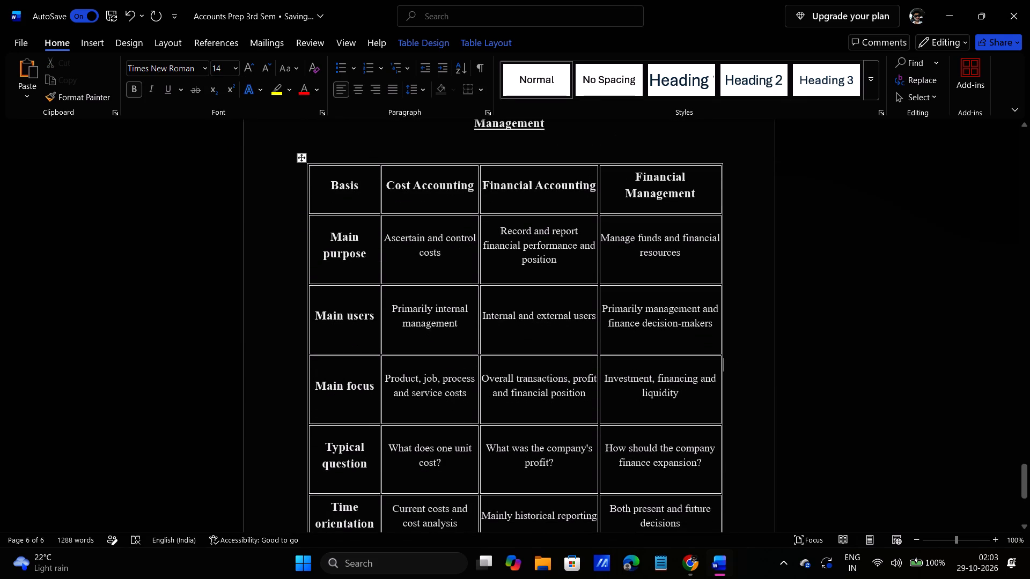
scroll(707, 199, "down", 14)
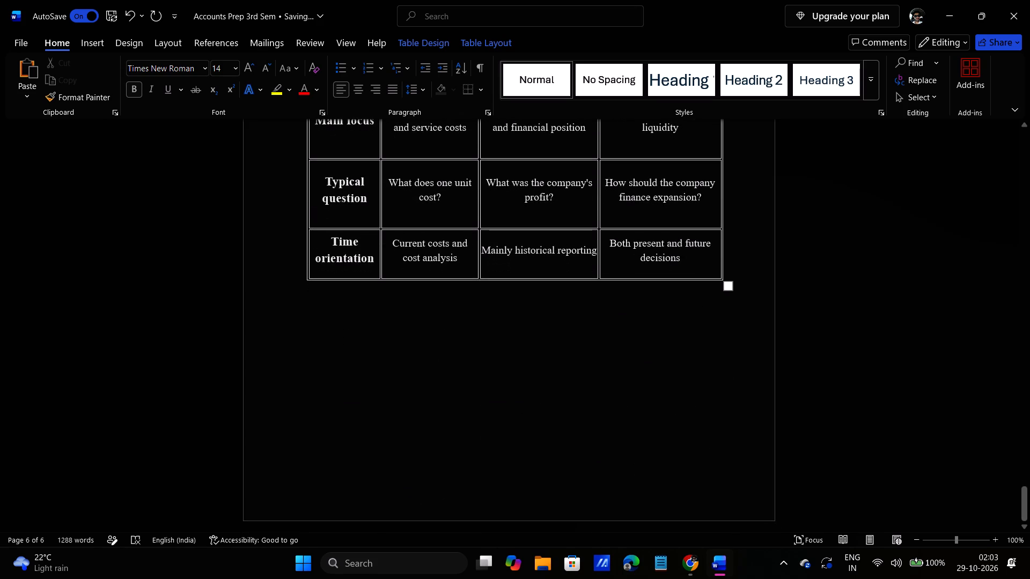
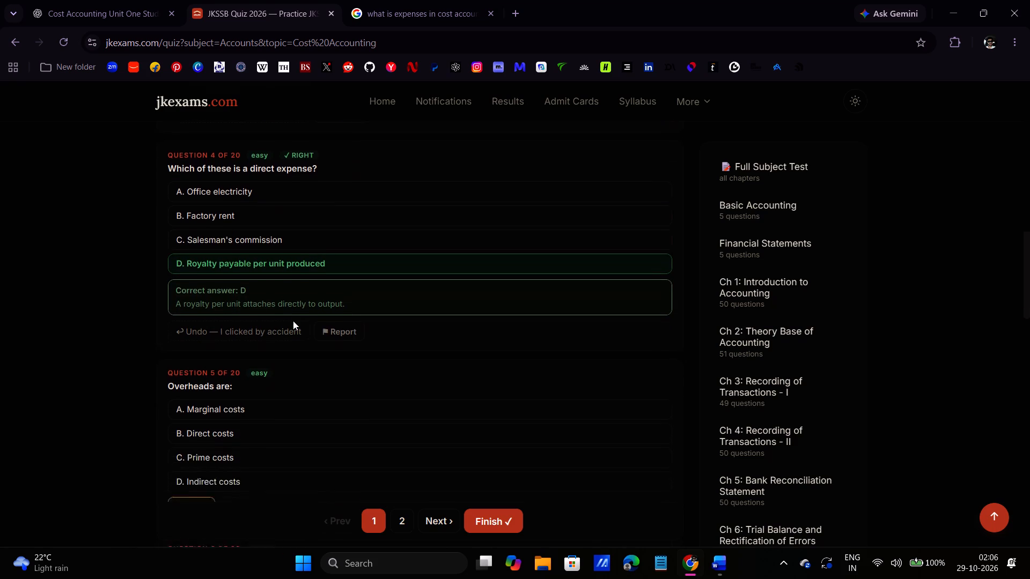
scroll(293, 321, "down", 1)
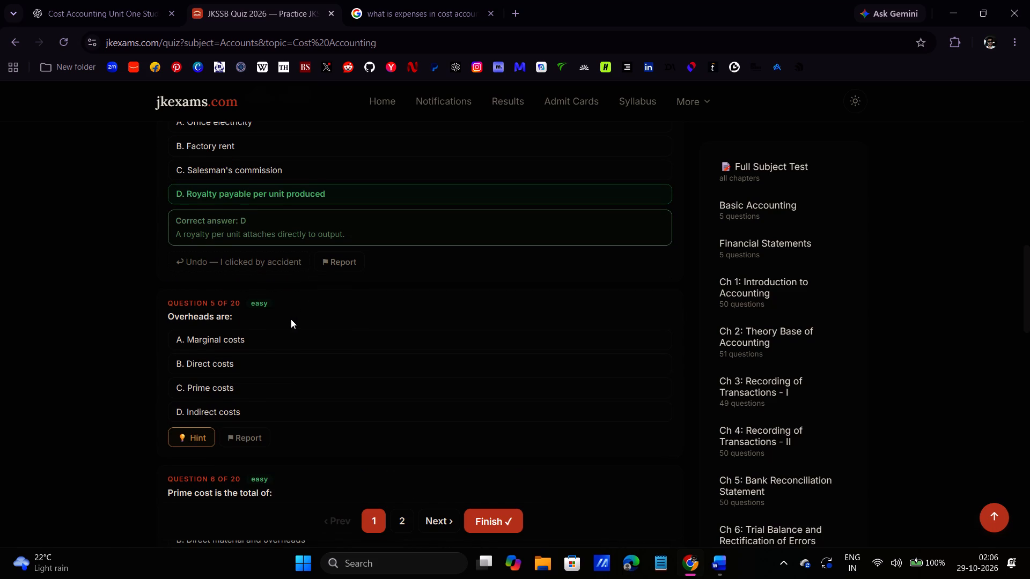
scroll(291, 319, "down", 1)
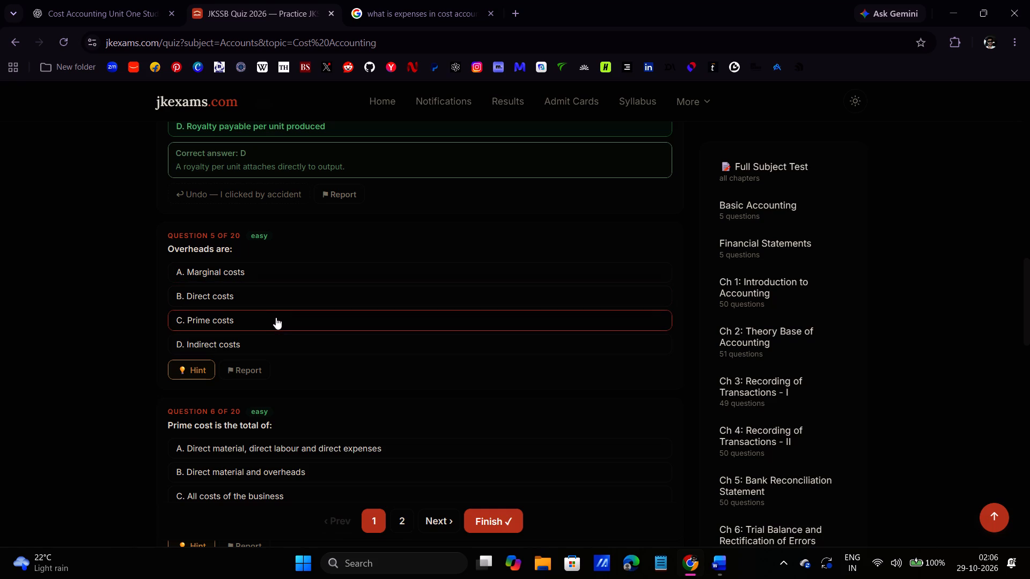
left_click(277, 302)
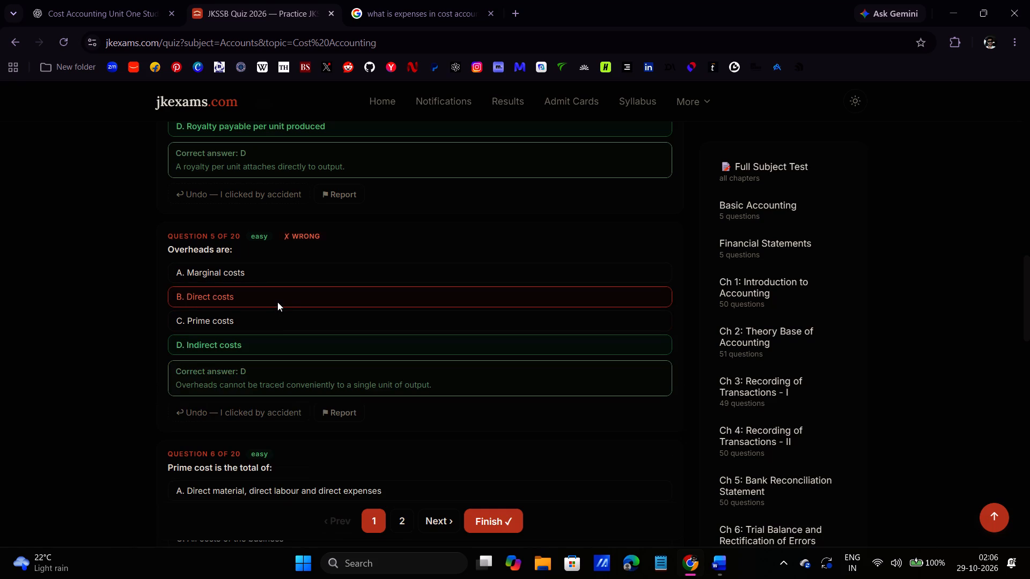
scroll(277, 302, "down", 1)
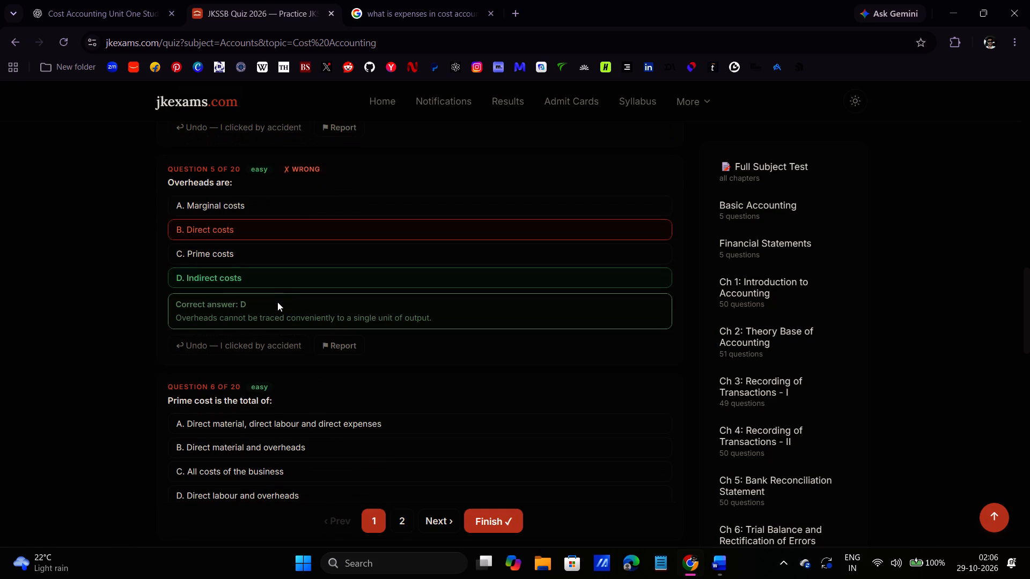
scroll(277, 302, "down", 2)
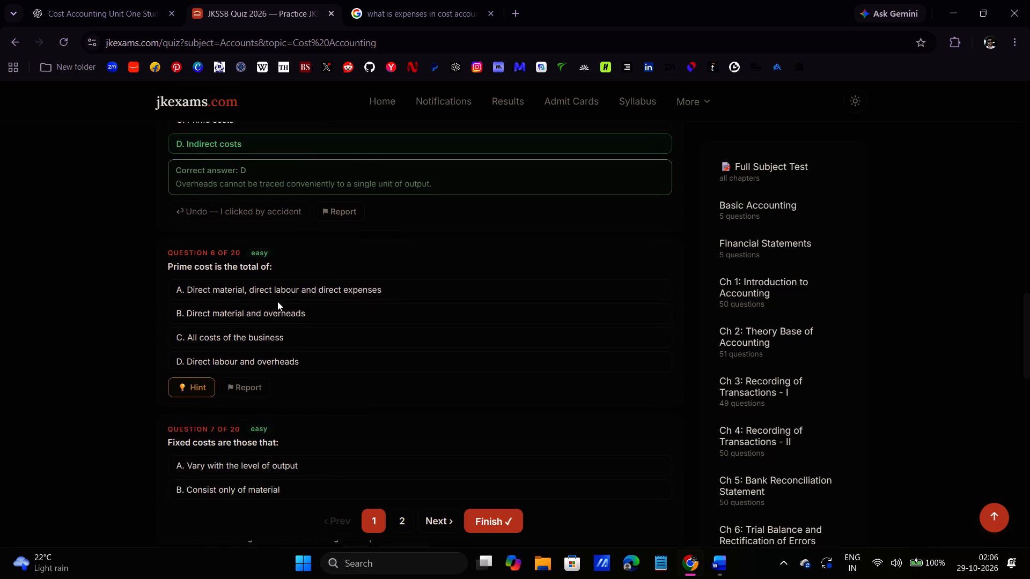
scroll(277, 301, "down", 1)
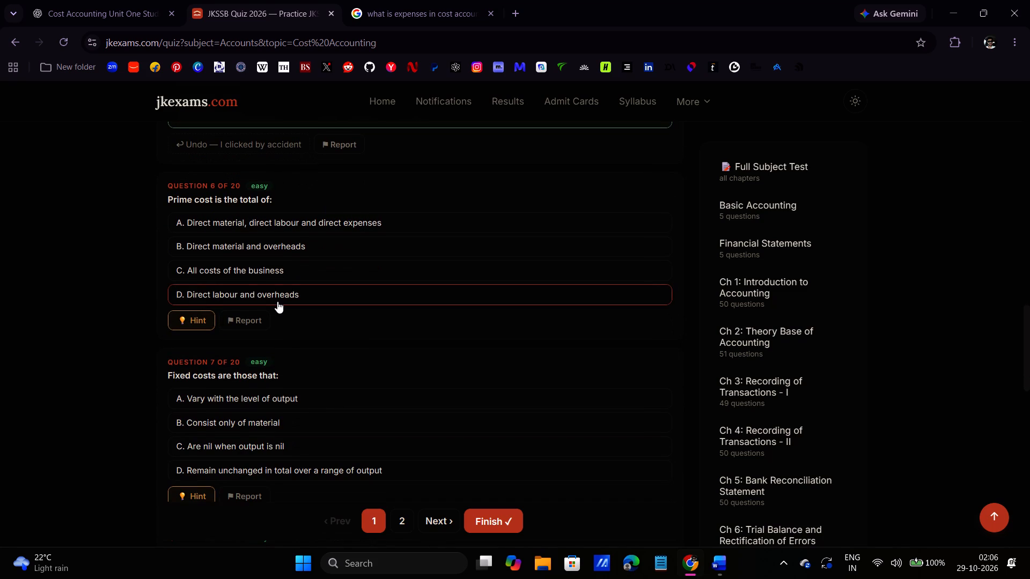
left_click(330, 223)
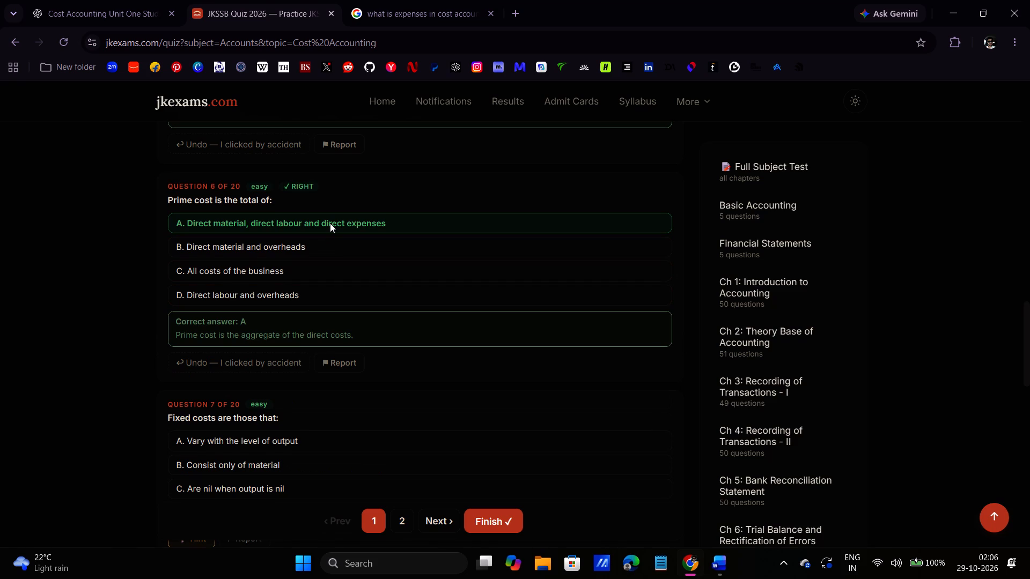
Answer question 7 with 'Remain unchanged in total over a range of output' and question 8 with 'Change in total in proportion to output'.
scroll(330, 223, "down", 1)
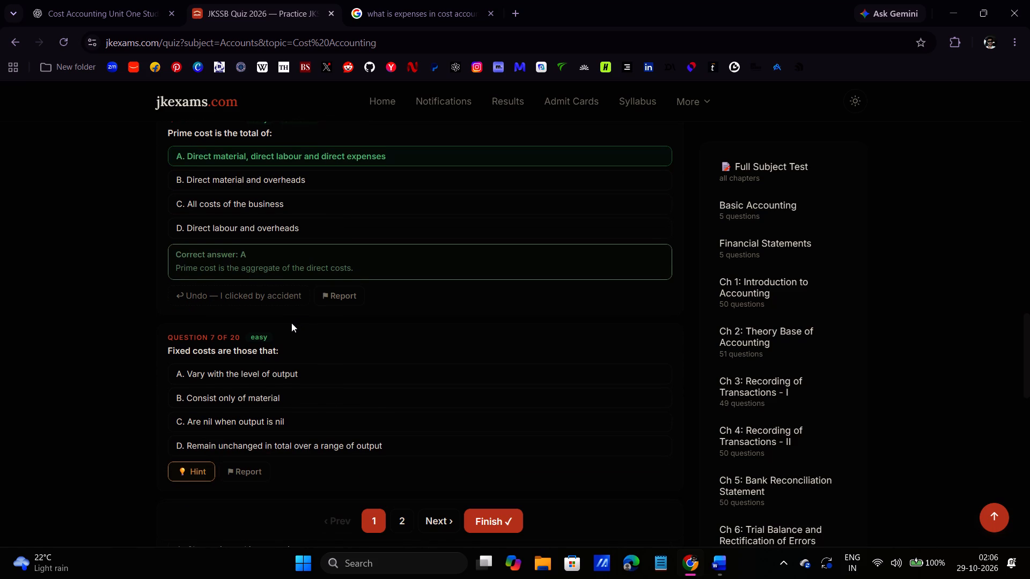
scroll(291, 323, "down", 1)
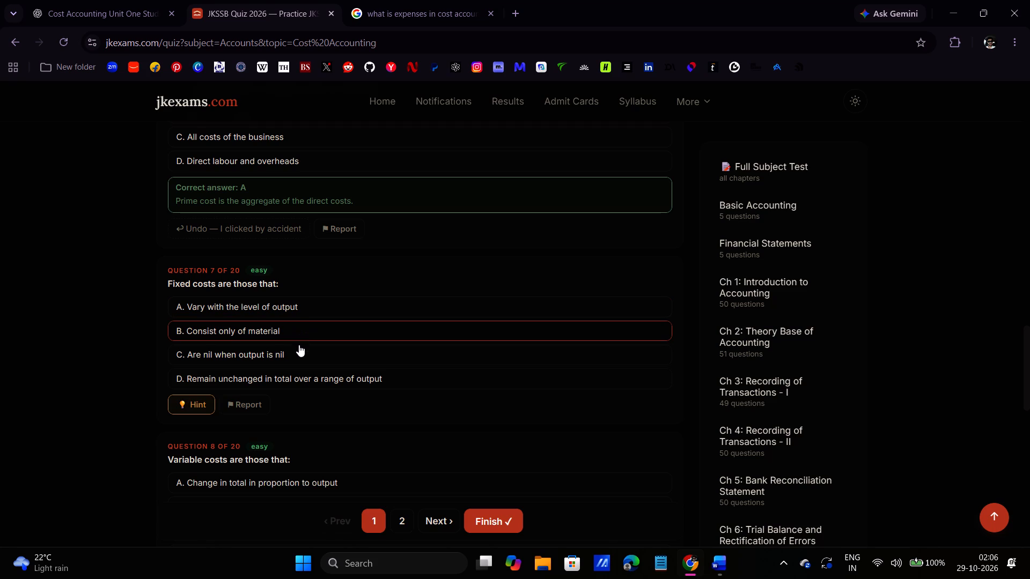
left_click(324, 378)
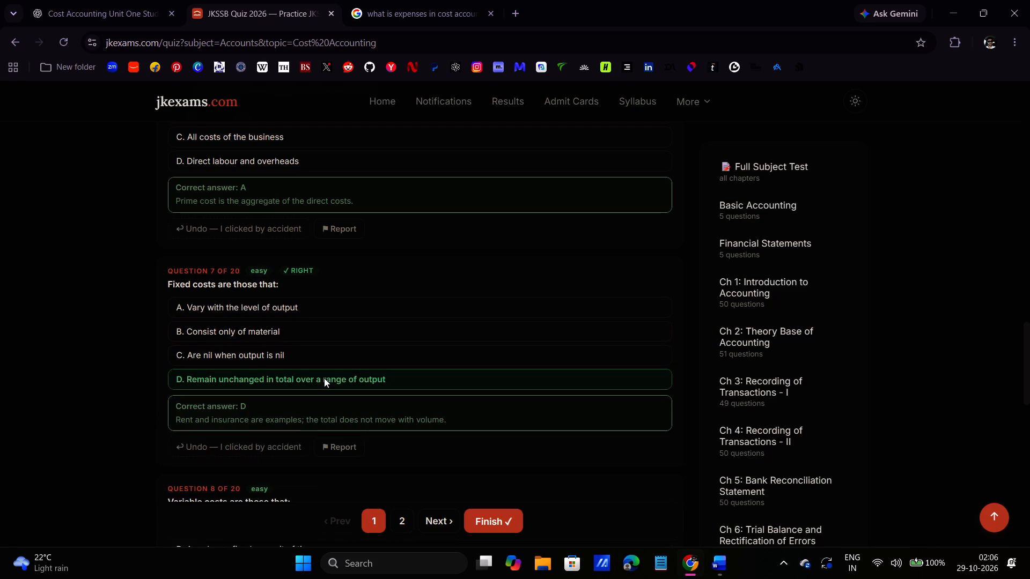
scroll(324, 378, "down", 4)
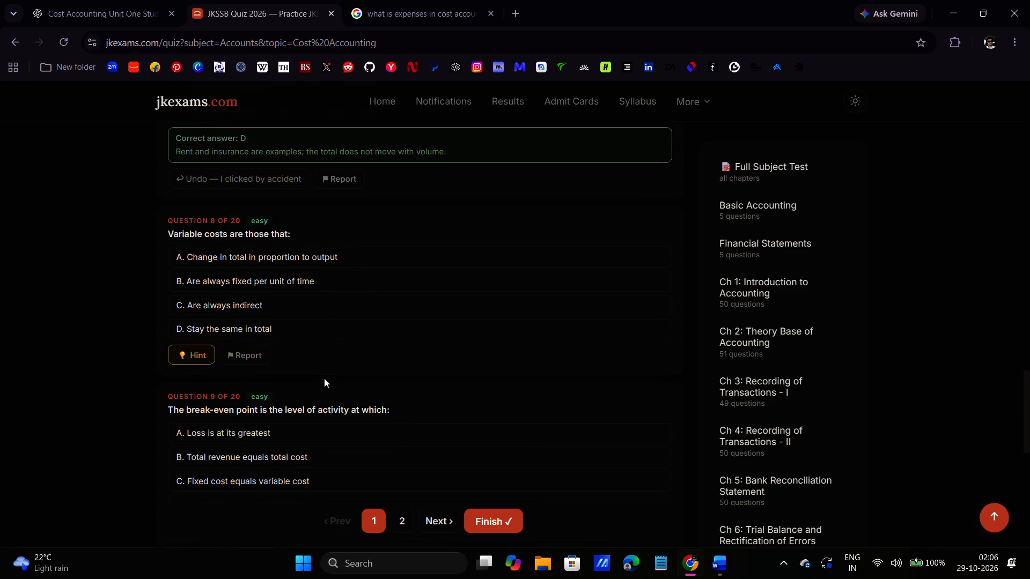
scroll(324, 378, "down", 1)
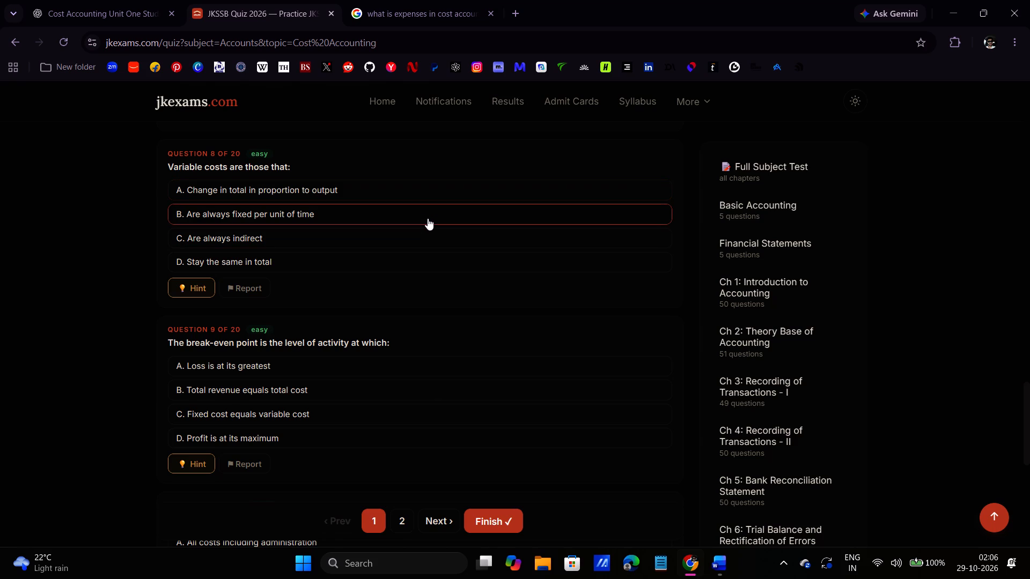
left_click(413, 189)
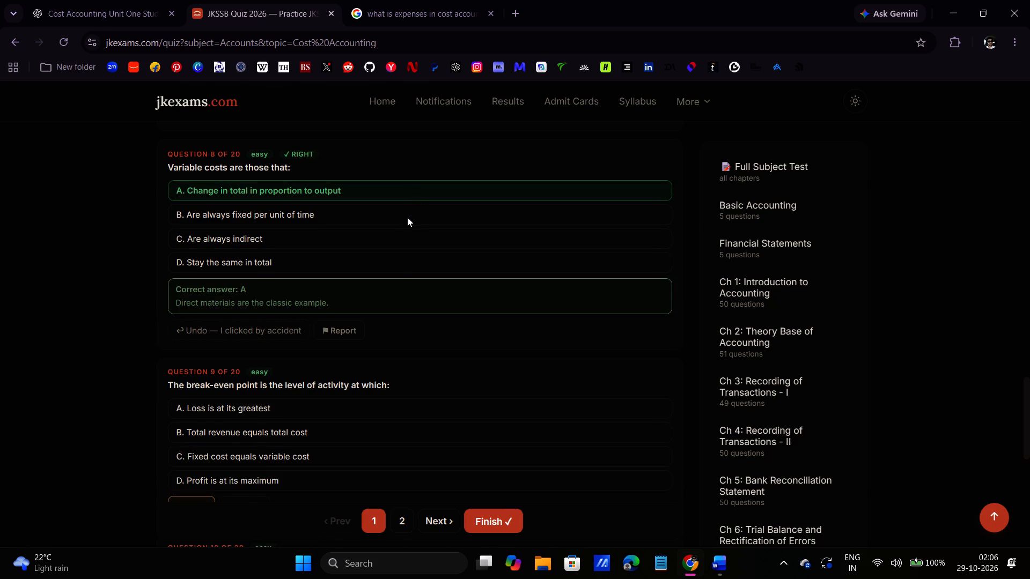
Answer question 9 with 'Total revenue equals total cost' and question 10 with 'Prime cost plus factory overheads'.
scroll(407, 217, "down", 2)
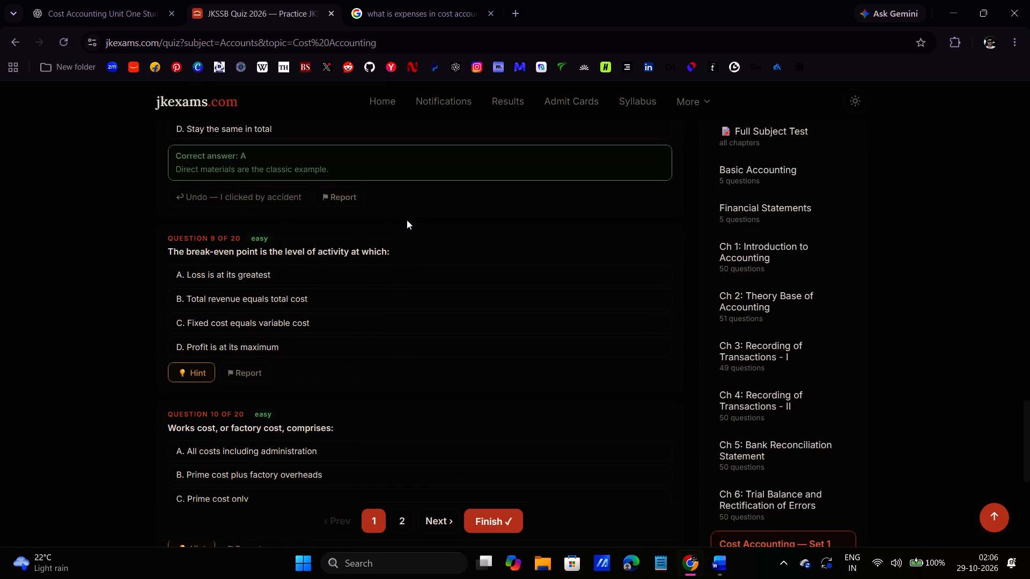
scroll(407, 220, "down", 1)
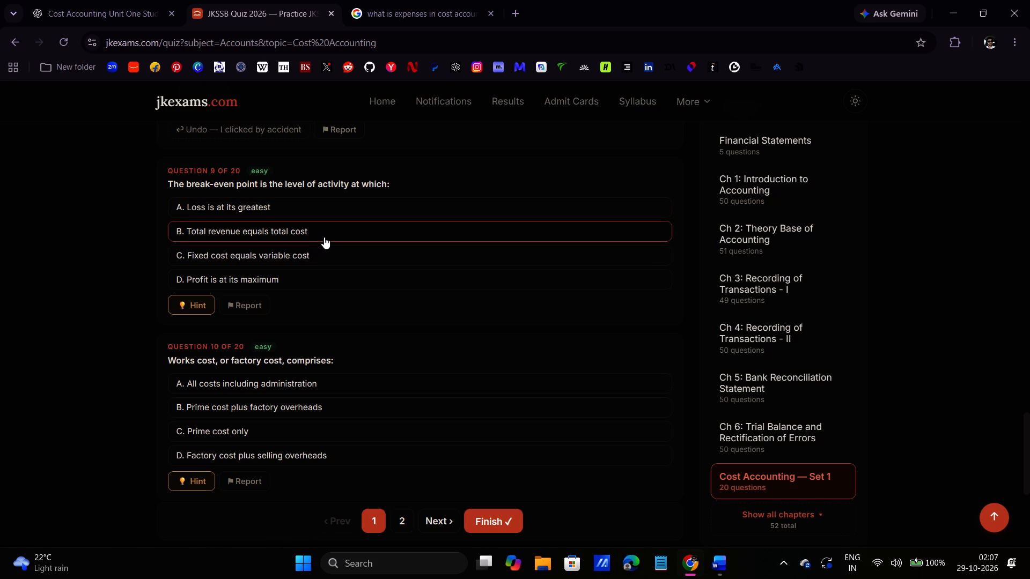
scroll(324, 237, "down", 1)
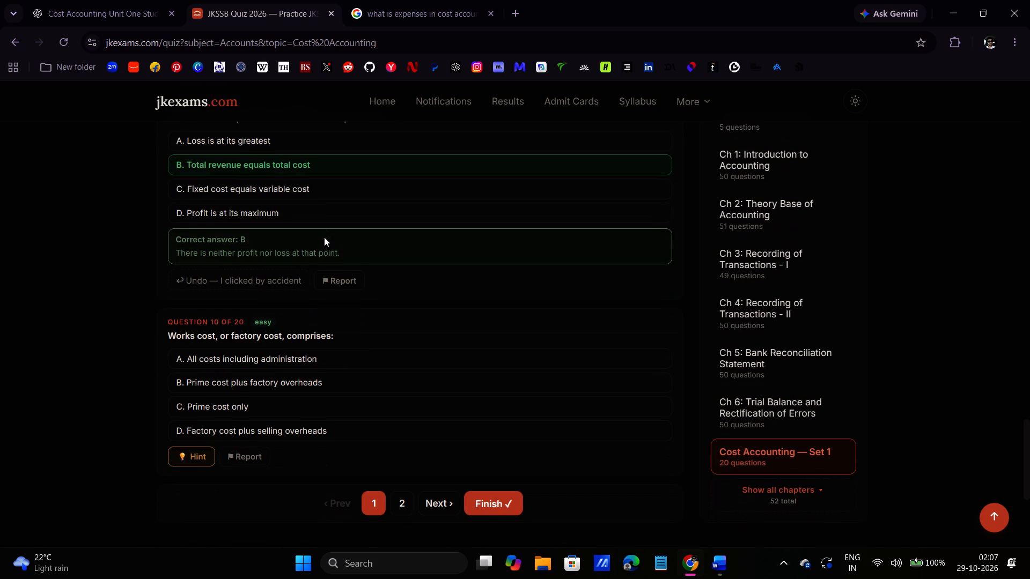
scroll(324, 237, "down", 1)
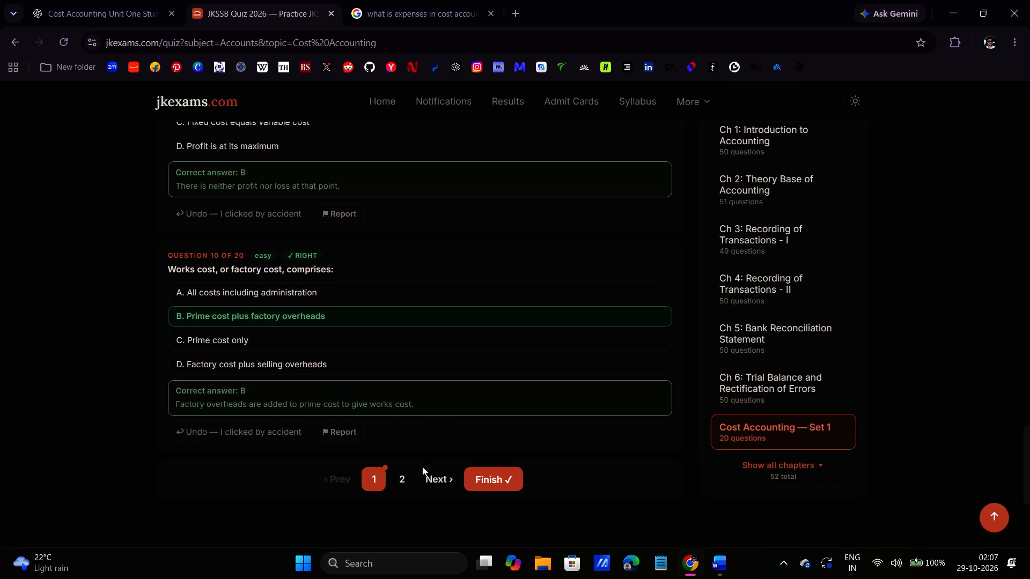
Advance to page 2 of the Cost Accounting Set 1 quiz, covering questions 11–20.
left_click(438, 474)
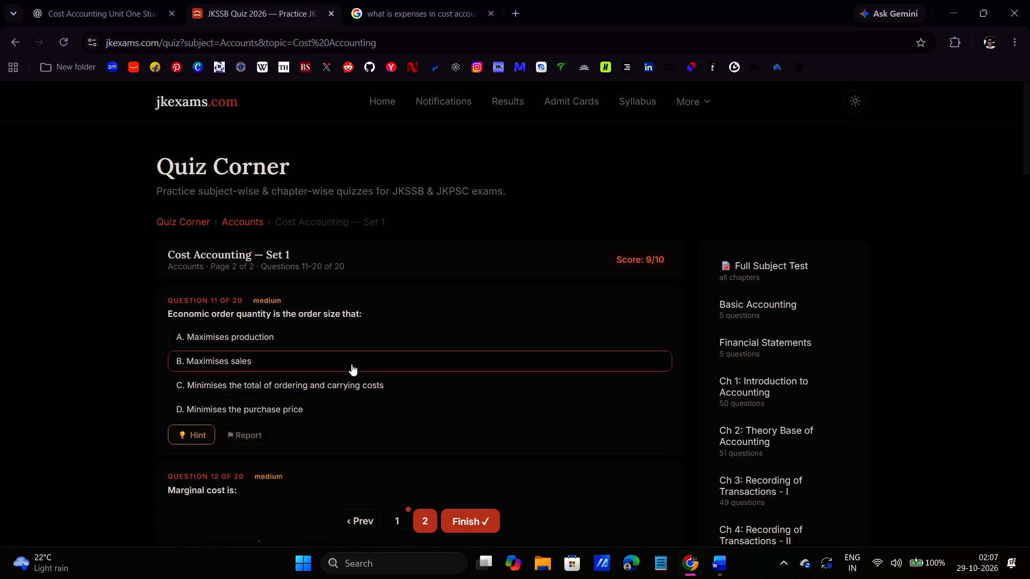
Answer question 11 with 'Minimises the total of ordering and carrying costs' and question 12 with 'The addition to total cost of producing one more unit'.
left_click(392, 378)
scroll(390, 377, "down", 2)
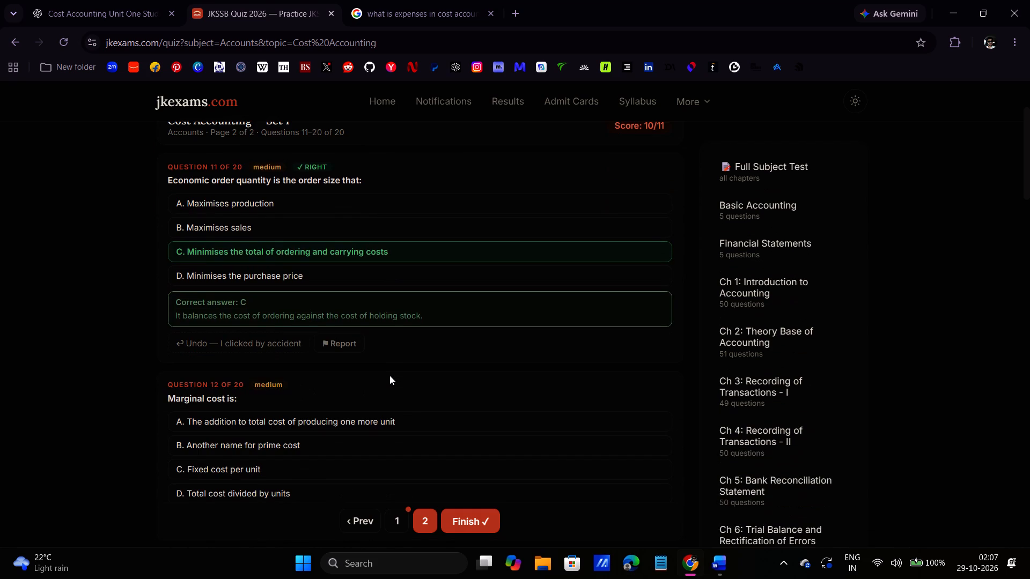
scroll(389, 375, "down", 1)
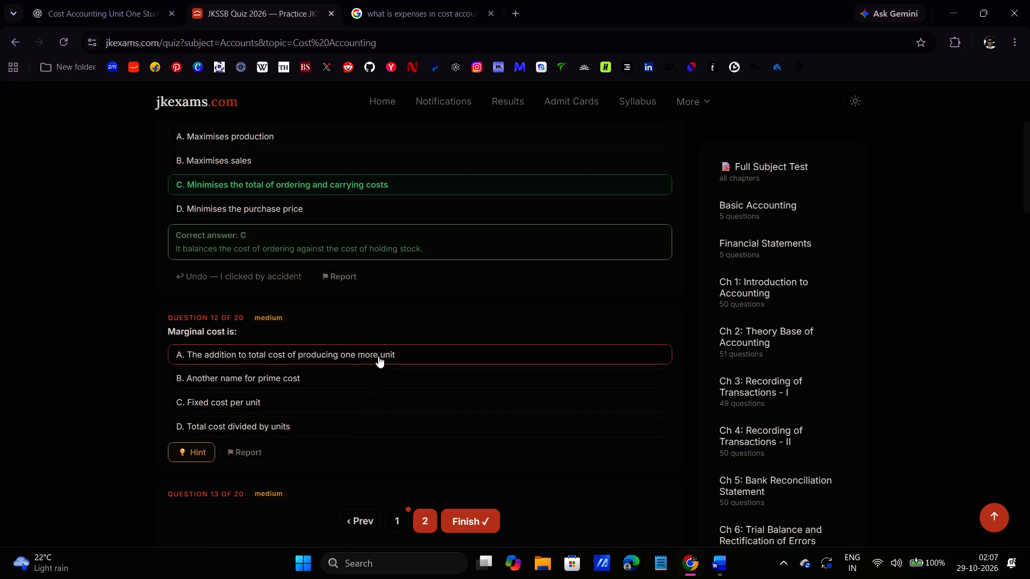
left_click(402, 356)
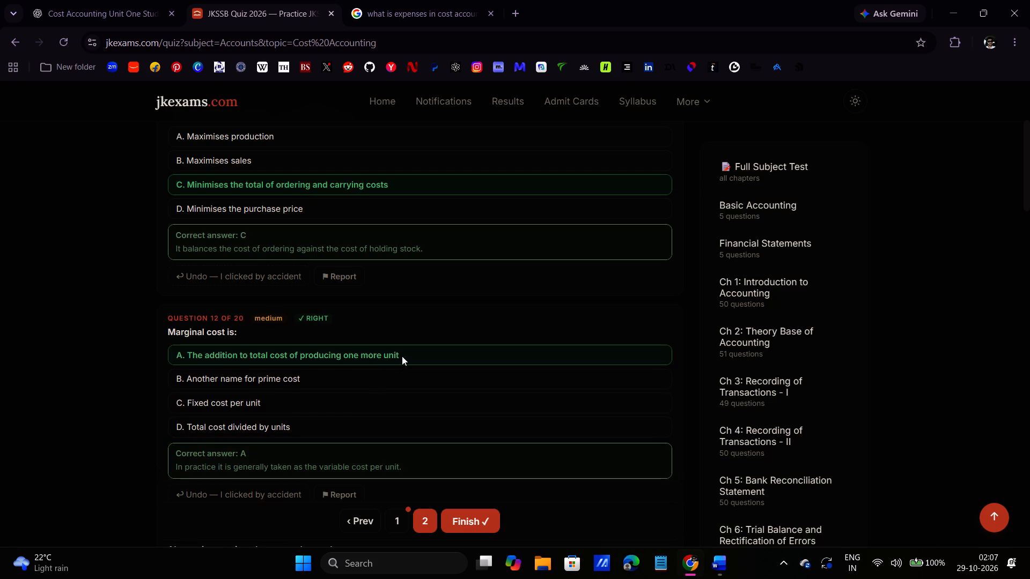
Answer question 13 with 'Only variable costs' and question 14 with 'Incurs cost and is answerable for it'.
scroll(402, 356, "down", 1)
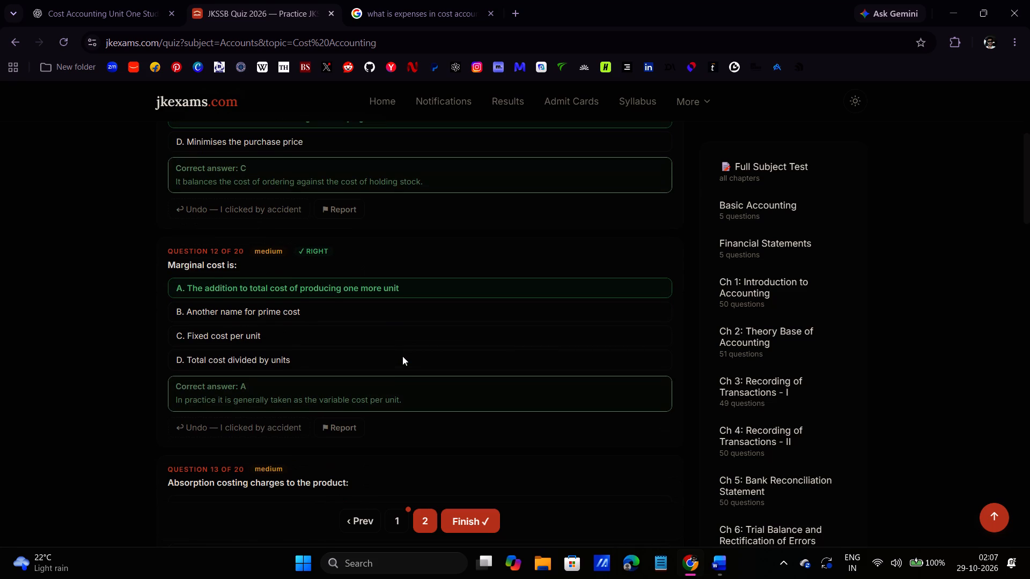
scroll(402, 356, "down", 2)
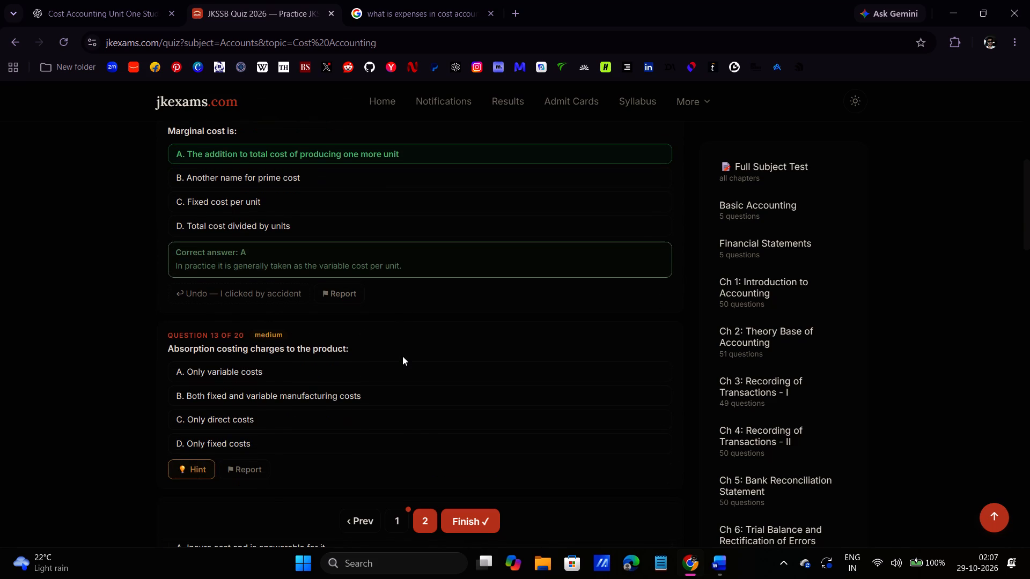
scroll(402, 356, "down", 1)
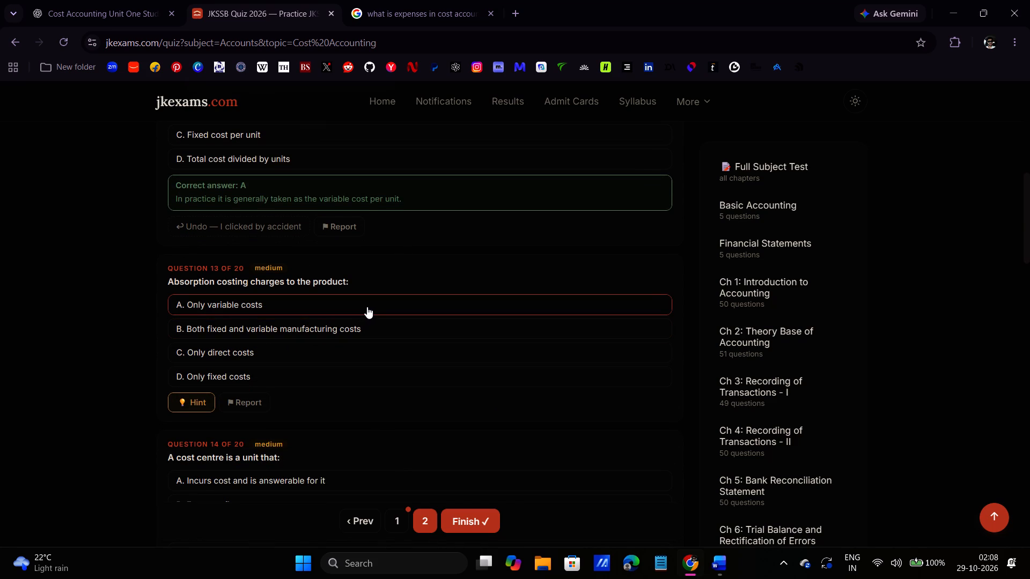
left_click(321, 310)
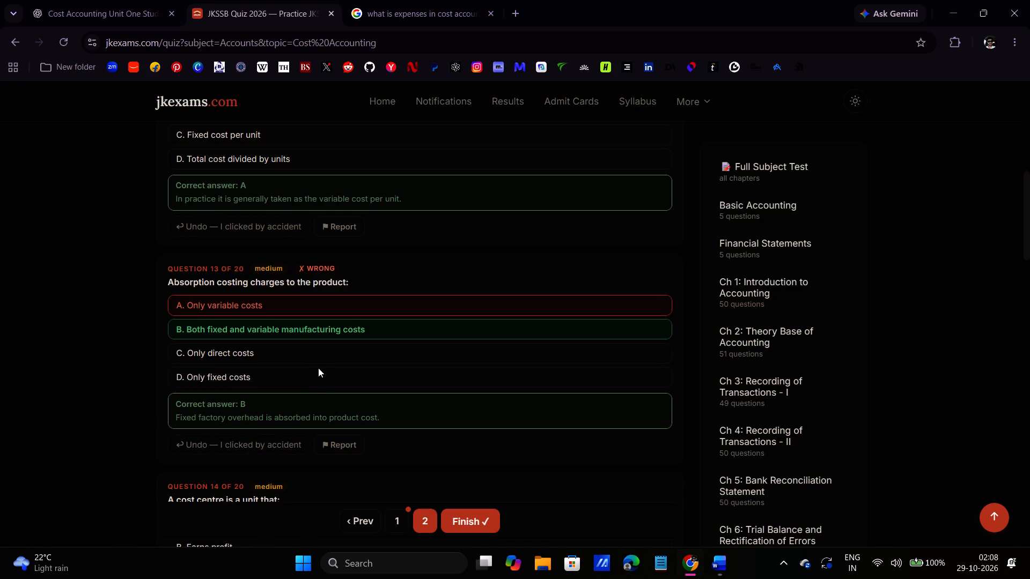
scroll(316, 368, "down", 3)
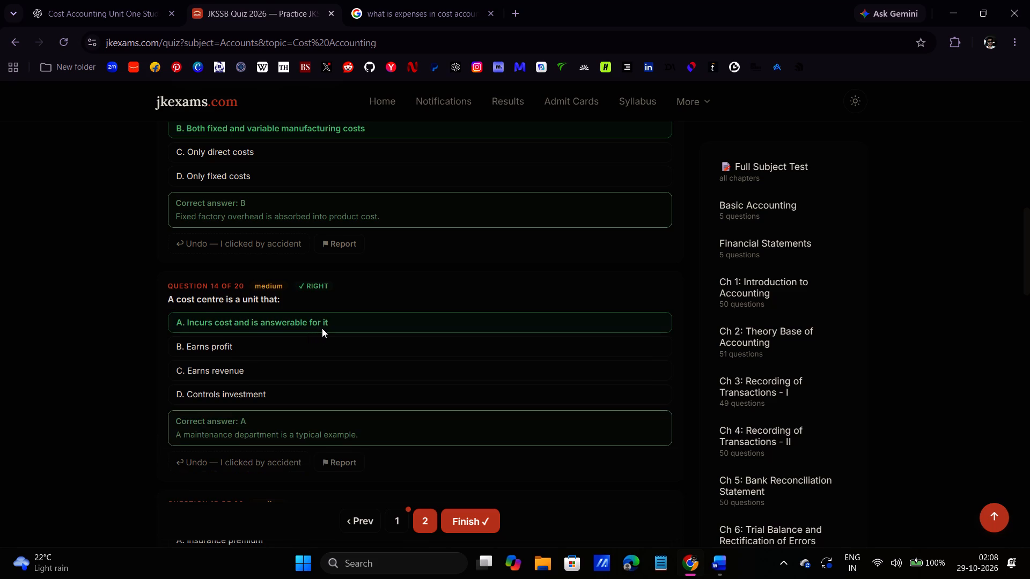
Answer question 15 with 'Insurance premium', undo that choice and answer it with 'Direct materials' instead.
scroll(322, 328, "down", 3)
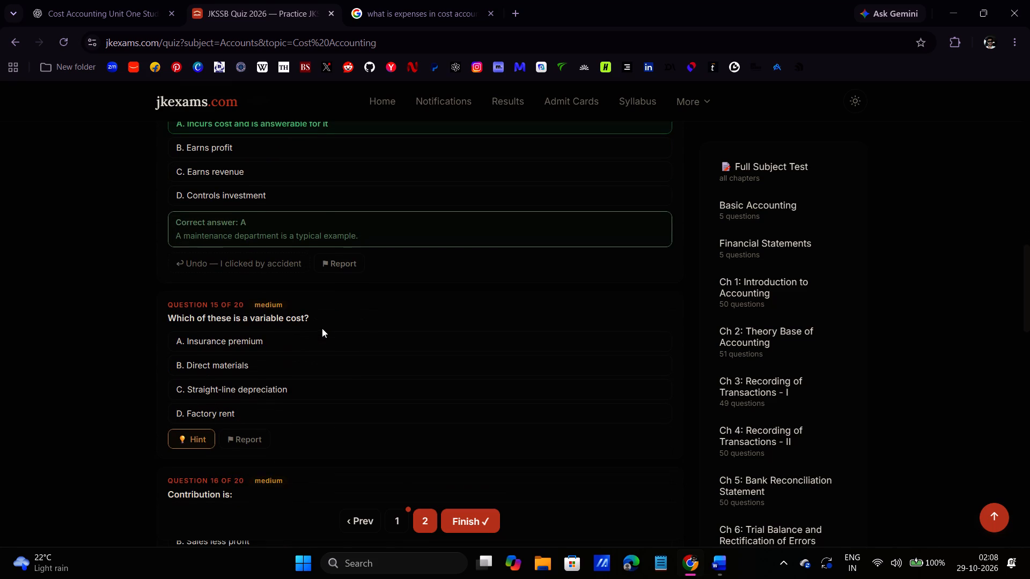
scroll(322, 328, "down", 1)
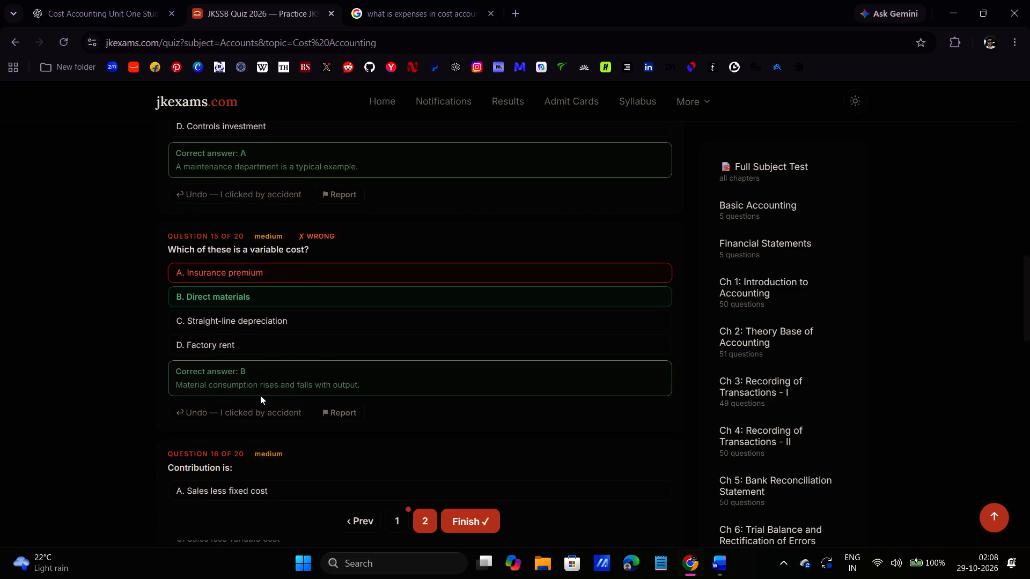
left_click(257, 412)
left_click(307, 301)
Answer question 16 with 'Sales less fixed cost' and question 17 with 'Actual sales less break-even sales'.
scroll(307, 301, "down", 1)
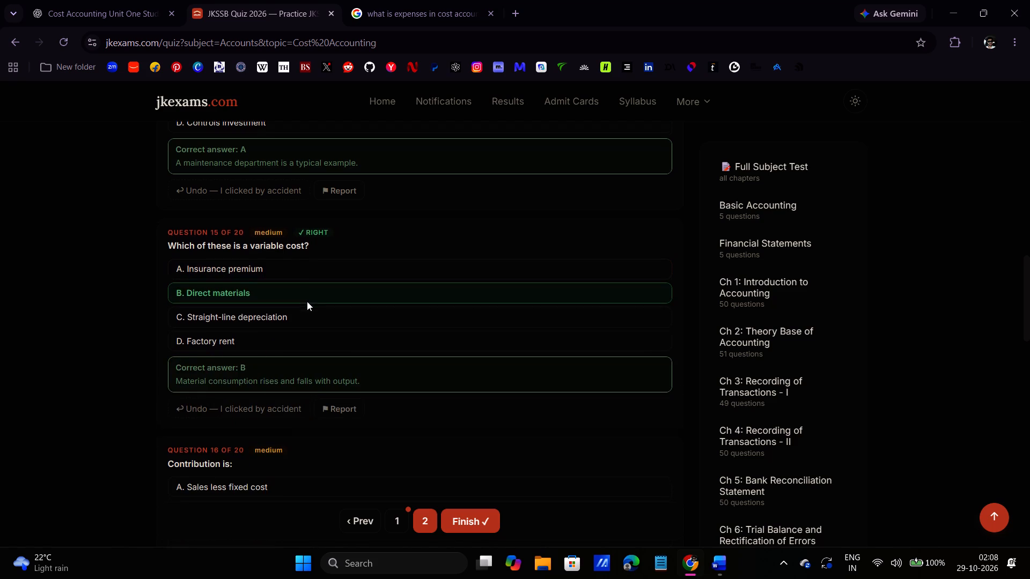
scroll(307, 301, "down", 2)
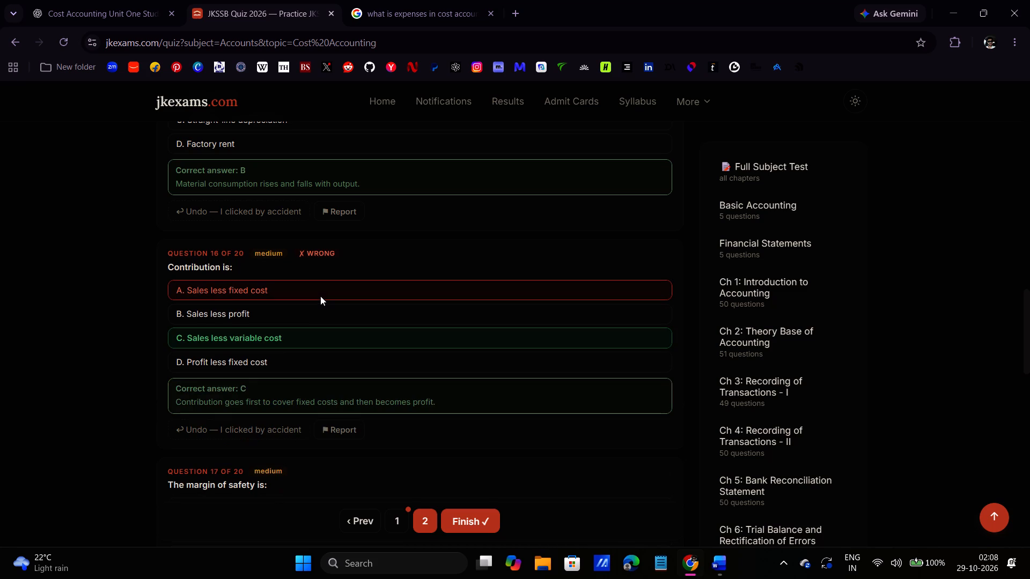
scroll(320, 296, "down", 1)
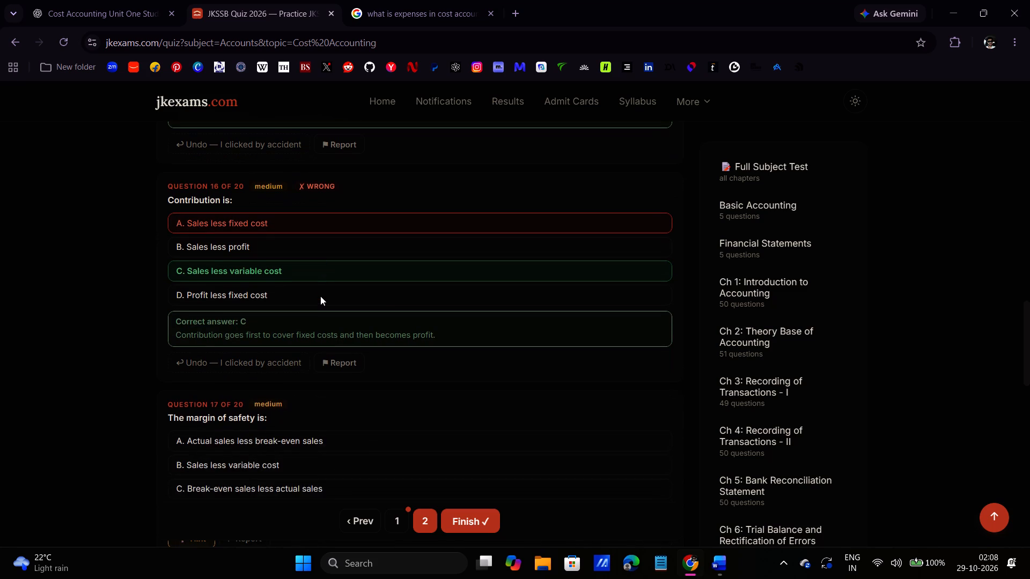
scroll(320, 295, "down", 1)
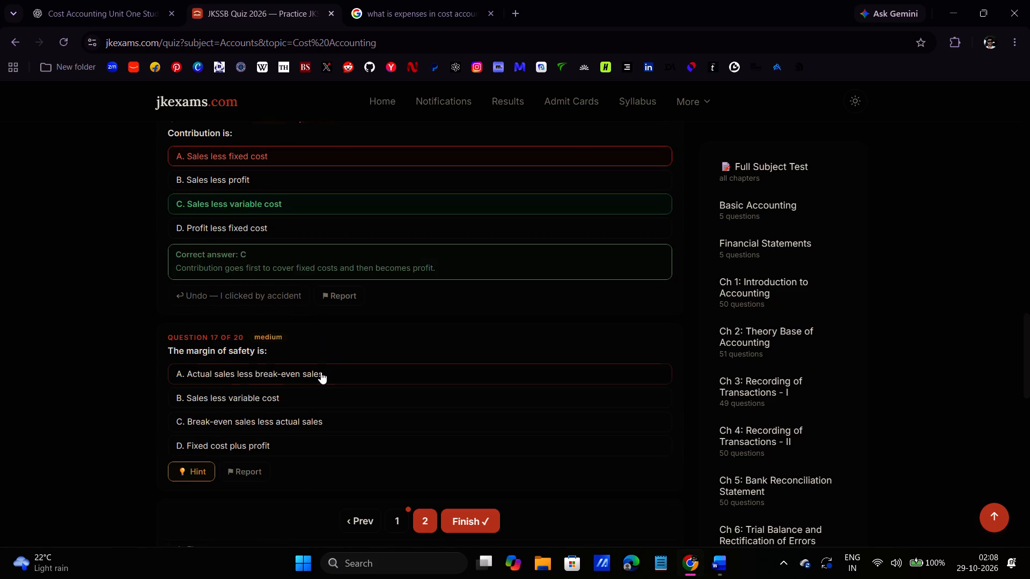
scroll(320, 372, "down", 1)
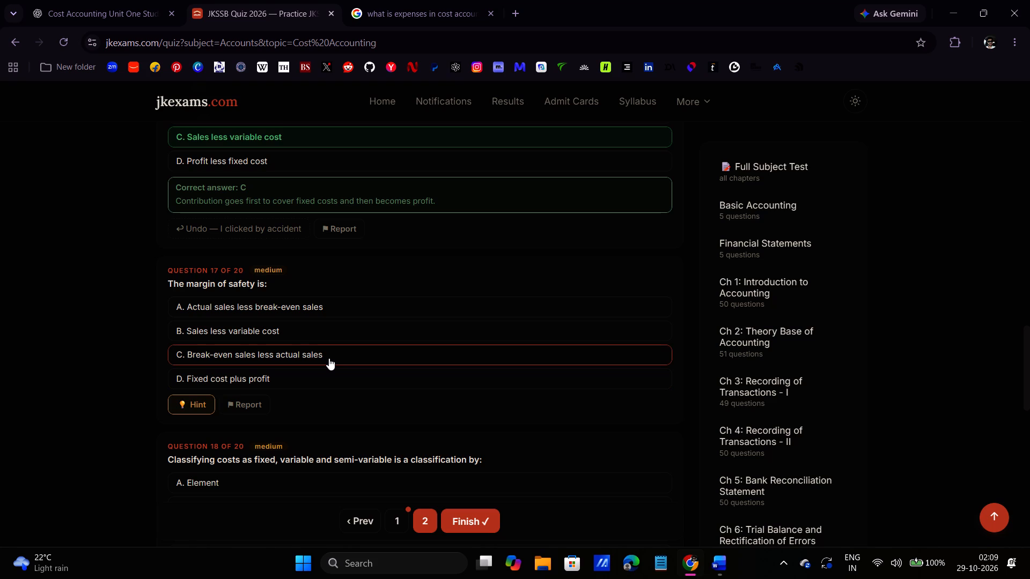
left_click(337, 313)
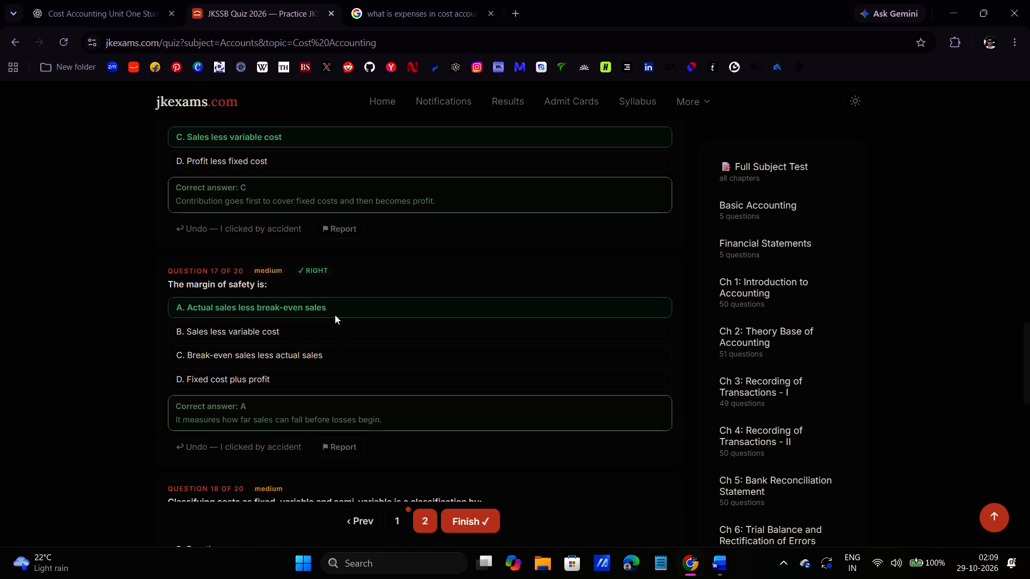
Answer question 18 with 'Controllability' and question 19 with 'Factory supervisor's salary'.
scroll(335, 315, "down", 1)
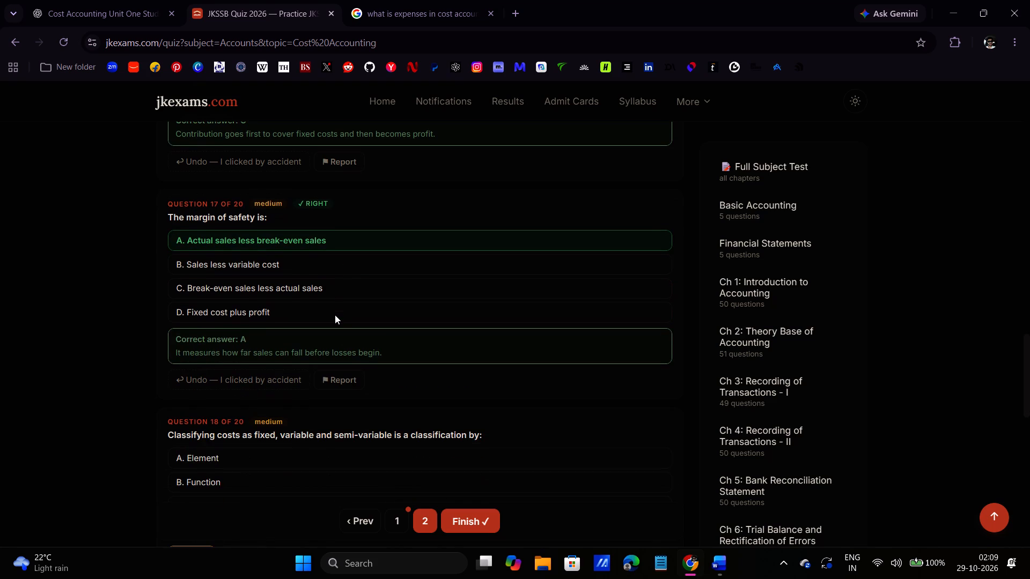
scroll(335, 316, "down", 1)
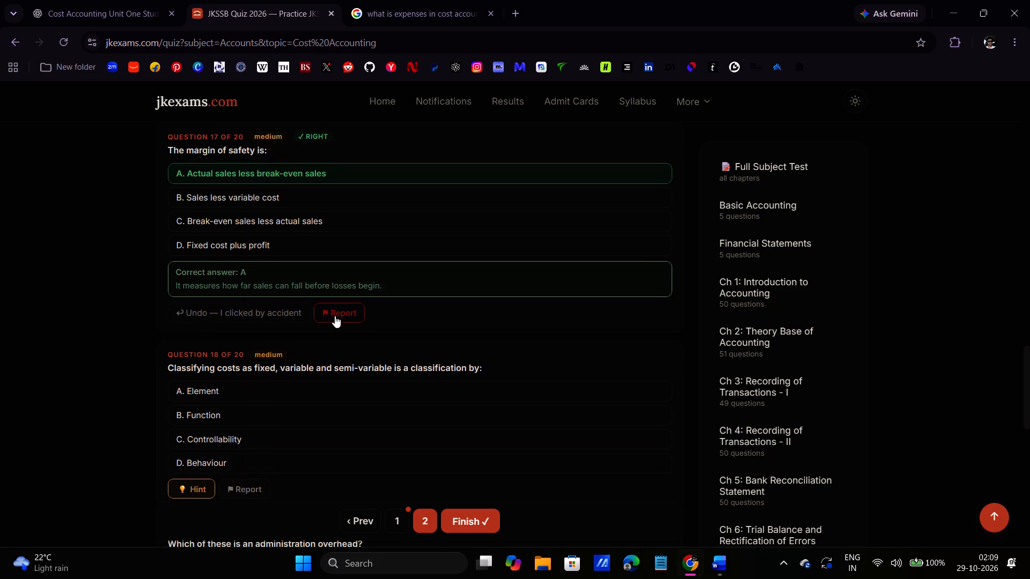
scroll(335, 316, "down", 1)
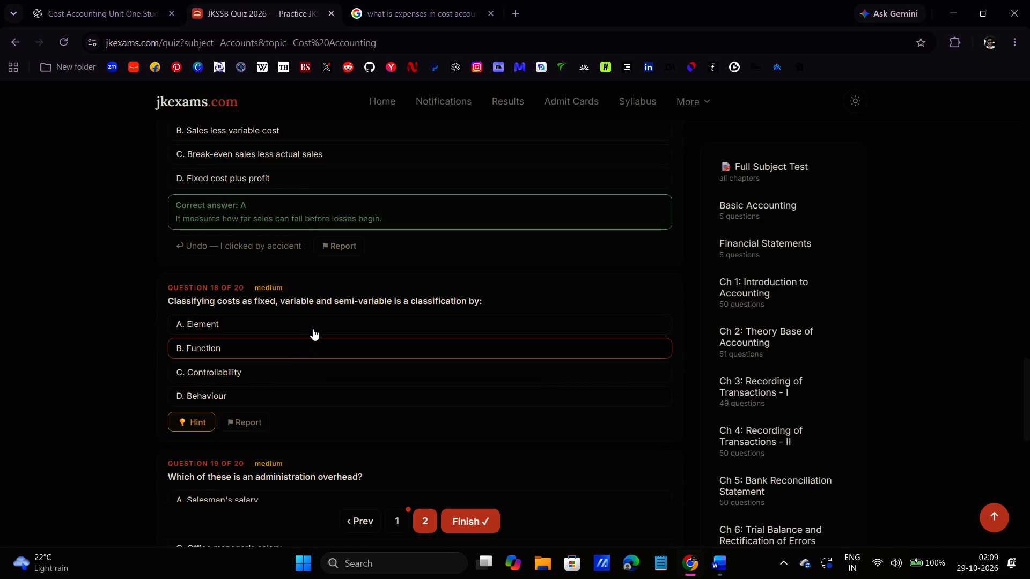
left_click(297, 365)
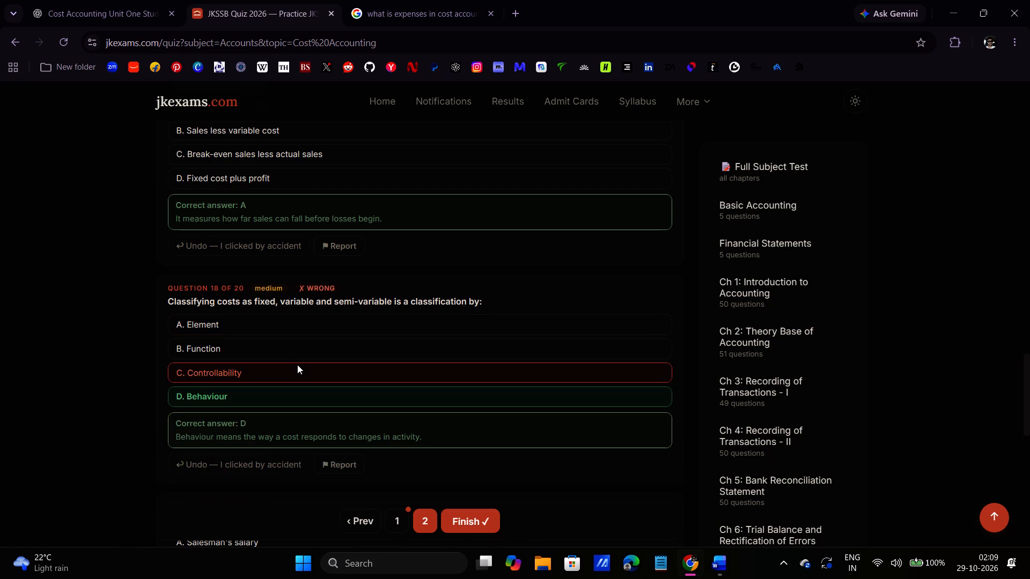
scroll(297, 365, "down", 2)
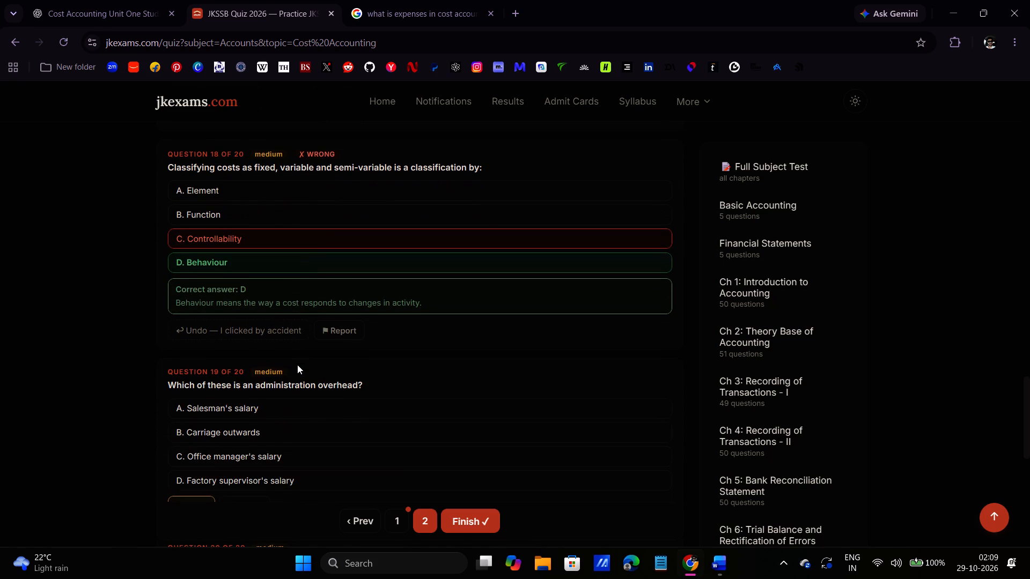
scroll(297, 365, "down", 1)
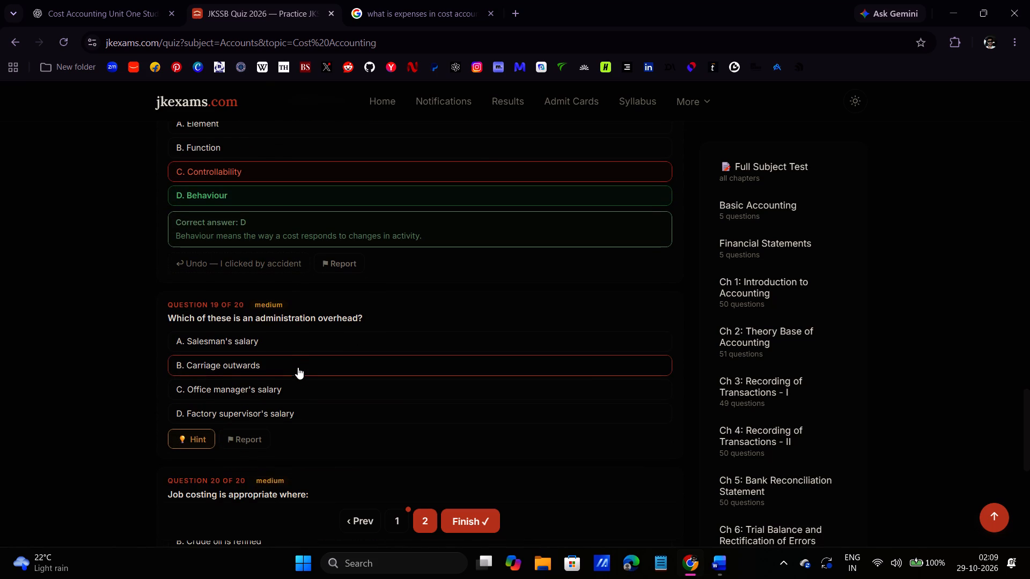
left_click(300, 404)
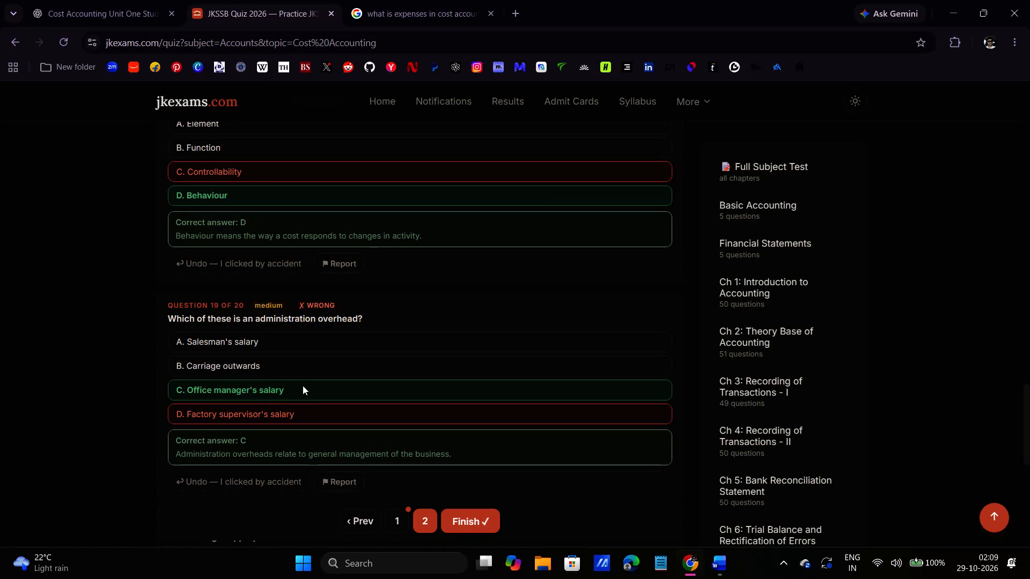
Answer question 20 with 'Work is done as separate identifiable jobs to order' and finish the quiz.
scroll(303, 385, "down", 2)
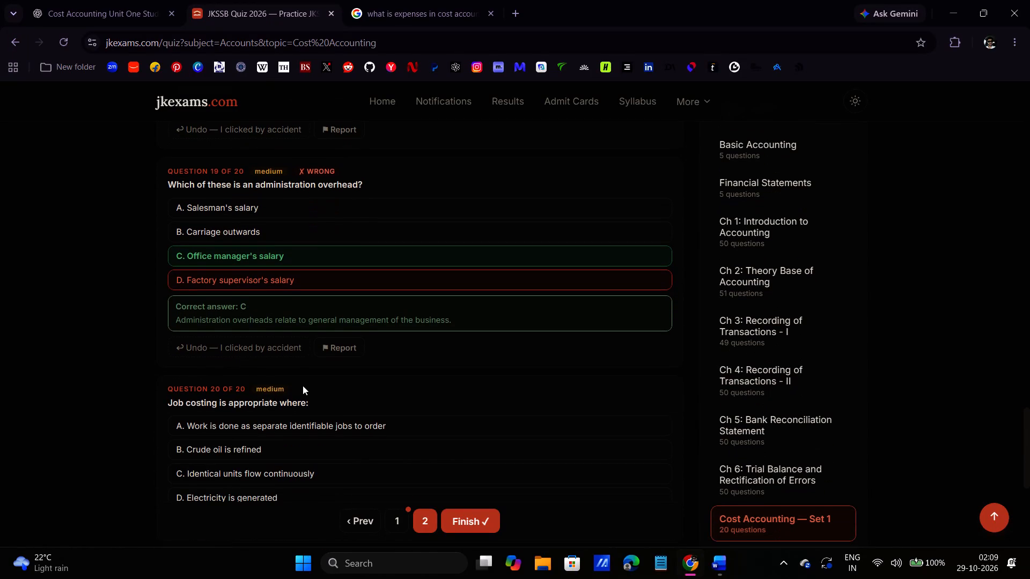
scroll(303, 384, "down", 2)
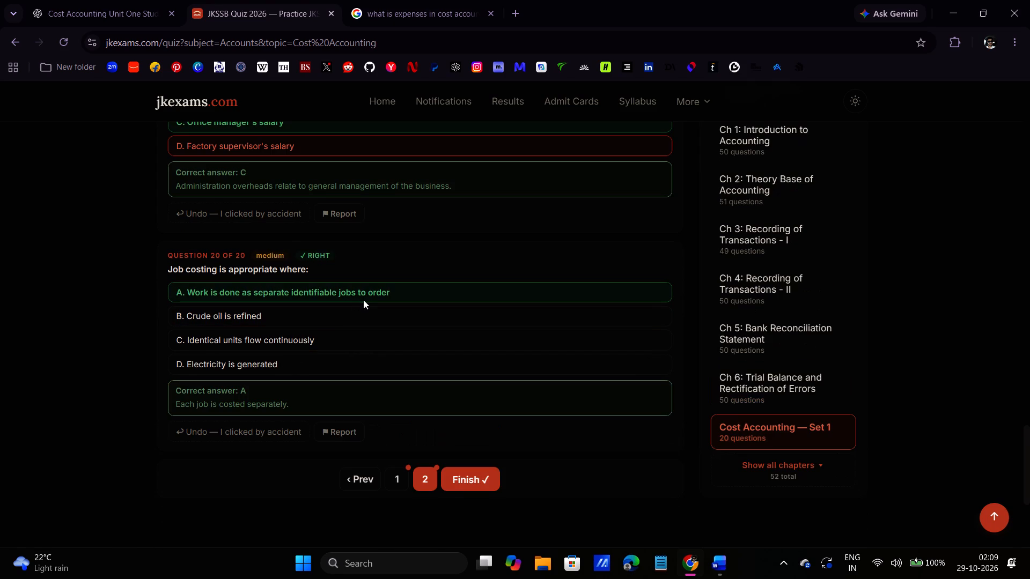
left_click(470, 474)
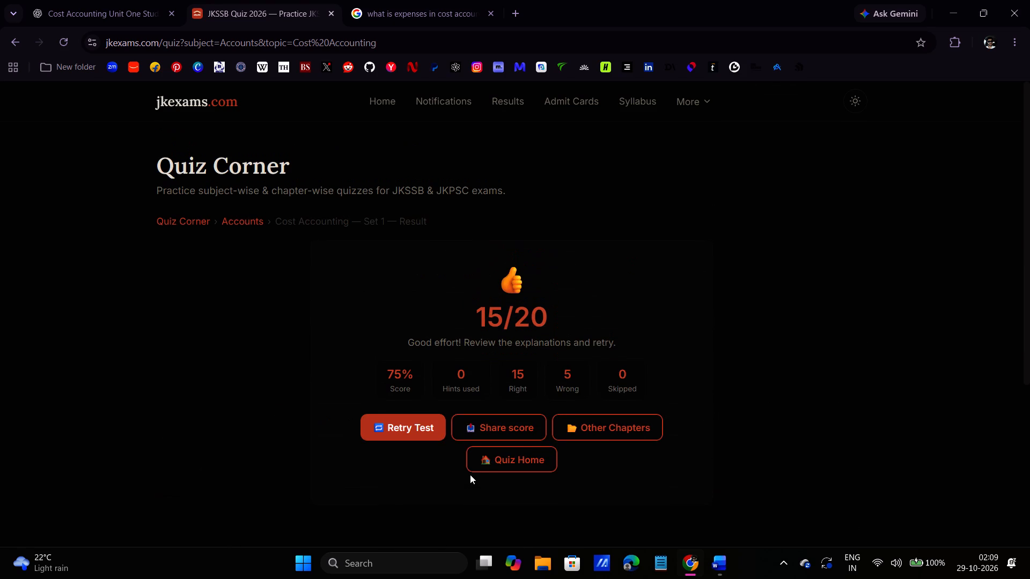
Go from the quiz result to the other Accounts chapters and open the Cost Accounting — Set 1 quiz.
left_click(596, 428)
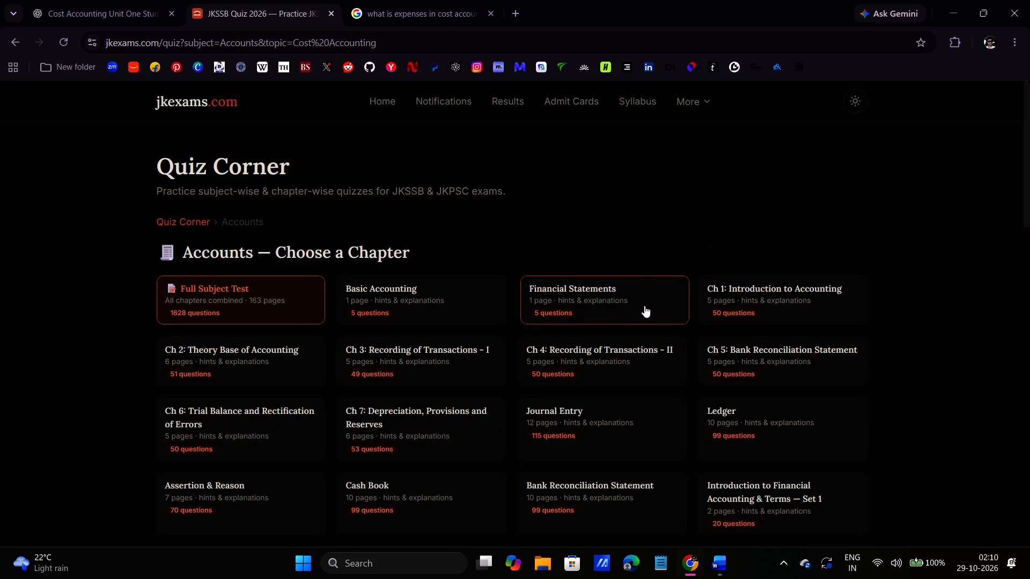
scroll(644, 306, "down", 2)
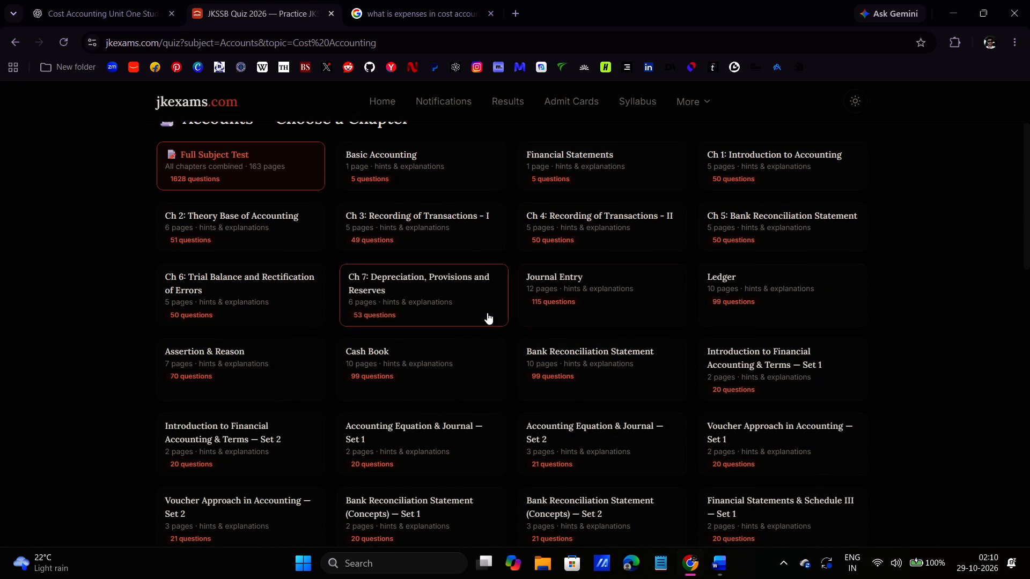
scroll(487, 313, "down", 1)
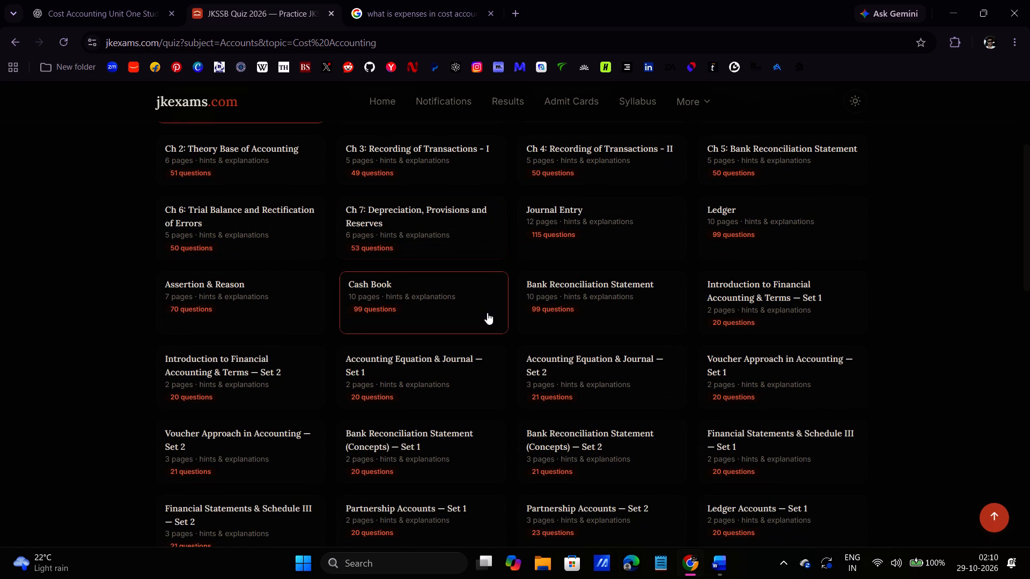
scroll(487, 313, "down", 2)
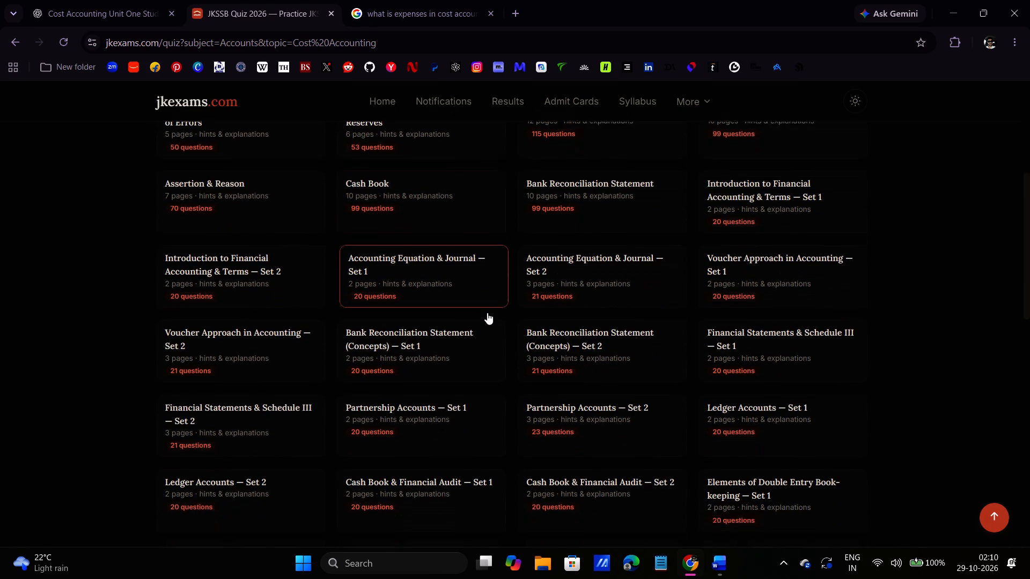
scroll(487, 313, "down", 1)
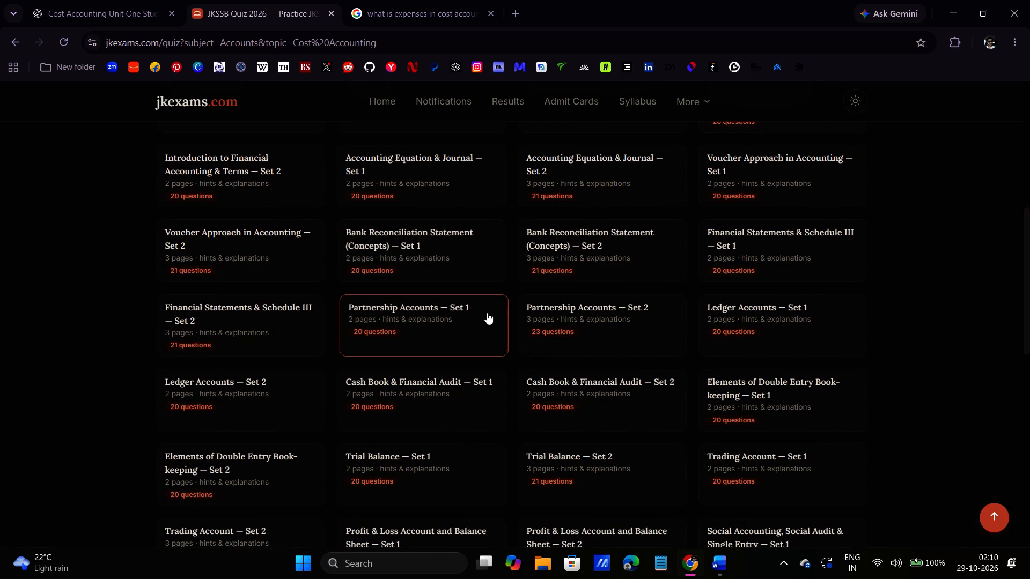
scroll(487, 313, "down", 3)
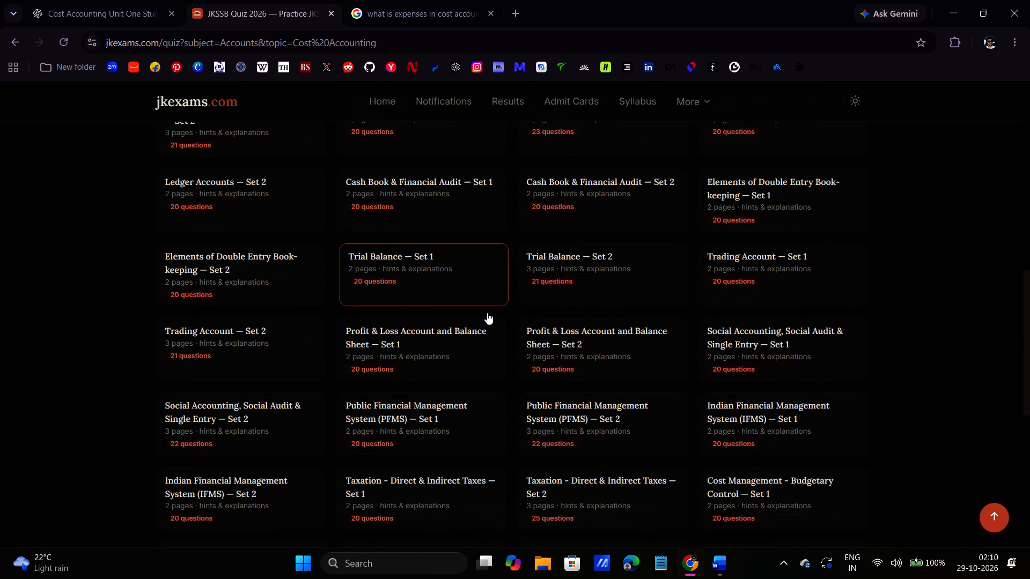
scroll(487, 313, "down", 1)
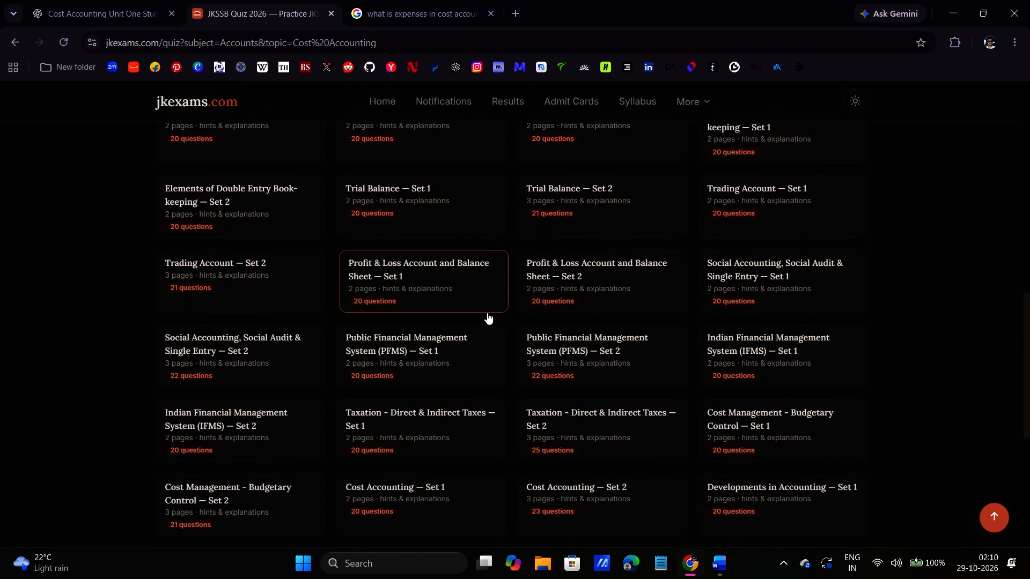
scroll(487, 313, "down", 1)
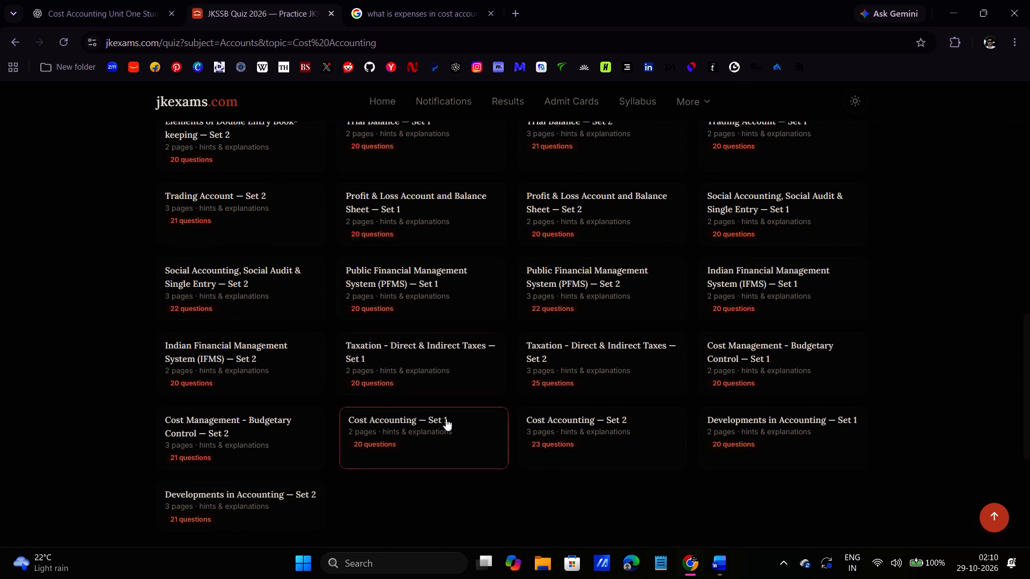
left_click(446, 419)
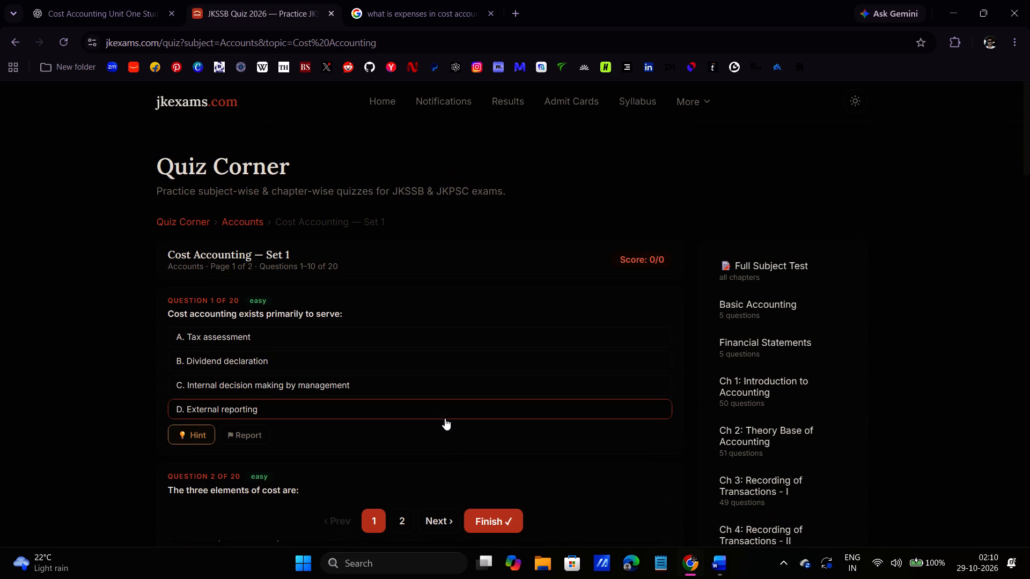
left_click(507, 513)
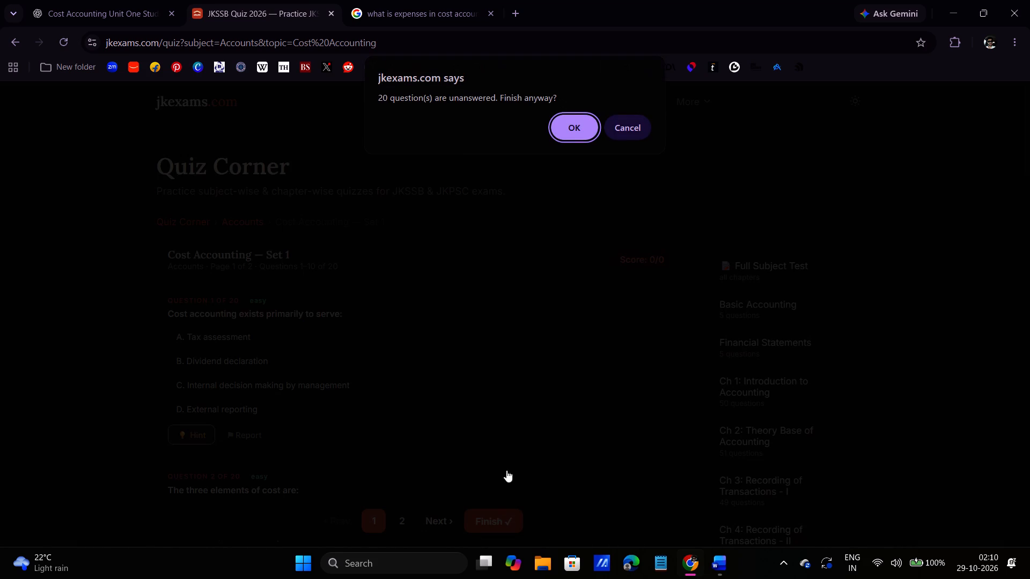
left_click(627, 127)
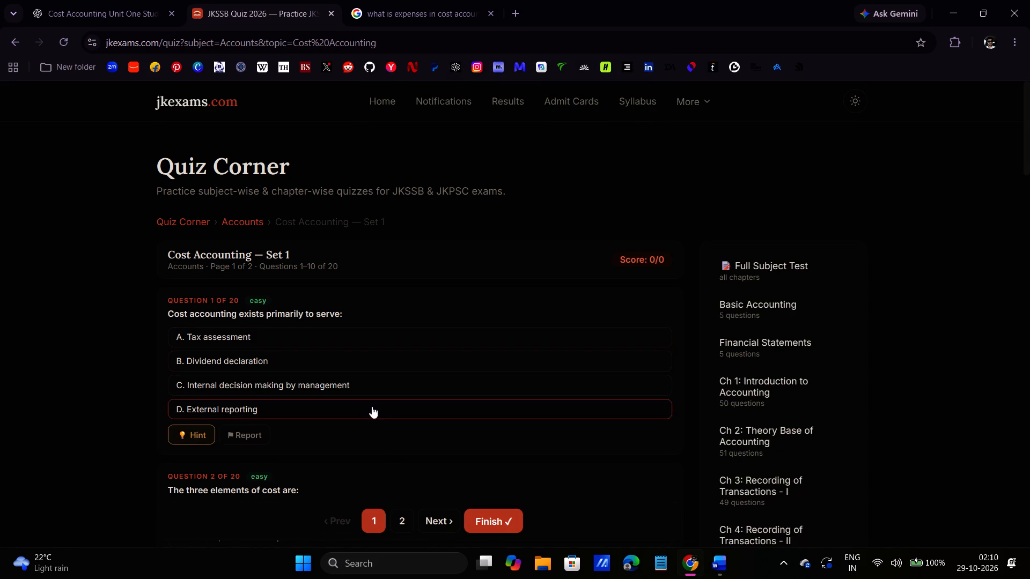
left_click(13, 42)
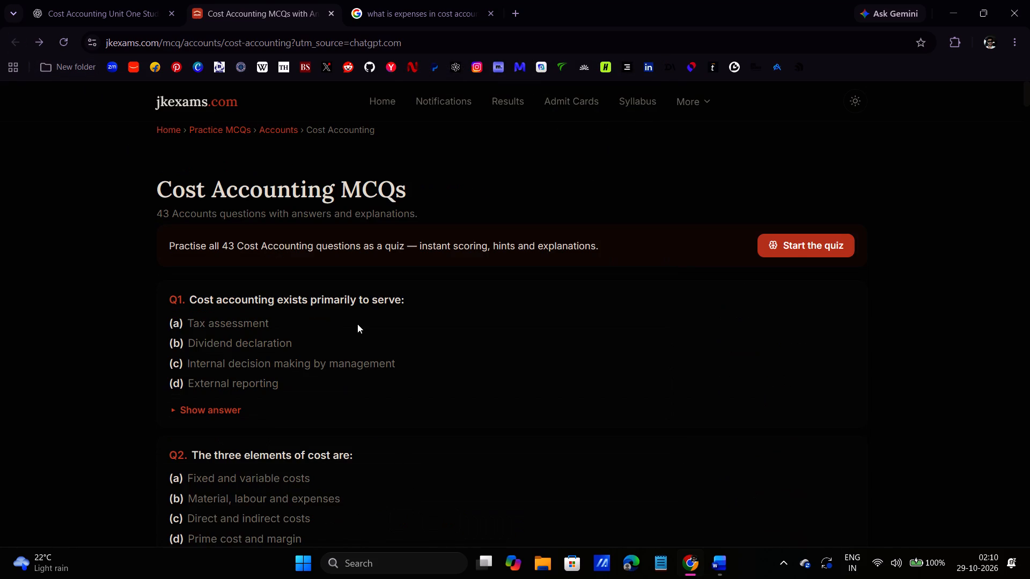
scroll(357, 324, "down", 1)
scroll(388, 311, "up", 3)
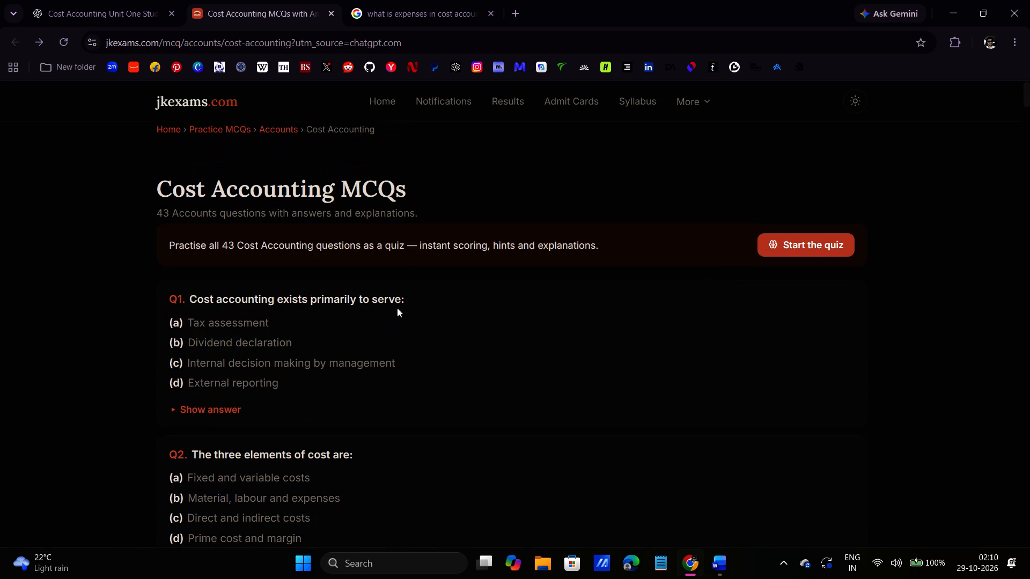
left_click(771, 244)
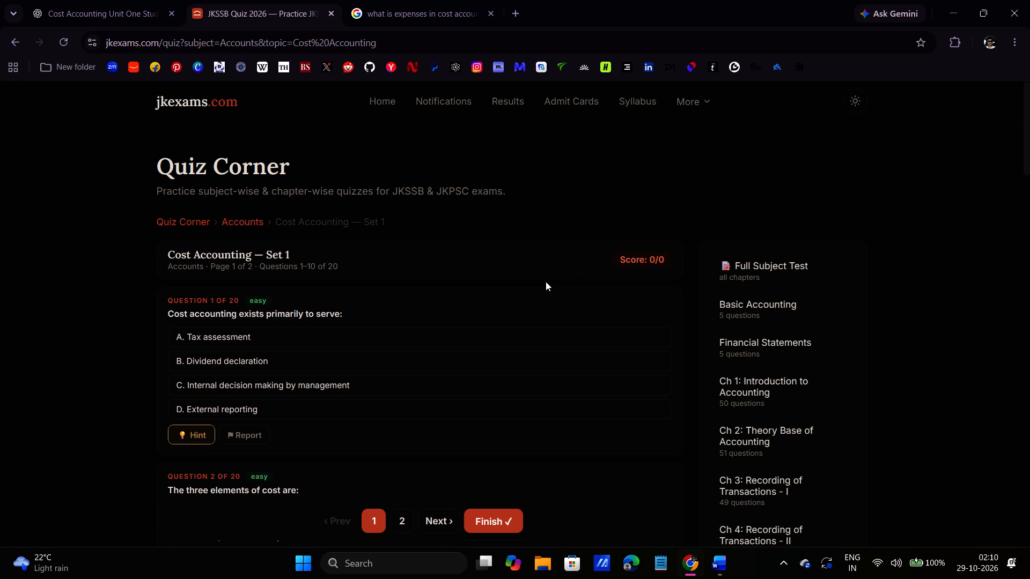
Show all Accounts chapters in the quiz's chapter list and open the Cost Accounting — Set 2 quiz.
scroll(546, 281, "down", 3)
left_click(436, 515)
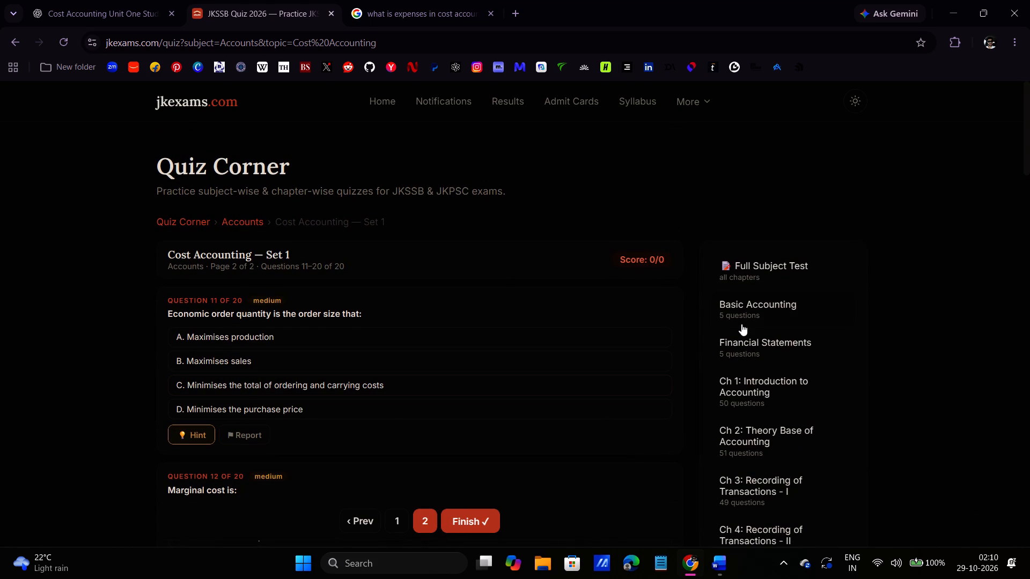
scroll(745, 323, "down", 15)
scroll(790, 406, "down", 8)
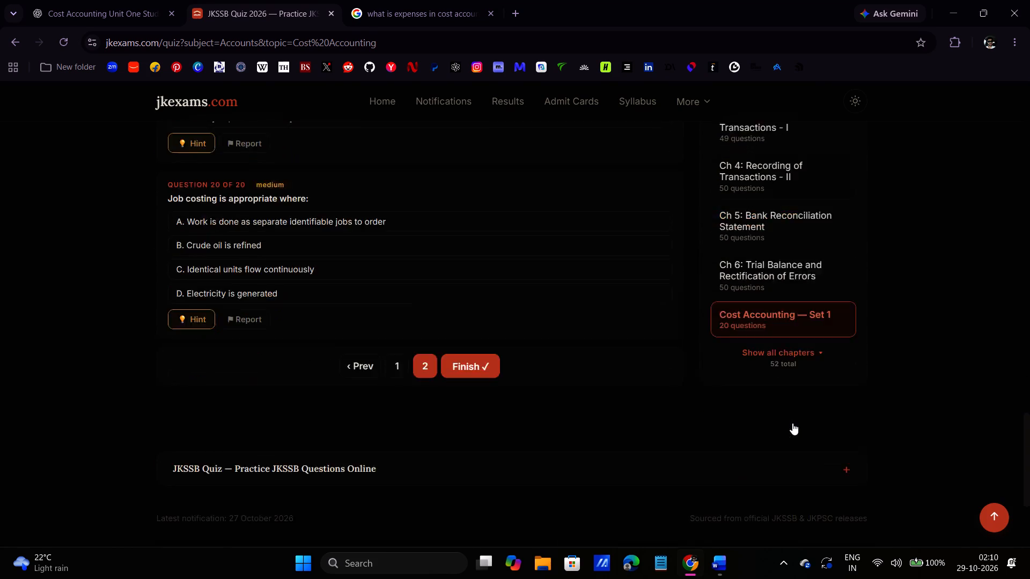
scroll(792, 423, "down", 5)
left_click(774, 225)
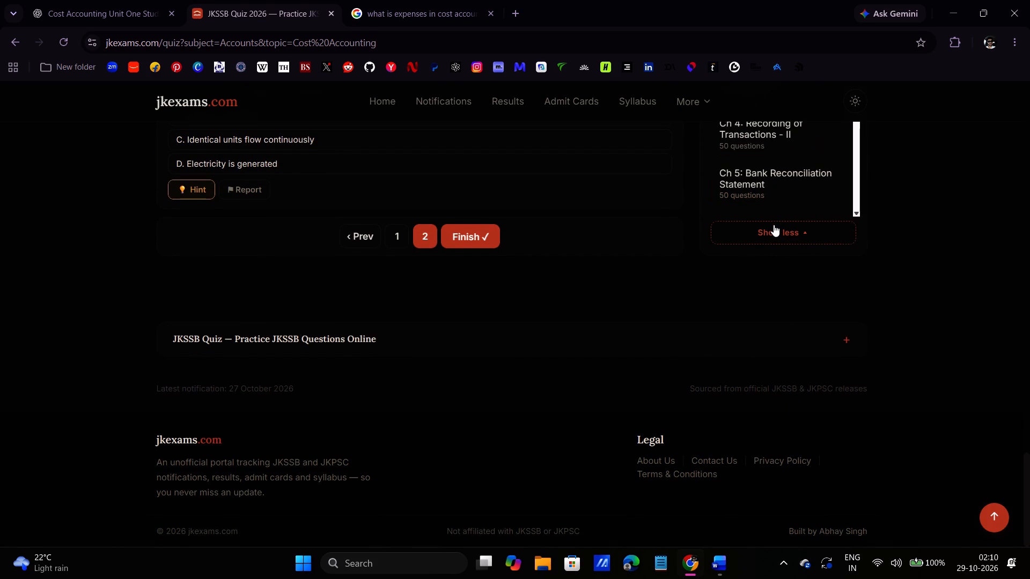
scroll(774, 225, "up", 9)
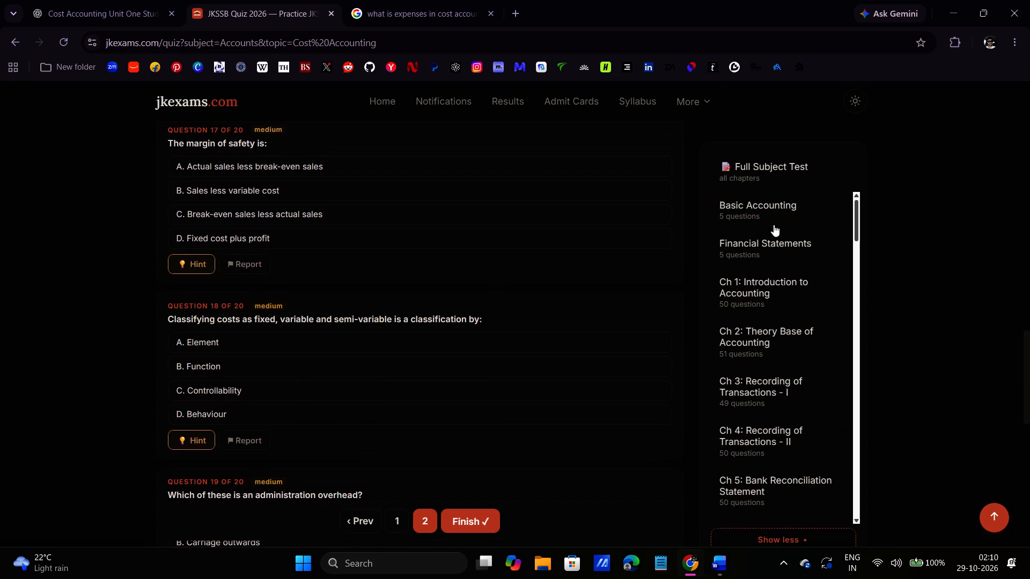
scroll(774, 225, "down", 6)
scroll(781, 324, "down", 13)
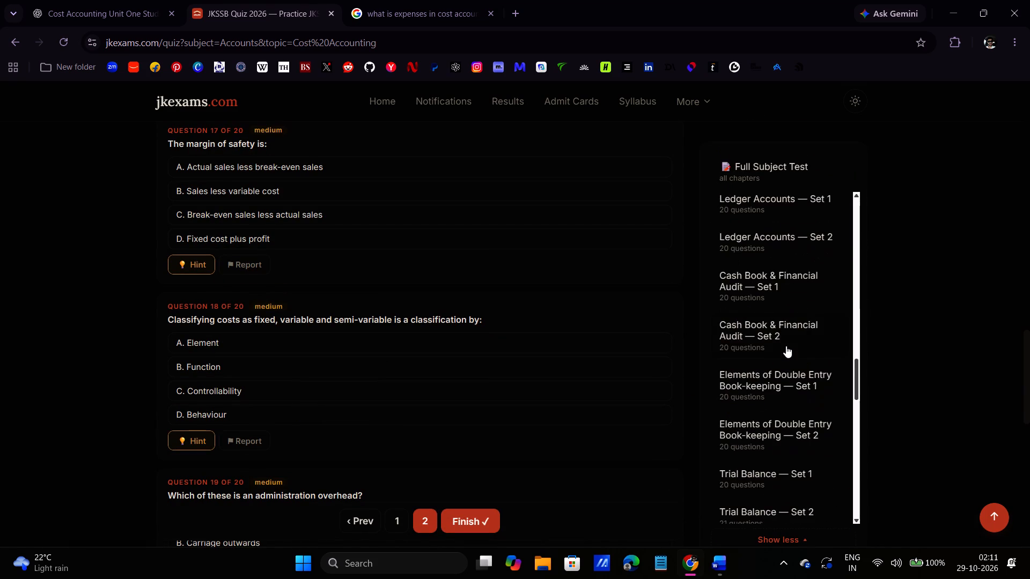
scroll(786, 346, "down", 14)
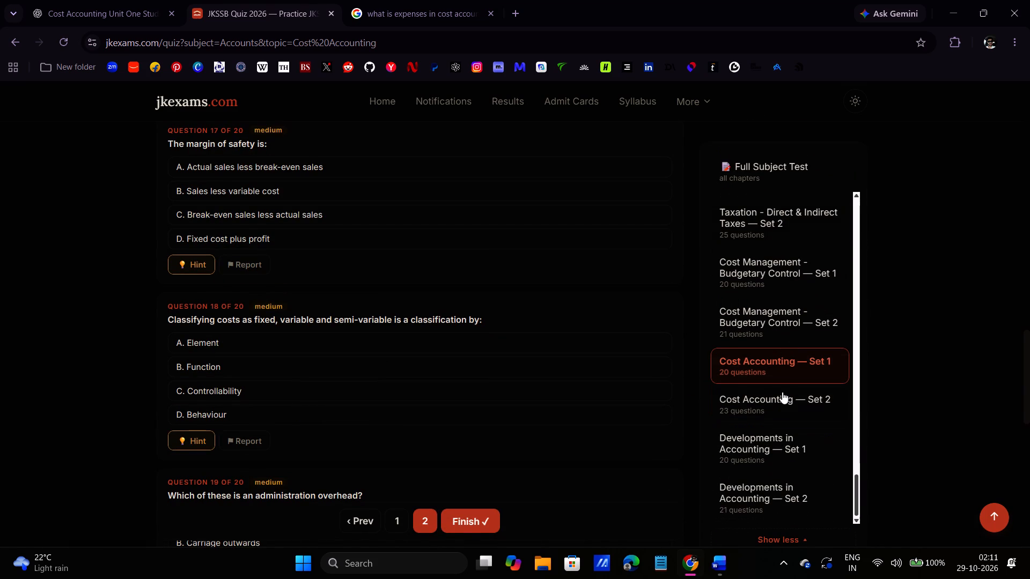
left_click(782, 392)
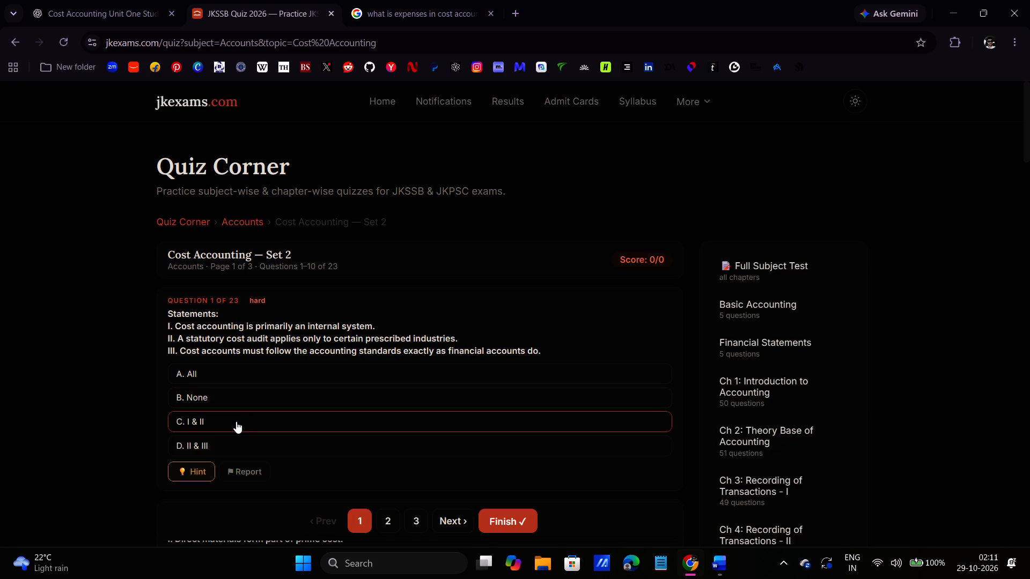
Answer question 1 of Set 2 with 'I & II' and question 2 on prime cost with 'II & III'.
left_click(236, 421)
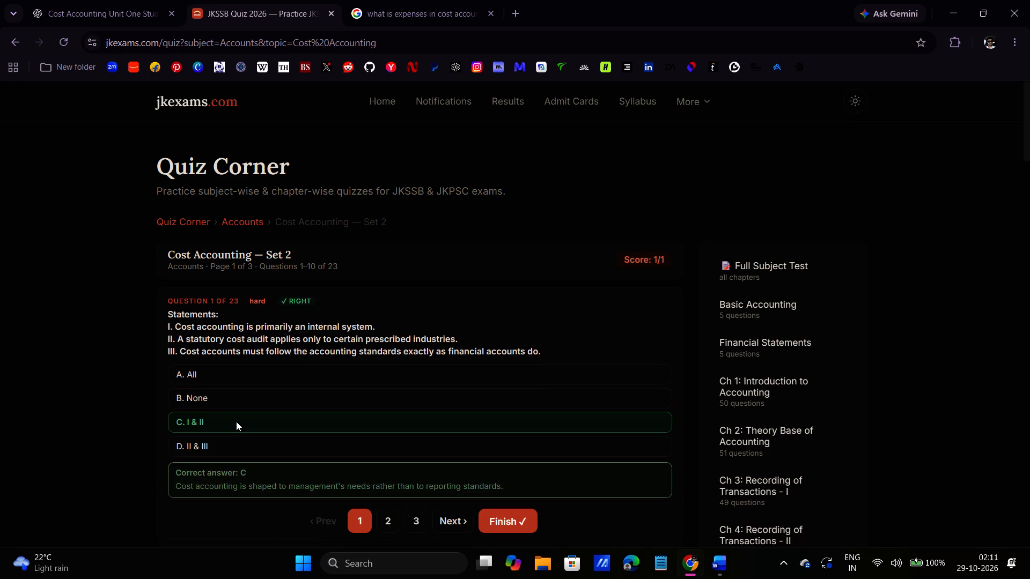
scroll(236, 421, "down", 4)
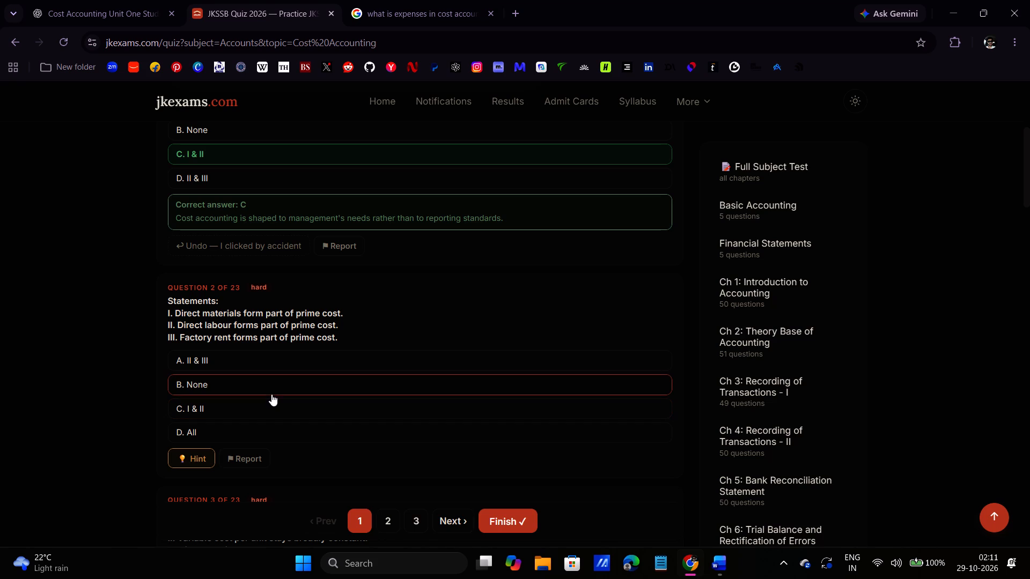
left_click(301, 365)
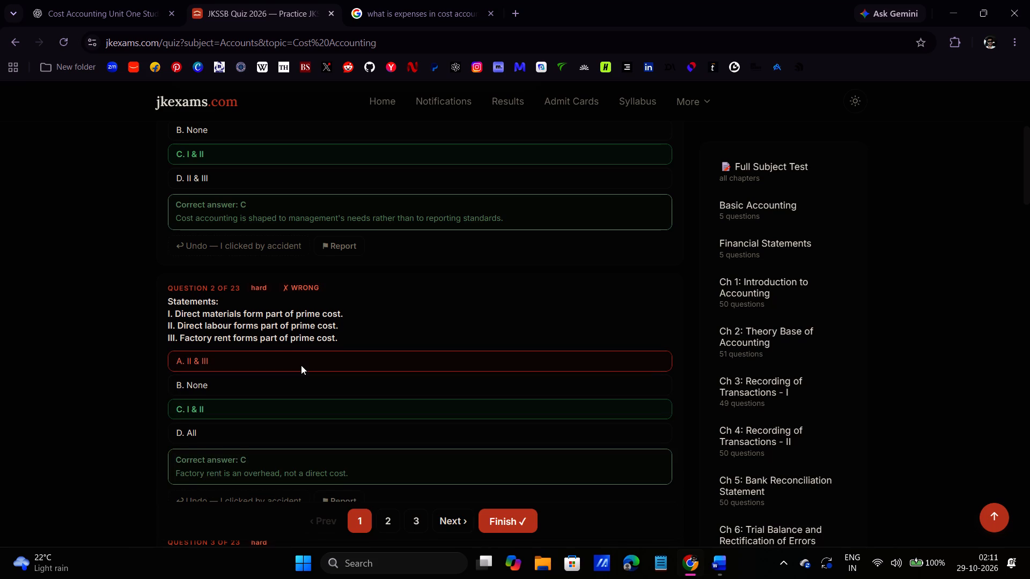
Answer question 3 on fixed and variable cost with 'I & II' and question 4 on the break-even point with 'All'.
scroll(301, 365, "down", 1)
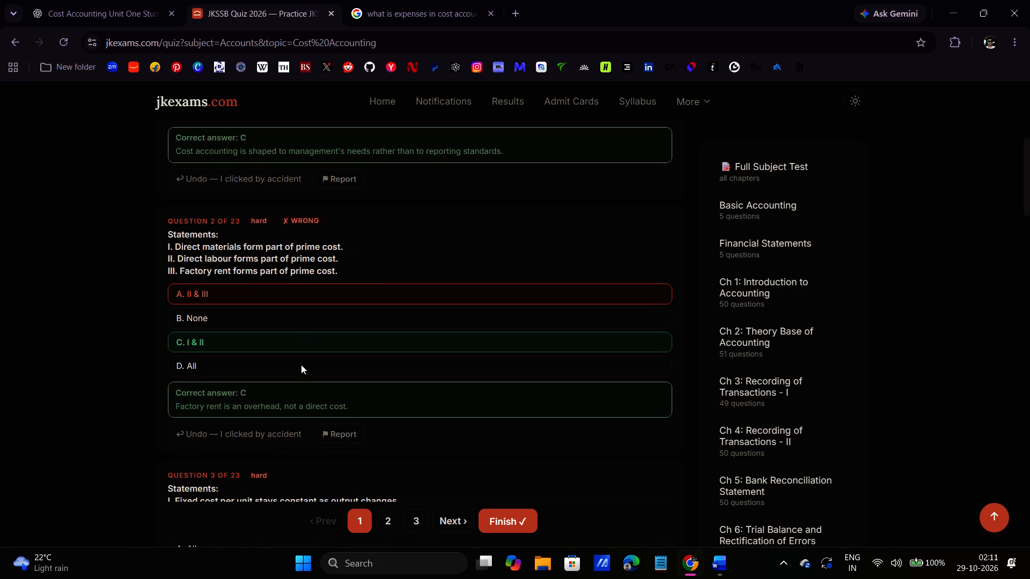
scroll(301, 365, "down", 1)
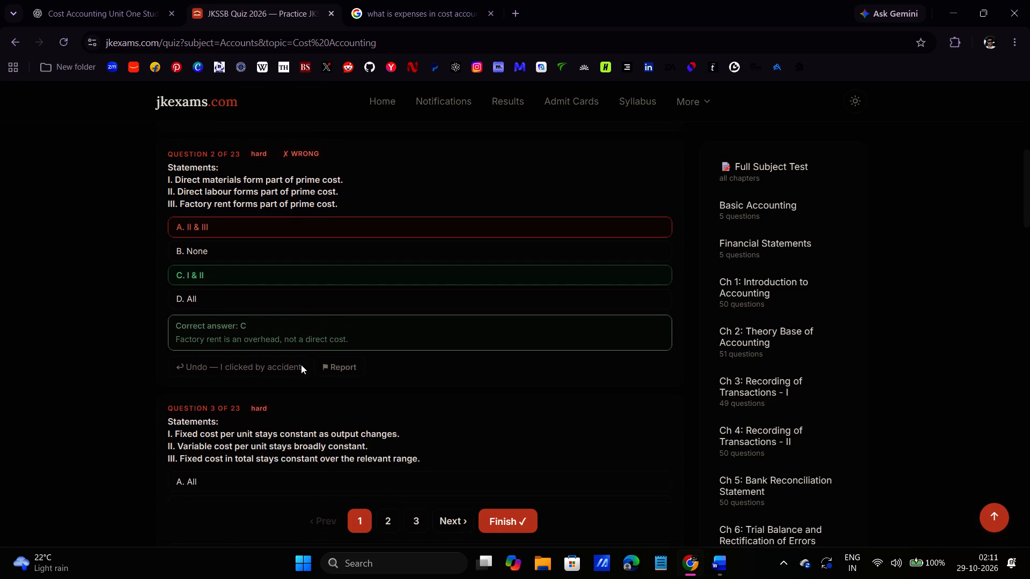
scroll(301, 365, "down", 3)
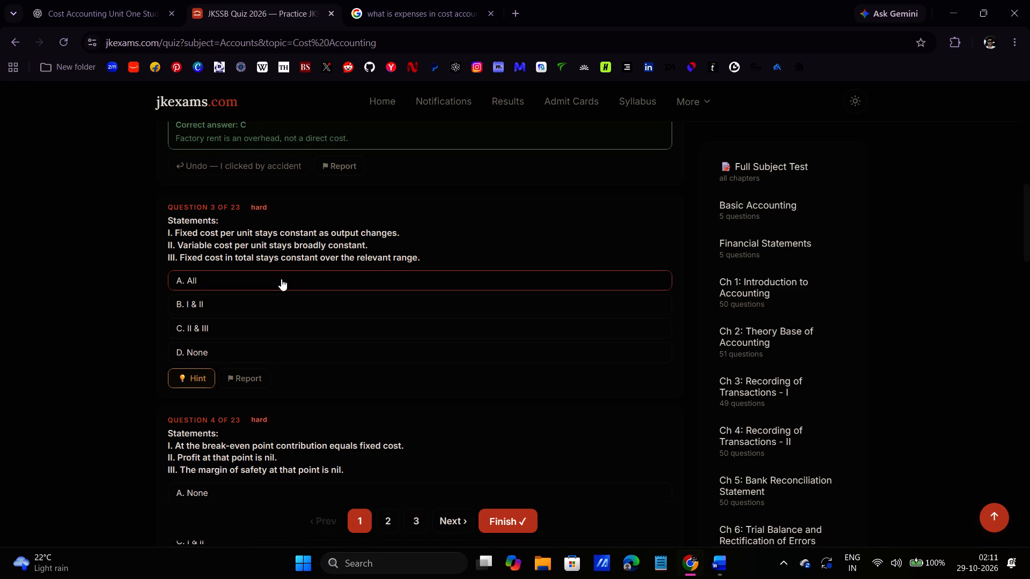
left_click(267, 295)
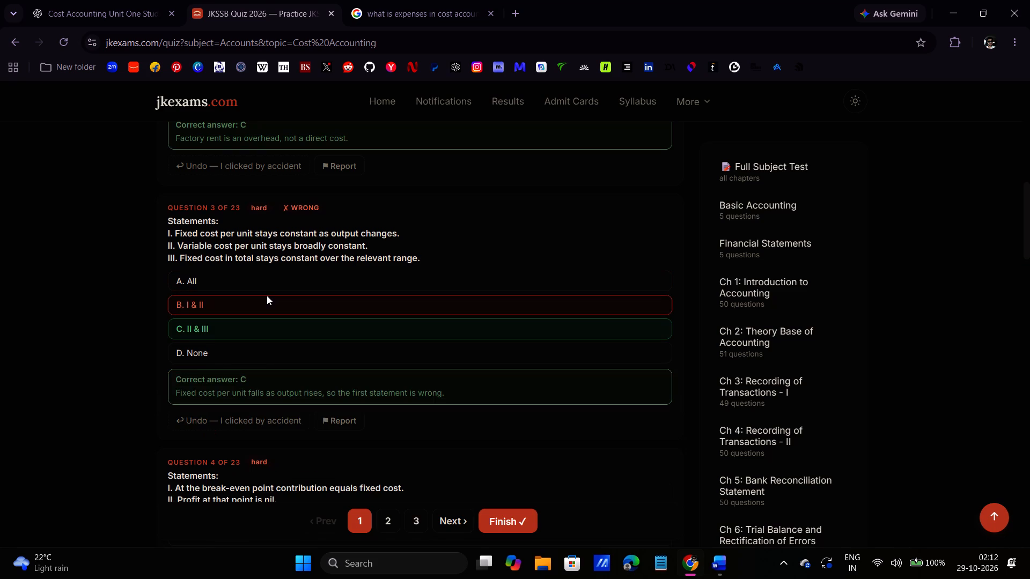
scroll(267, 295, "down", 1)
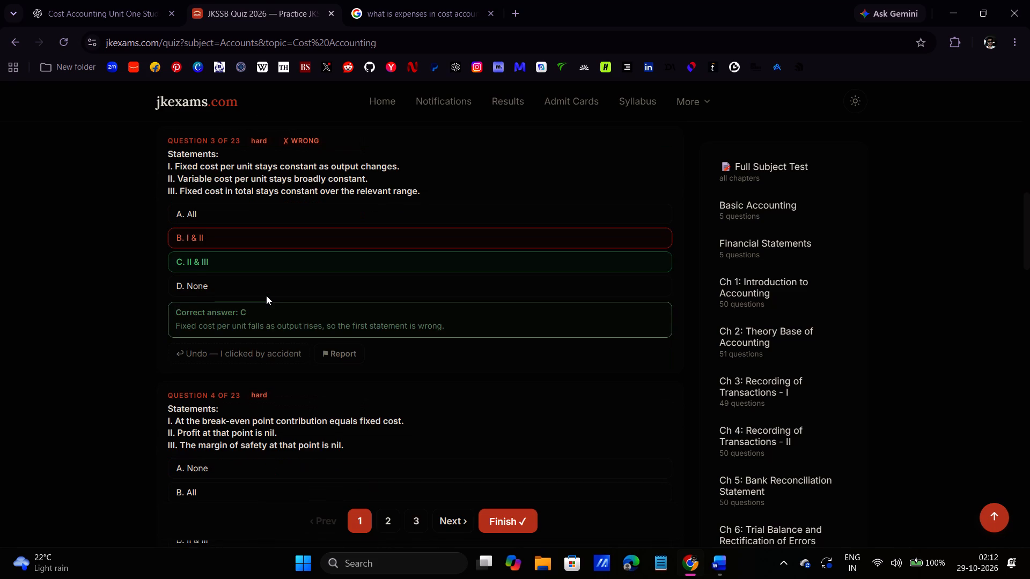
scroll(266, 295, "down", 2)
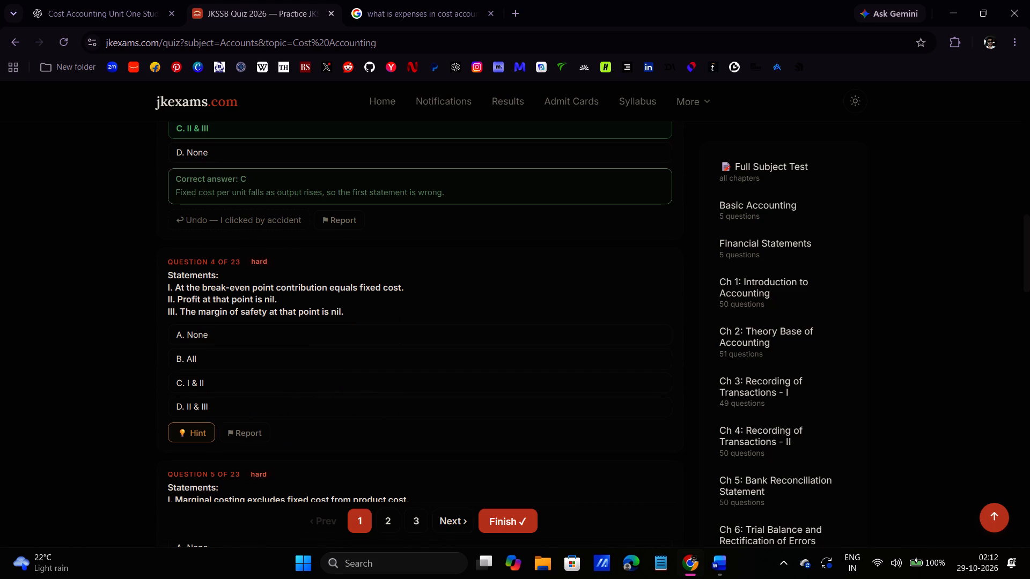
left_click(212, 350)
Answer question 5 on marginal costing and question 6 on absorption costing, both with 'All'.
scroll(212, 351, "down", 2)
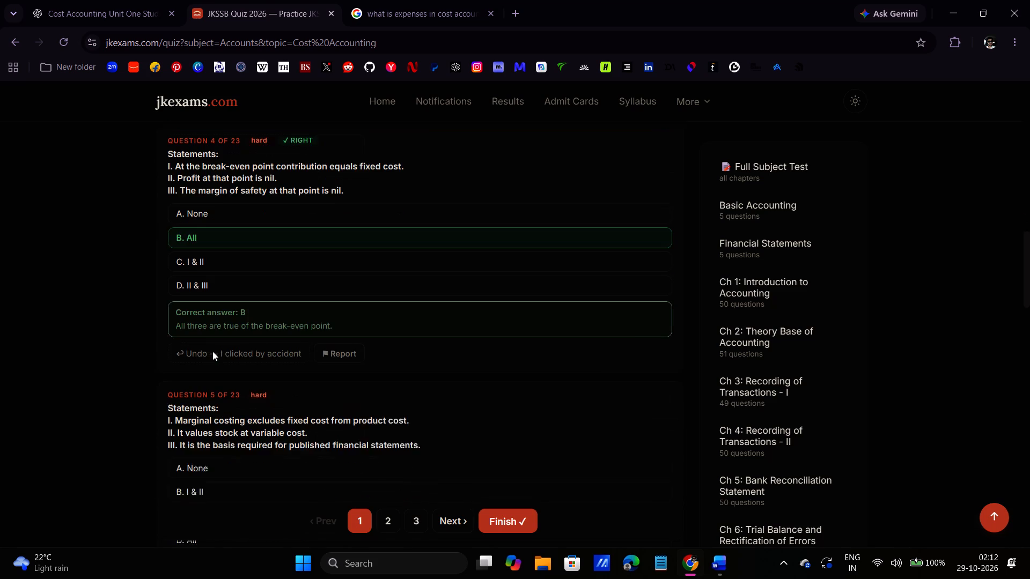
scroll(213, 351, "down", 2)
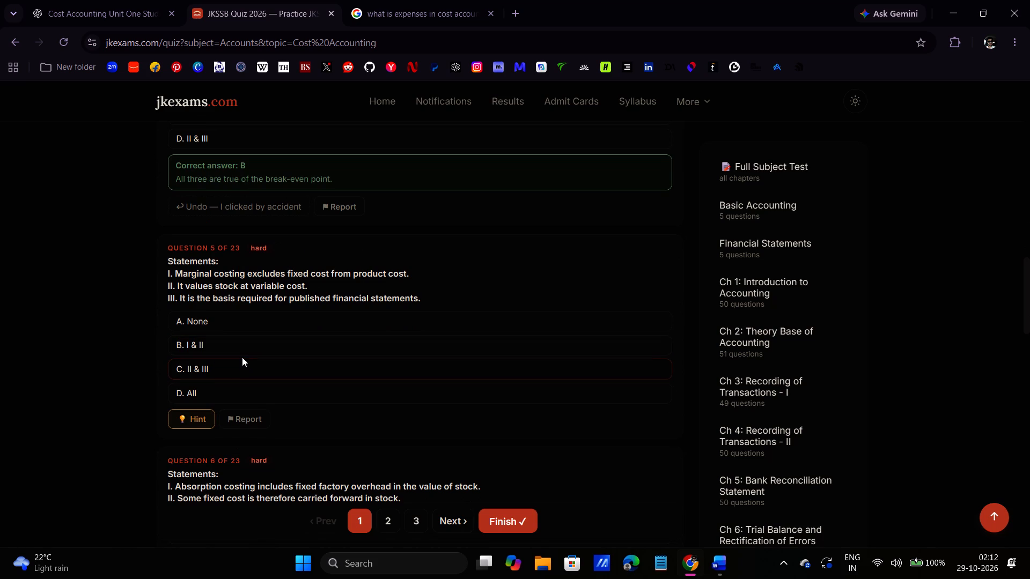
left_click(201, 383)
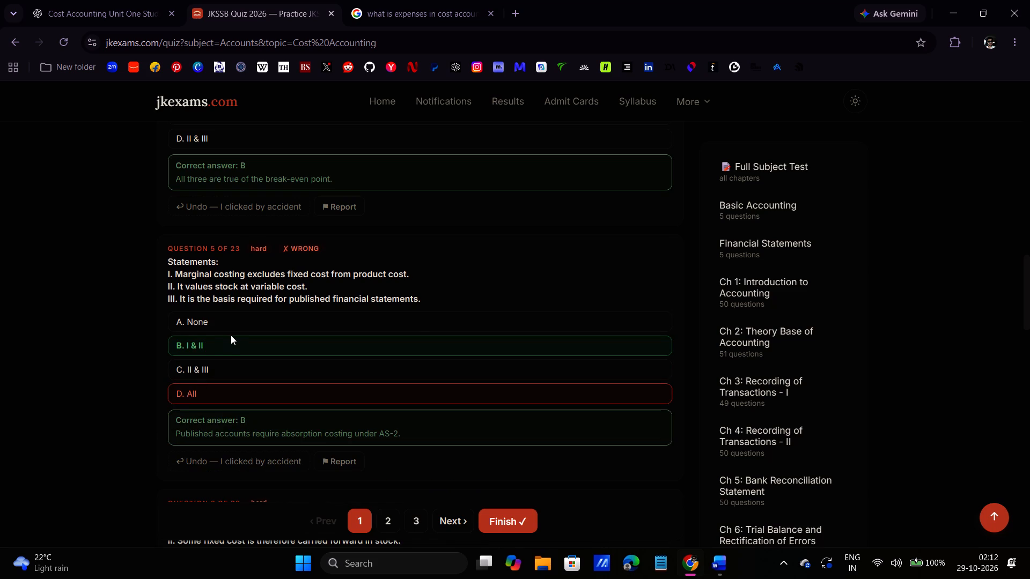
scroll(231, 335, "down", 3)
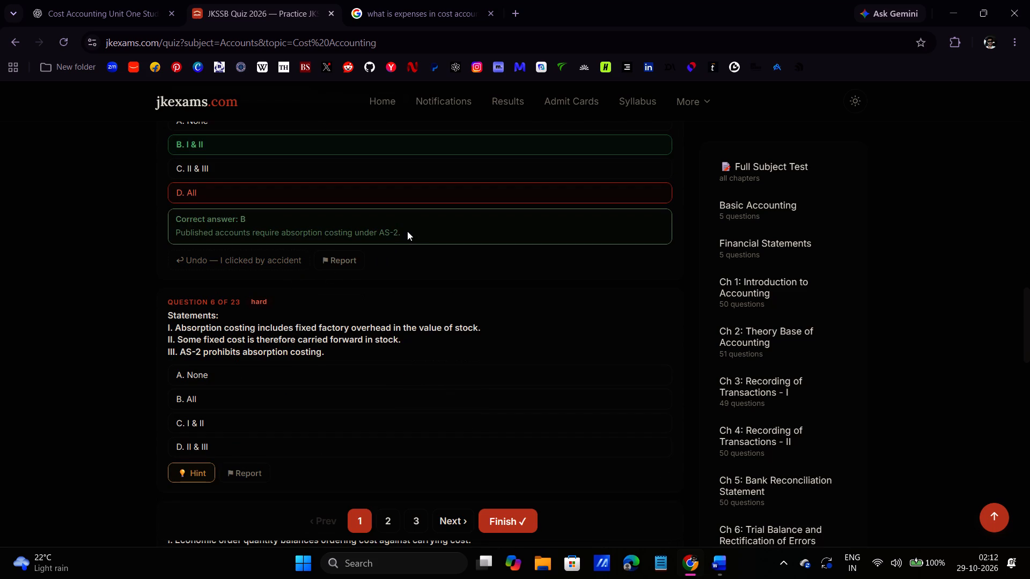
scroll(394, 241, "down", 2)
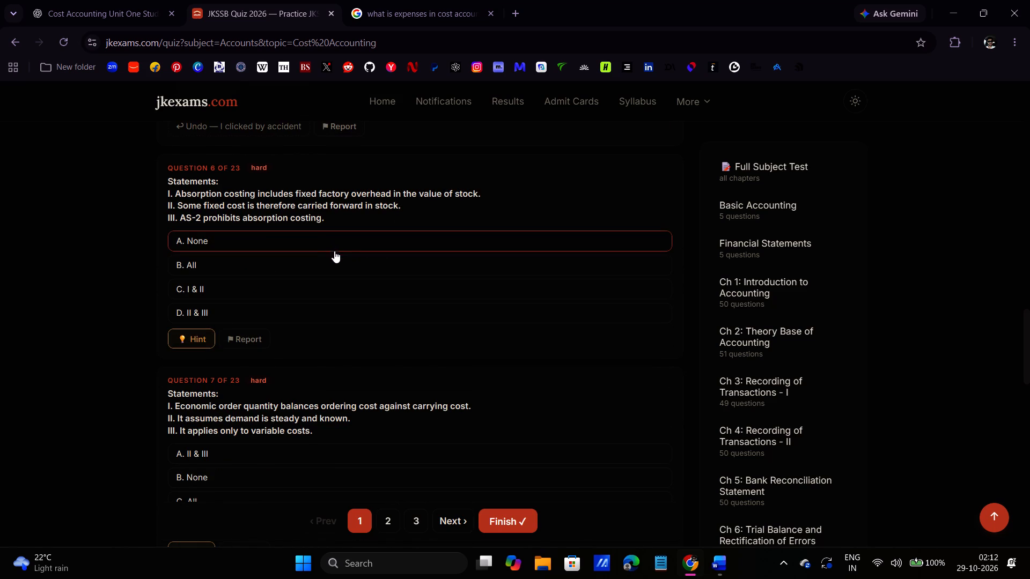
left_click(302, 268)
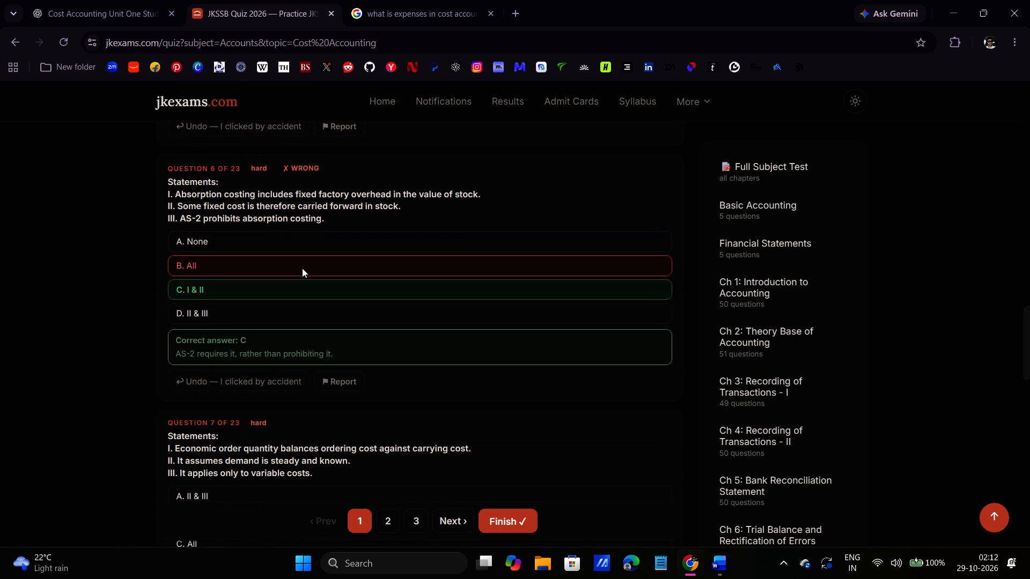
scroll(302, 268, "up", 1)
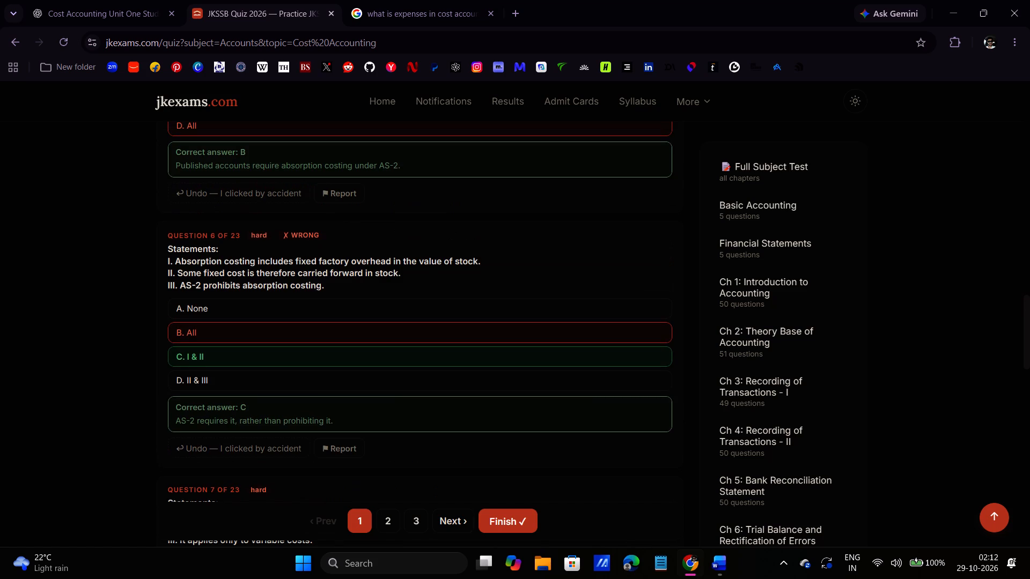
scroll(302, 268, "up", 2)
scroll(302, 268, "down", 3)
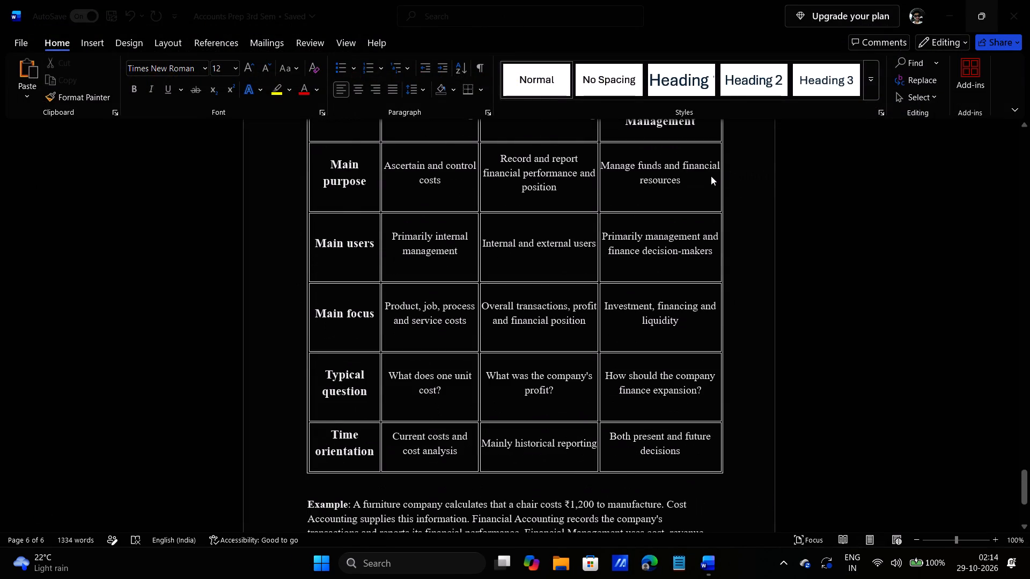
scroll(711, 176, "up", 2)
left_click(742, 180)
scroll(742, 180, "down", 8)
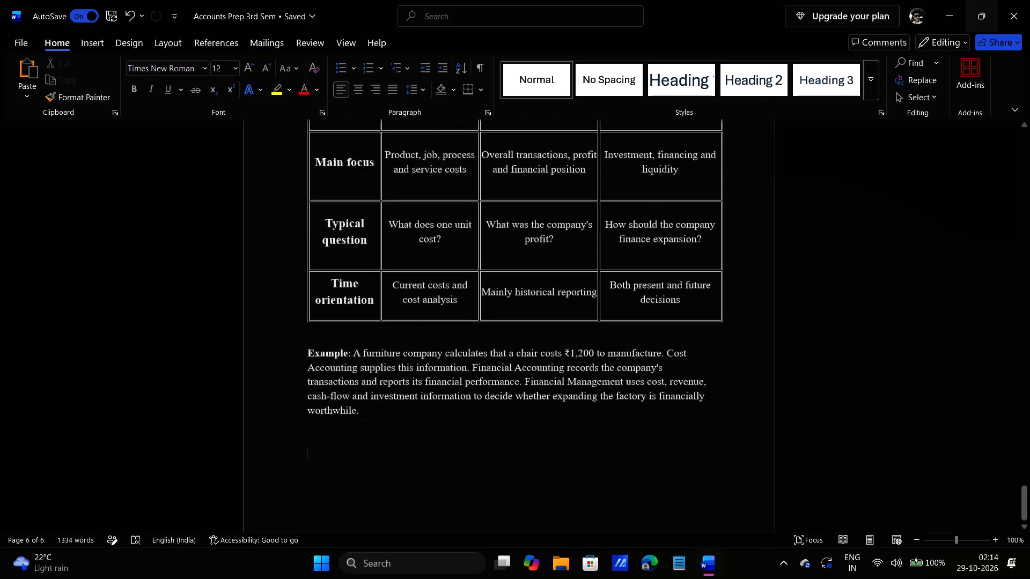
left_click(1029, 0)
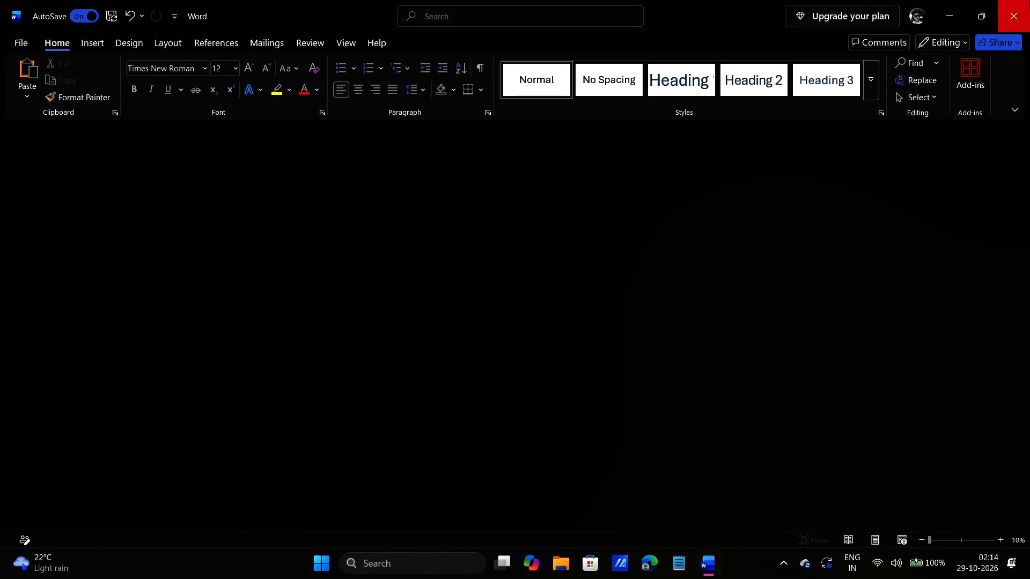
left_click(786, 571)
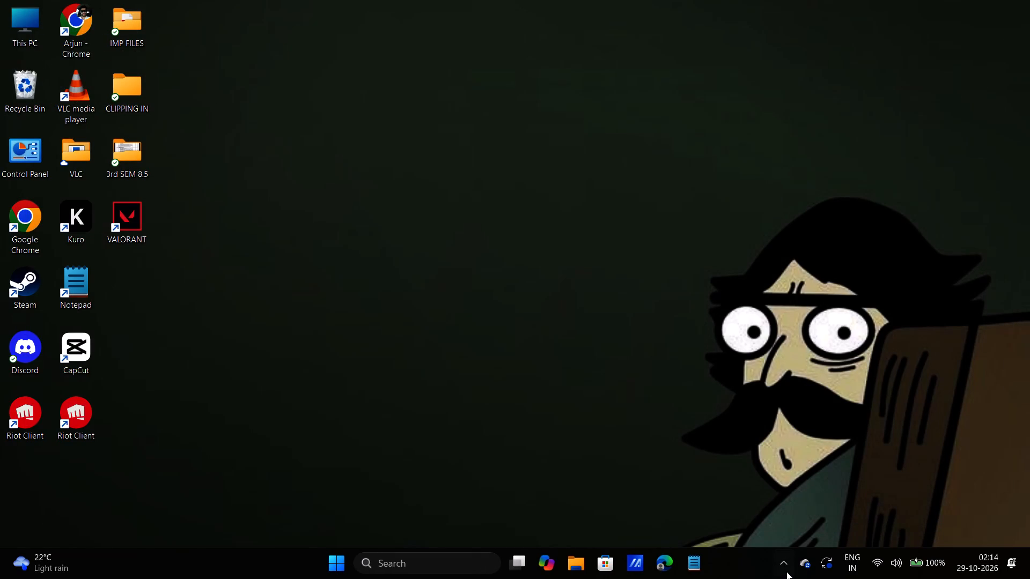